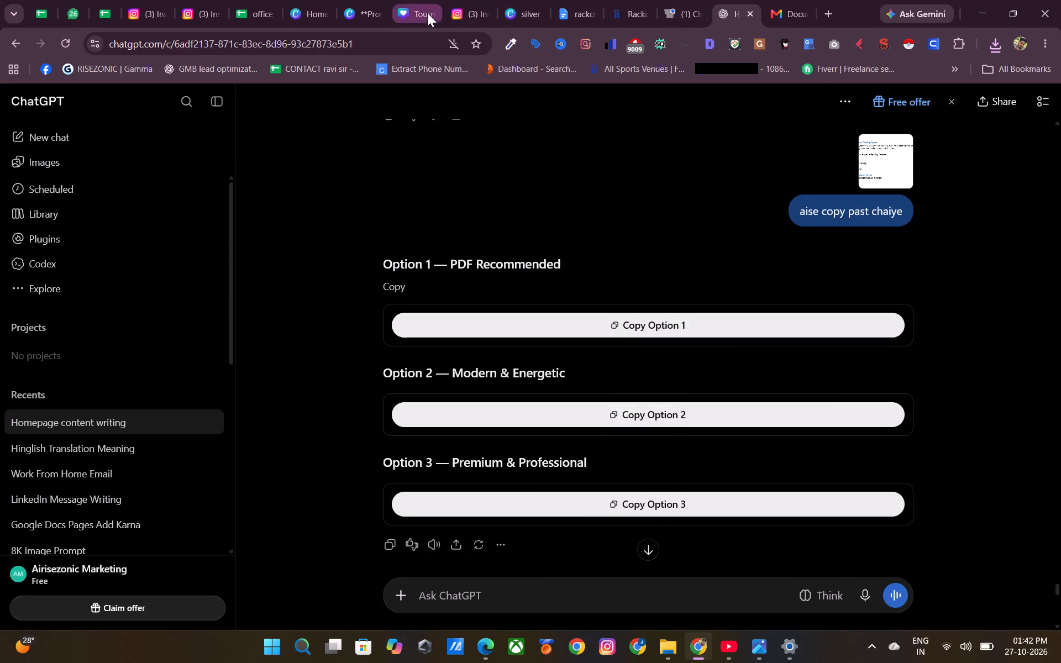
Switch to the rackonnect document and add a page break after the Option 2 text in Tab 3.
left_click(586, 13)
scroll(645, 472, "down", 2)
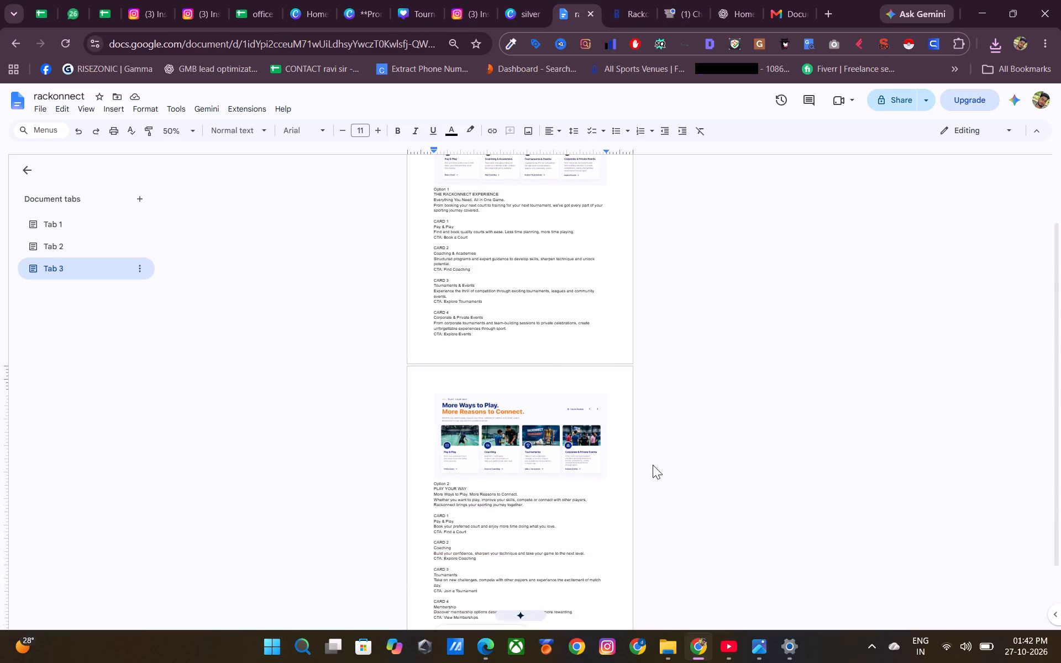
scroll(653, 465, "down", 3)
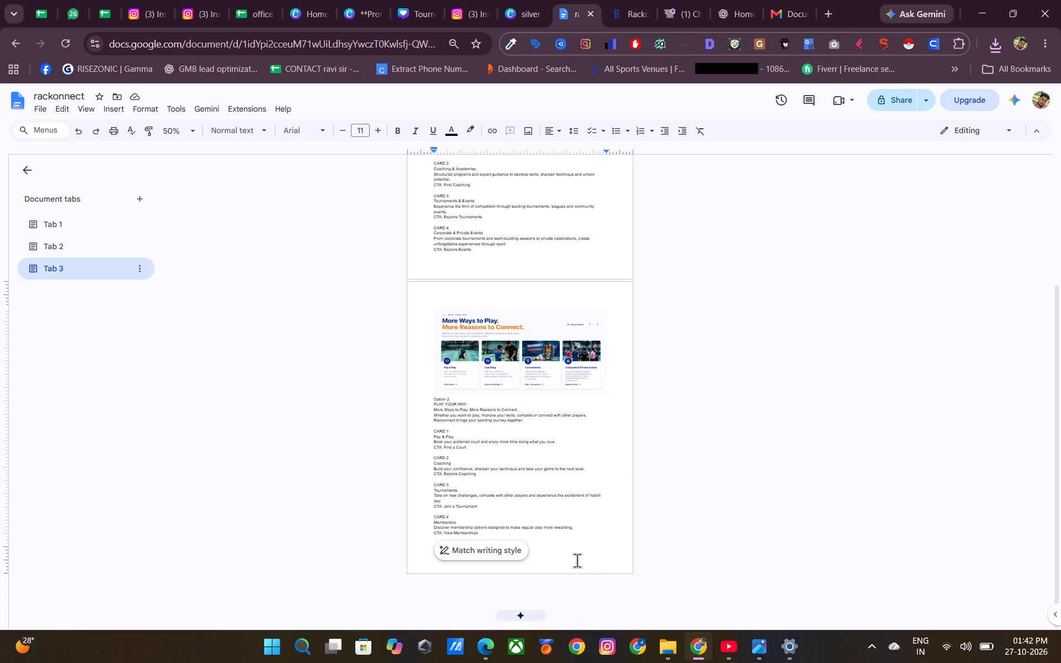
key("ctrl+Return")
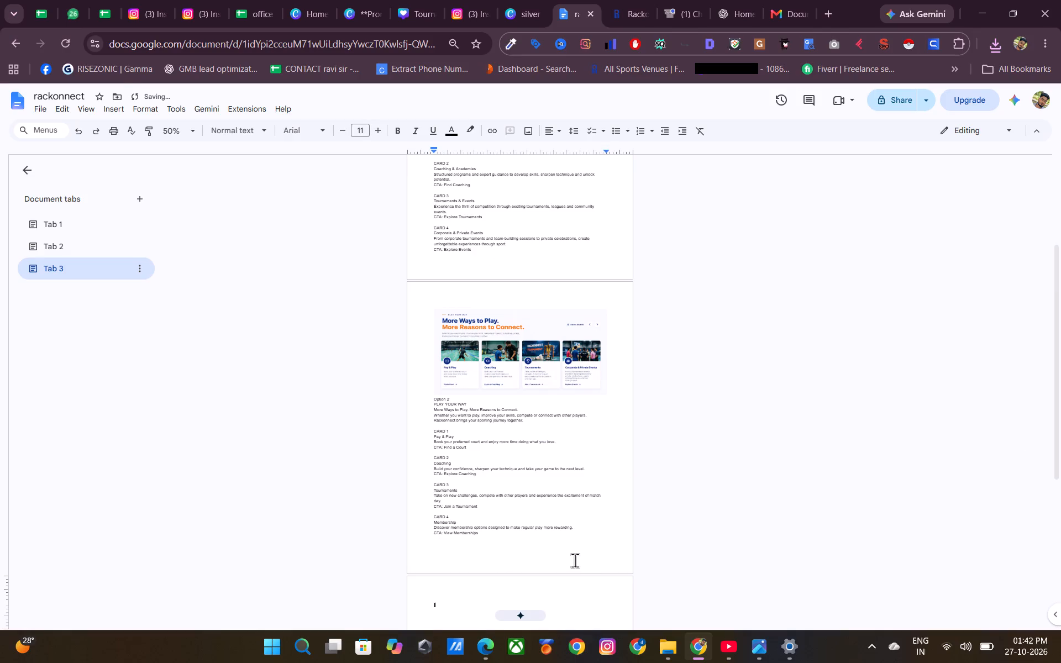
scroll(572, 557, "down", 2)
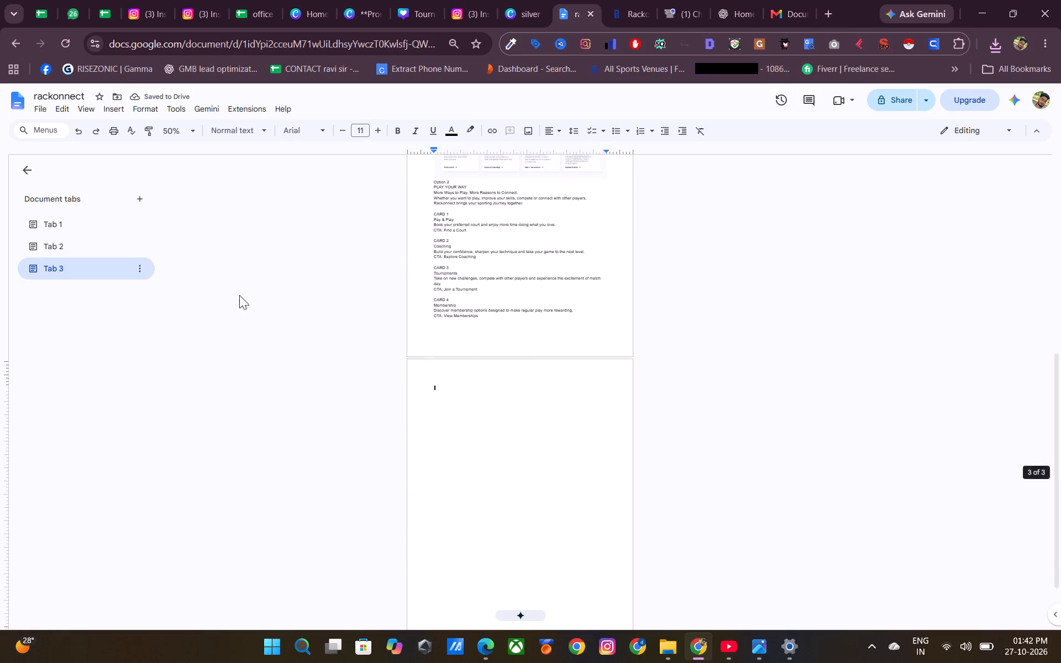
scroll(239, 295, "down", 1)
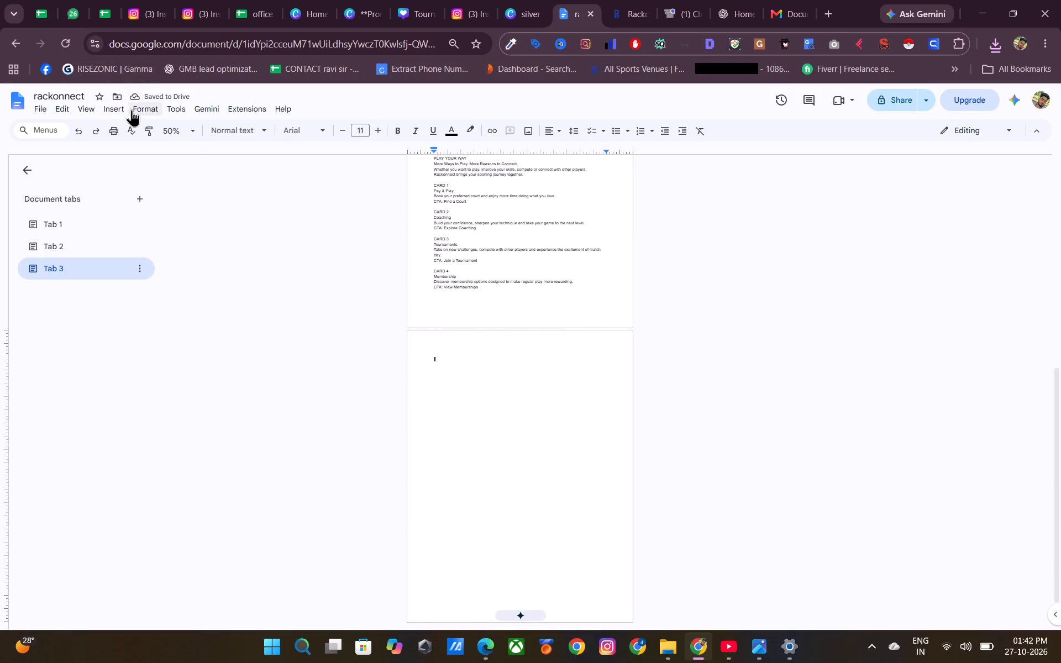
Insert the downloaded "Your Complete Sports Experience" mockup image from the computer on the new page.
left_click(118, 109)
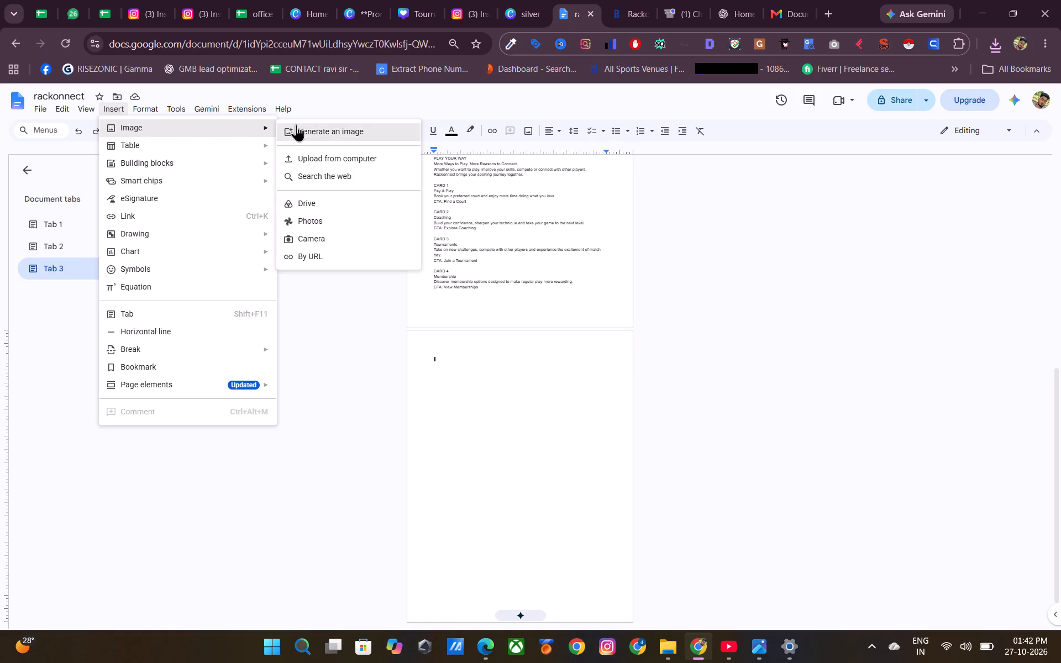
left_click(307, 159)
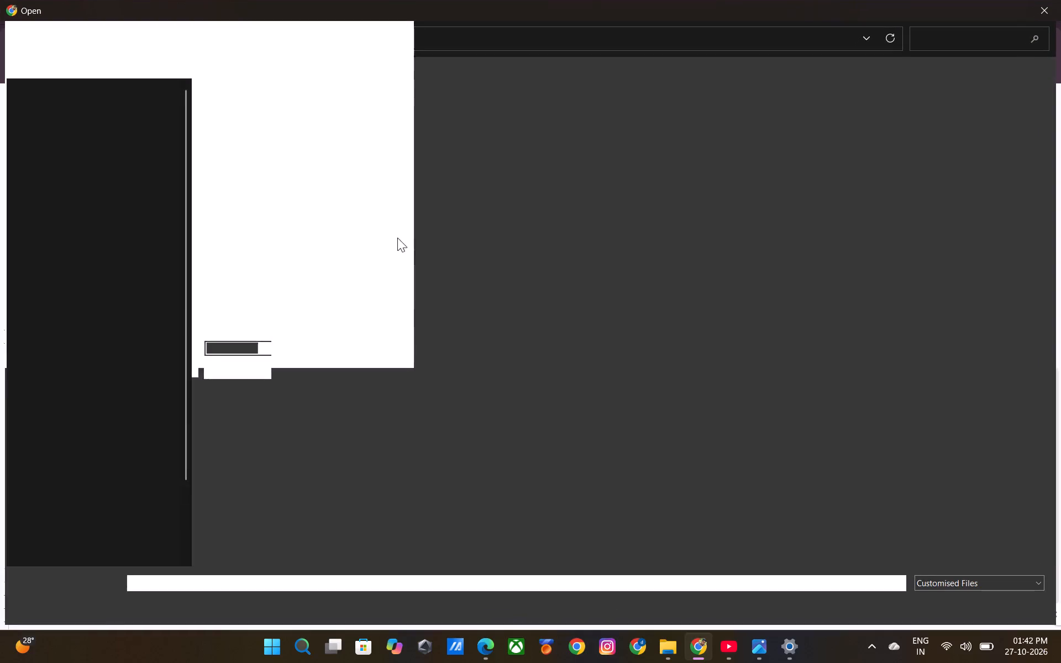
left_click(292, 227)
left_click(942, 603)
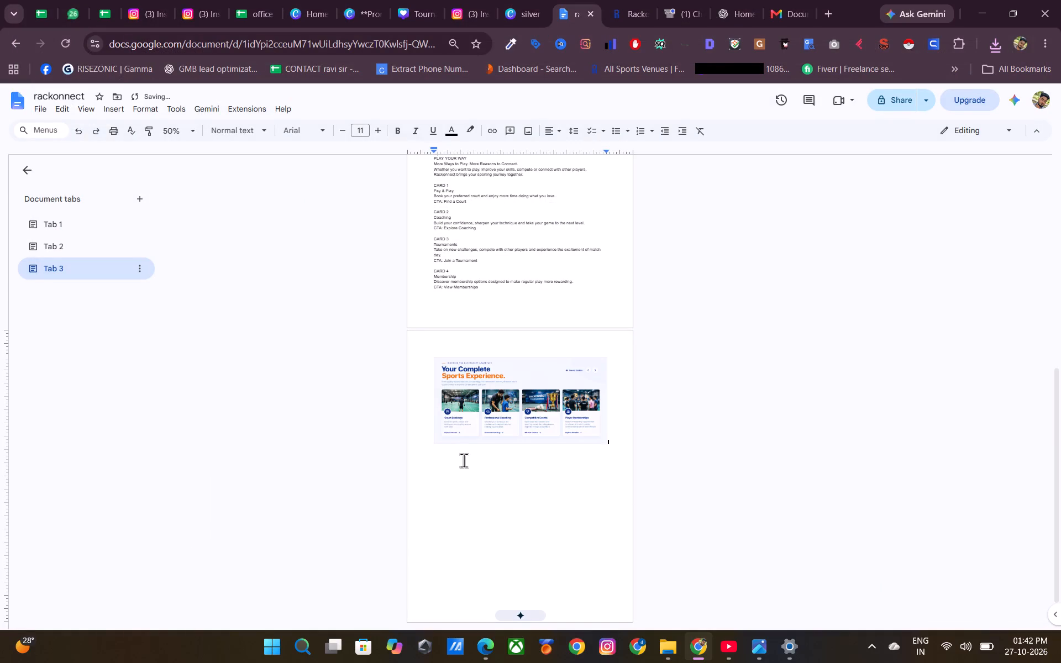
Paste the copied Option 3 text on a new line below the mockup and save the document.
key("shift+Return")
key("ctrl+v")
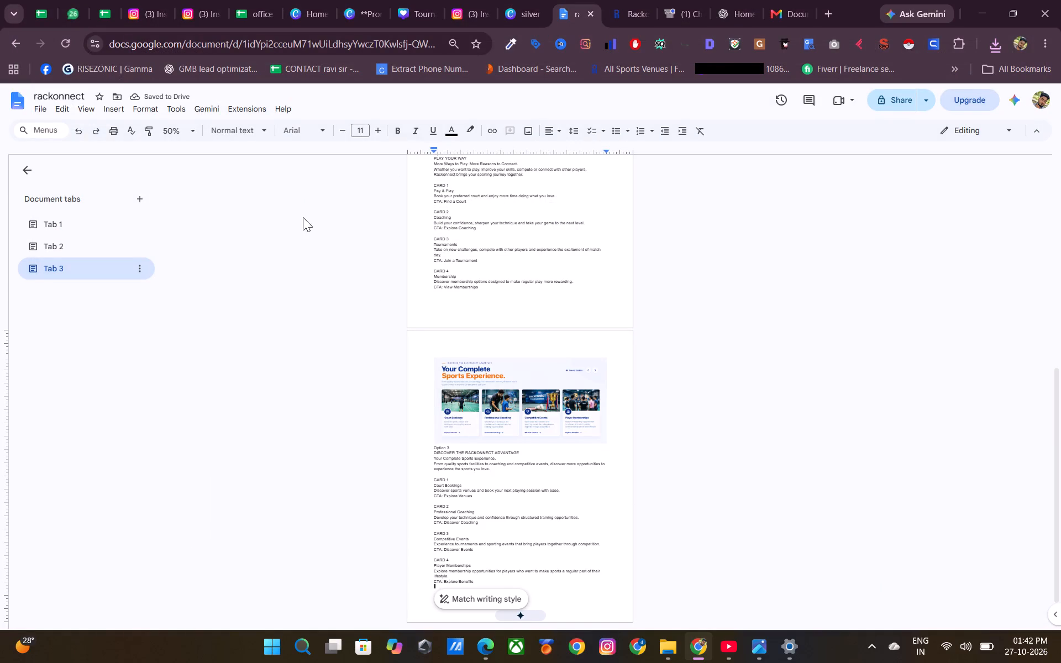
key("ctrl+s")
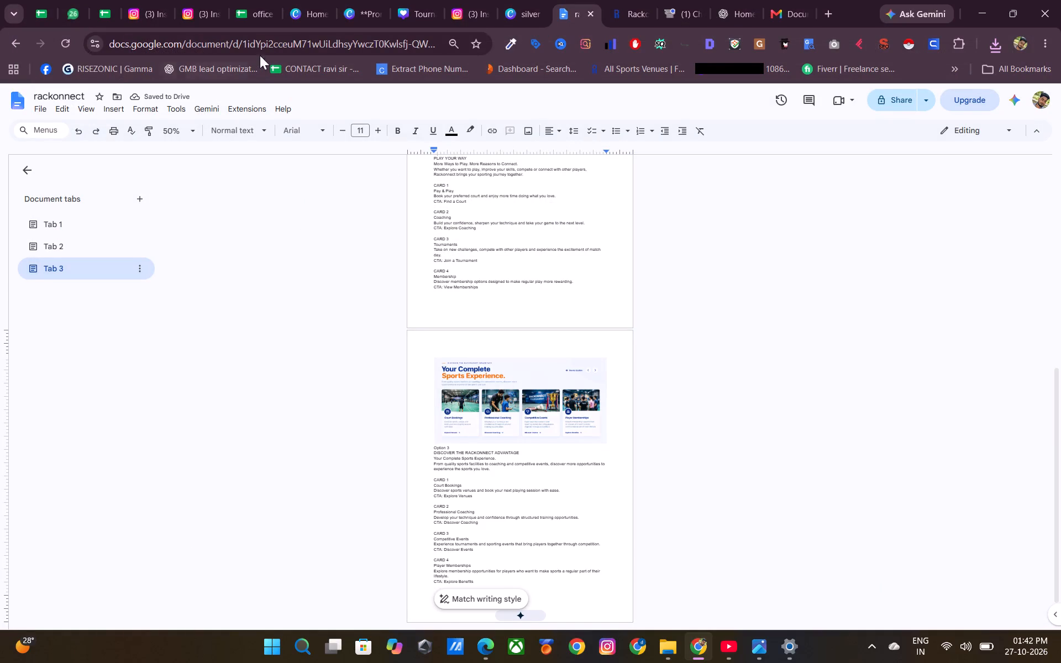
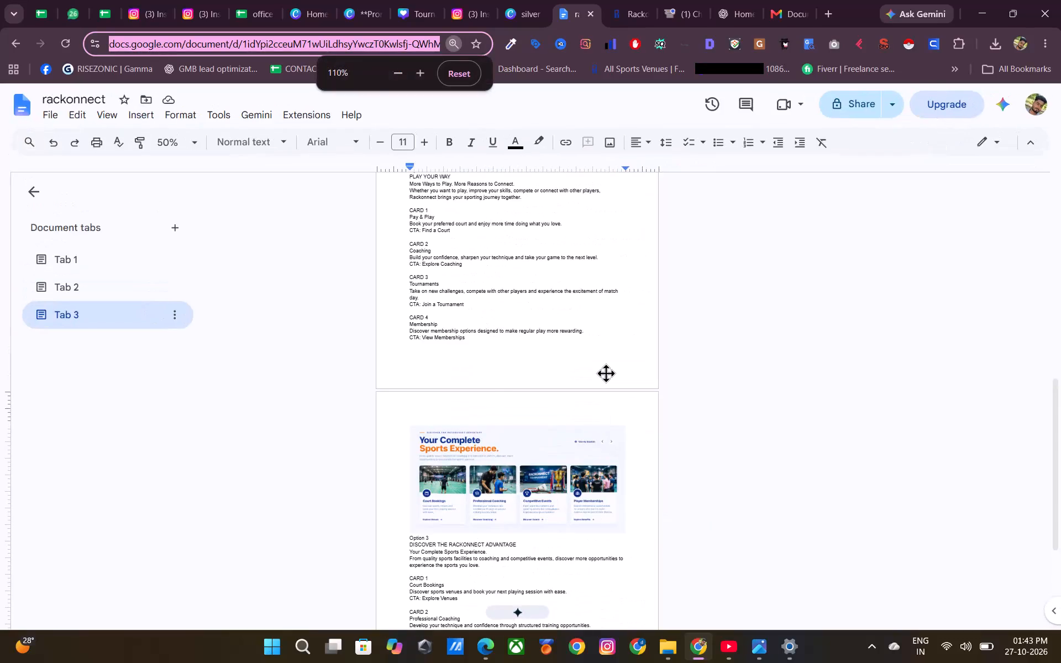
Review the compiled options in Tab 3 from the start, and compare them with the option copy and "Four ways to play" section in Tab 2.
key("ctrl+equal")
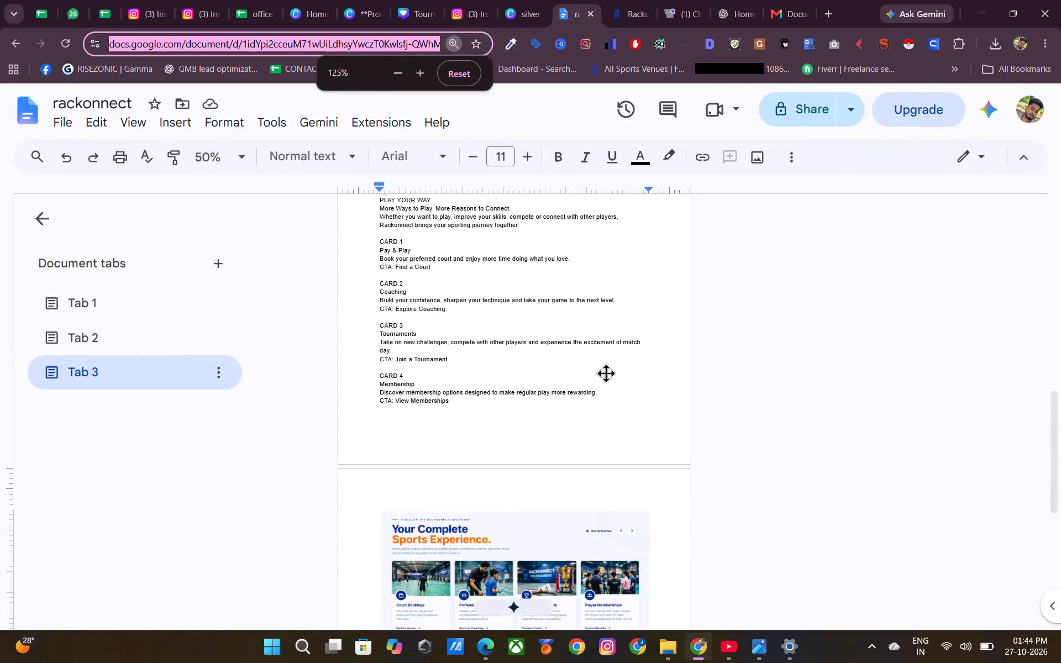
left_click(842, 333)
scroll(790, 363, "up", 4)
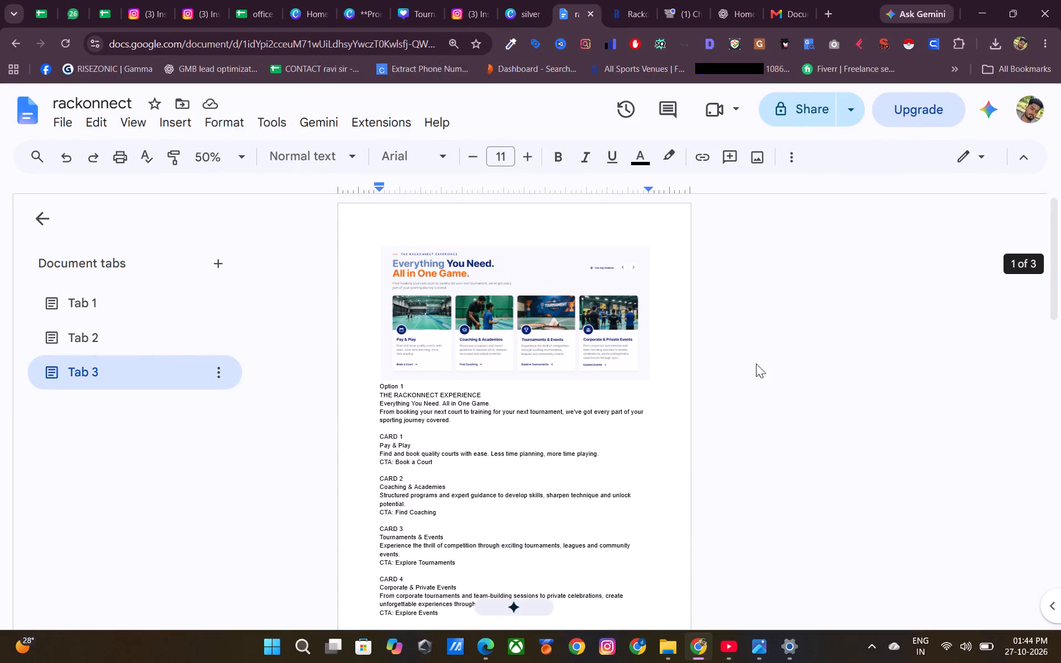
scroll(743, 364, "up", 8)
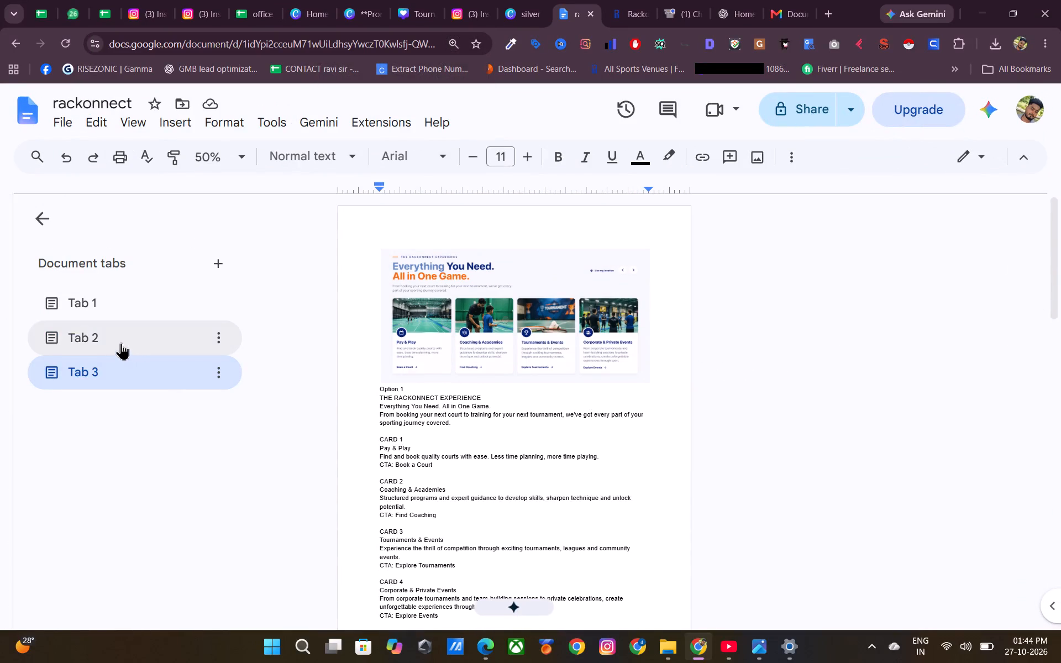
left_click(121, 343)
scroll(688, 319, "up", 2)
scroll(689, 325, "down", 1)
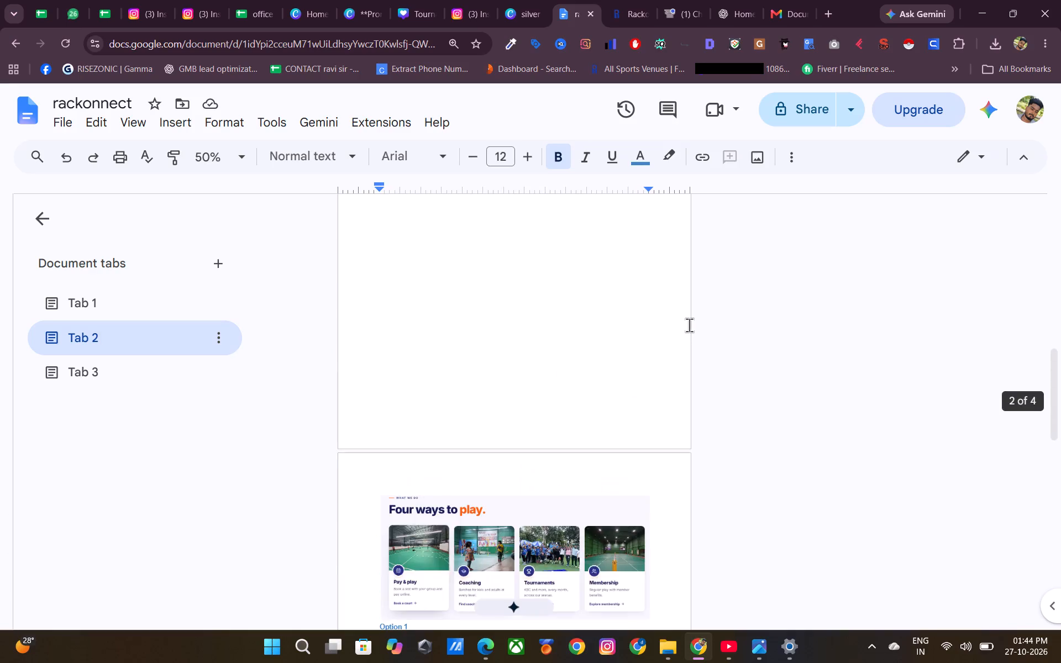
scroll(686, 325, "up", 3)
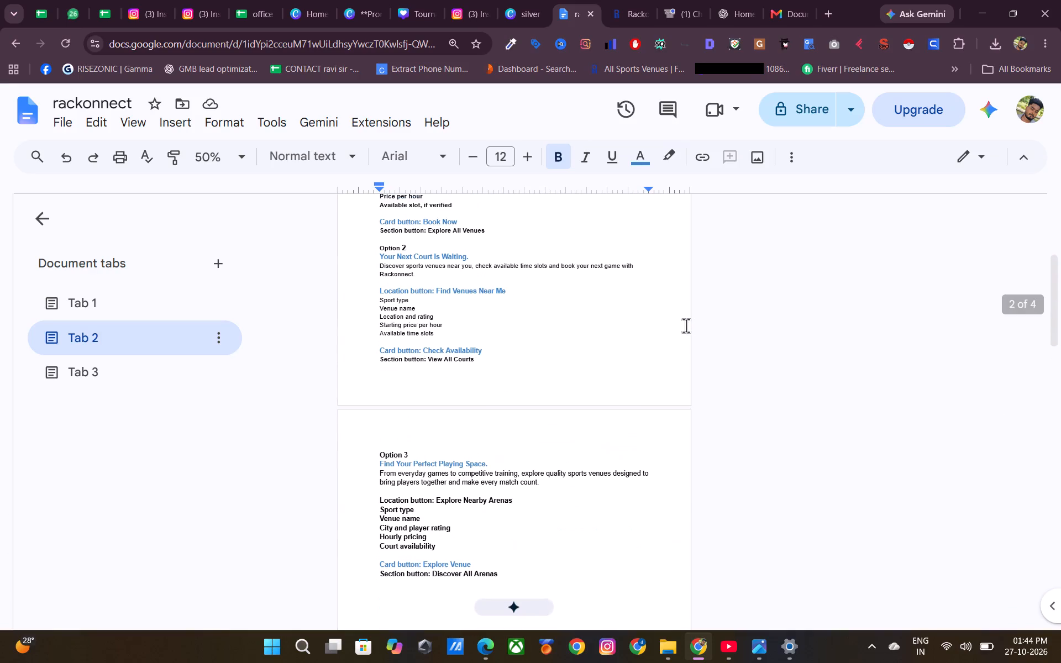
scroll(686, 325, "down", 3)
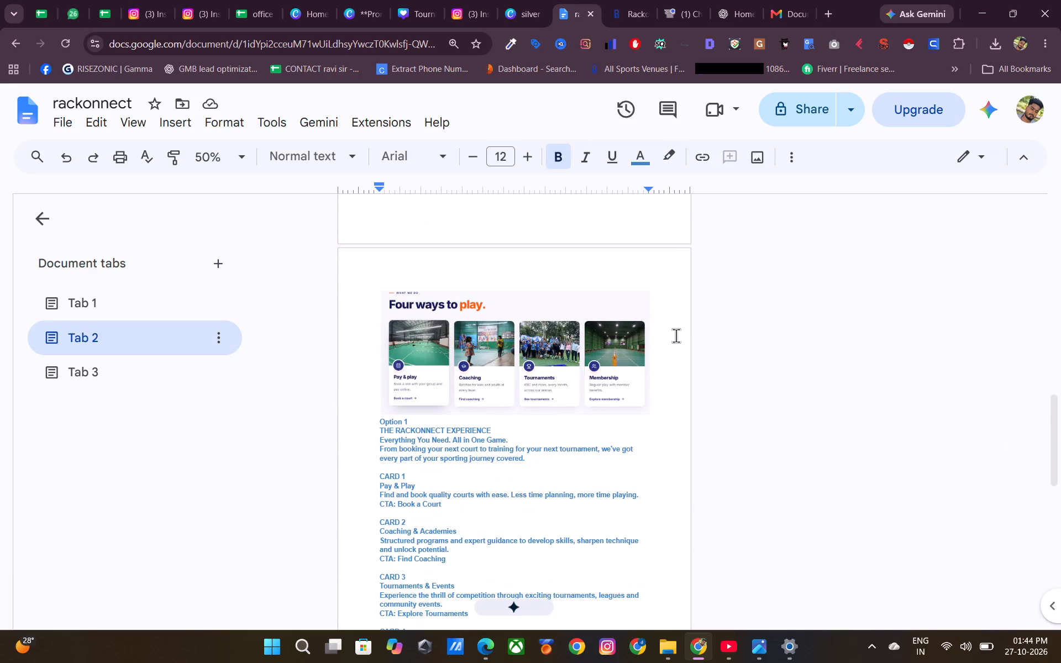
Review the "Courts near you" and "Four ways to play" content in Tab 2 and compare it with the live Rackonnect homepage section.
scroll(674, 338, "up", 5)
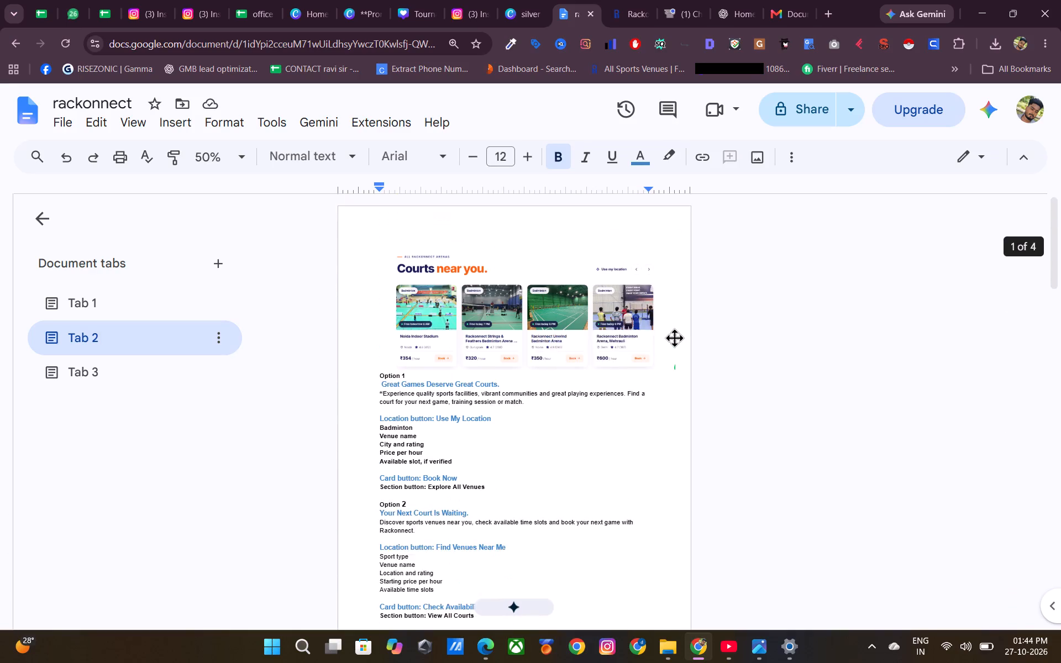
scroll(674, 338, "up", 2)
scroll(674, 338, "down", 4)
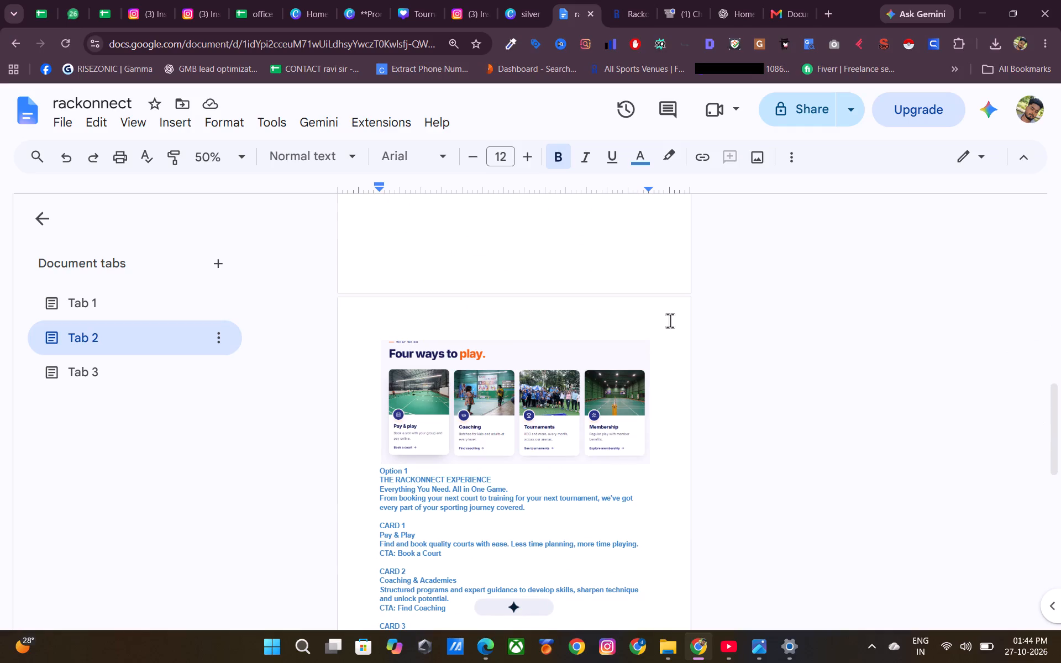
scroll(670, 320, "down", 1)
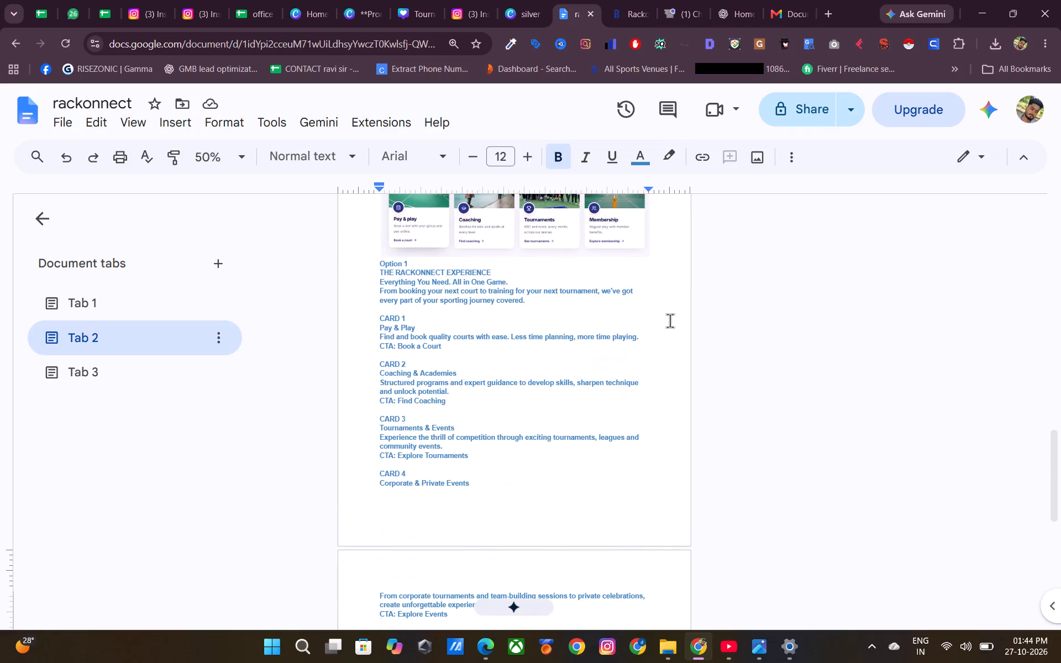
scroll(670, 320, "up", 1)
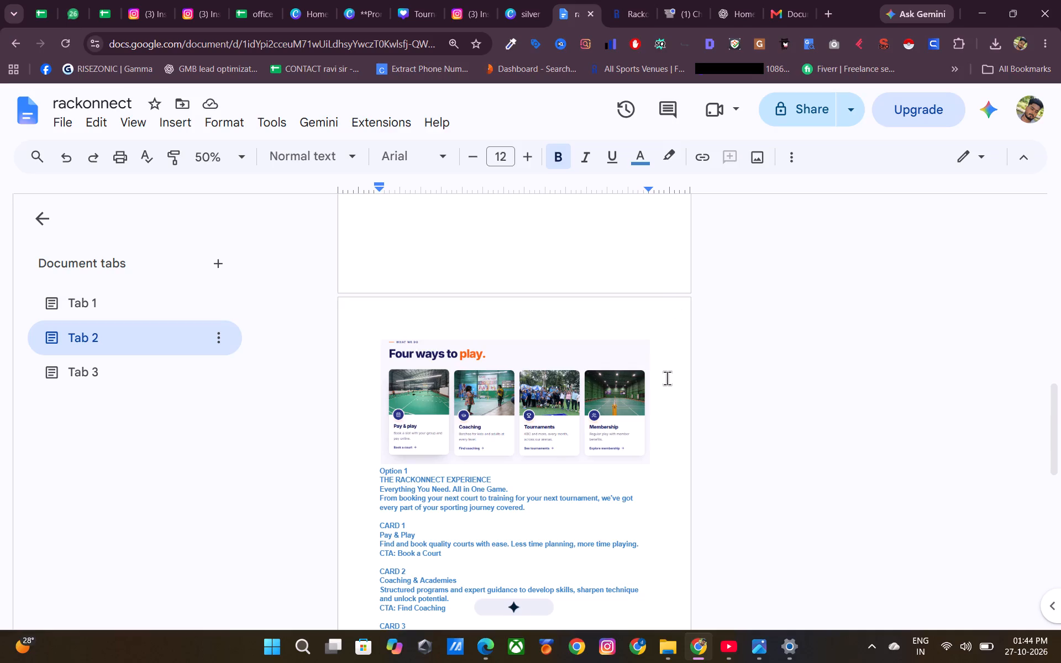
scroll(667, 378, "down", 3)
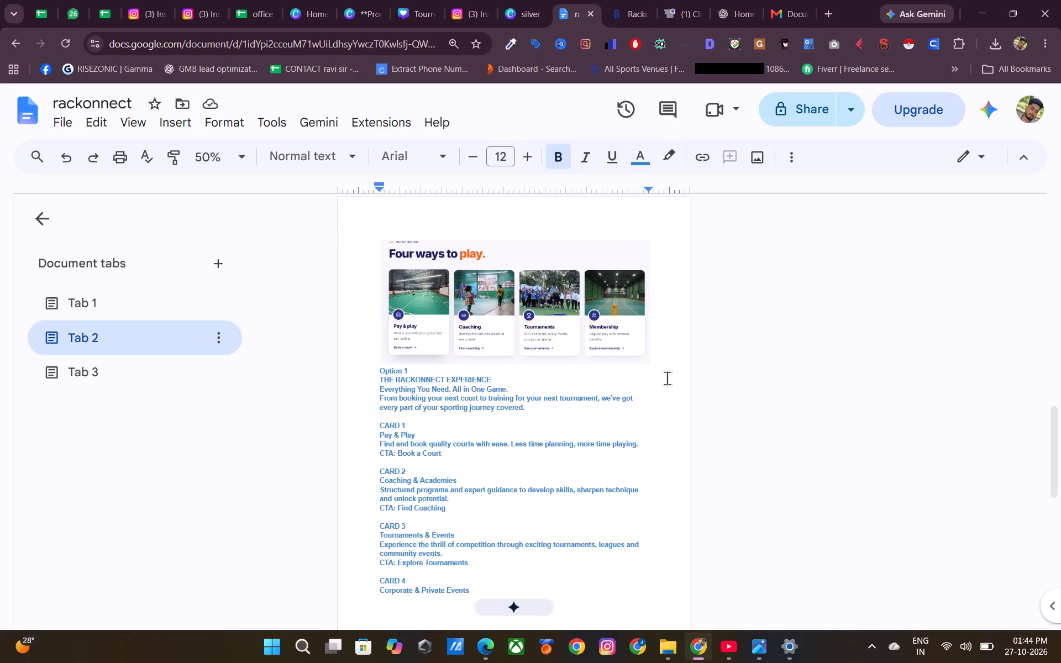
scroll(667, 378, "down", 3)
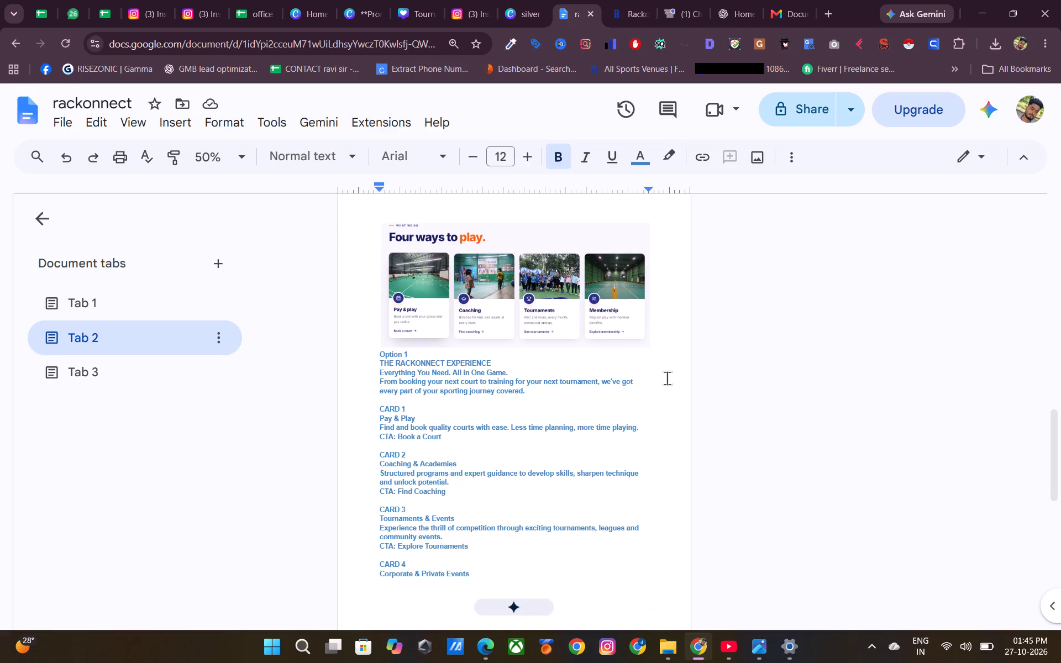
scroll(667, 378, "down", 1)
left_click(625, 9)
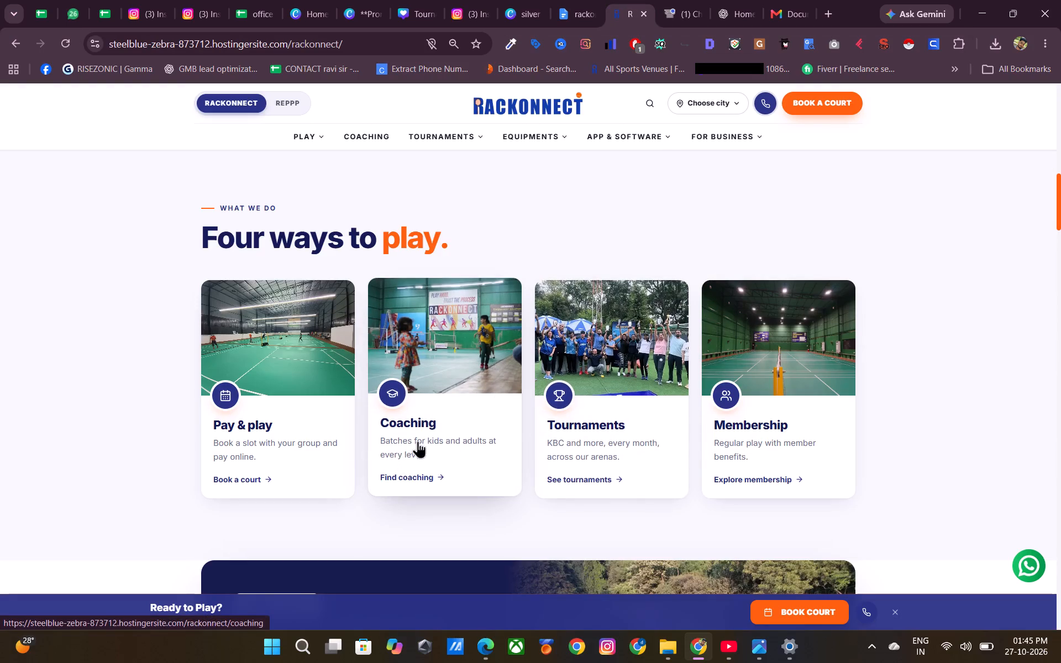
left_click(580, 25)
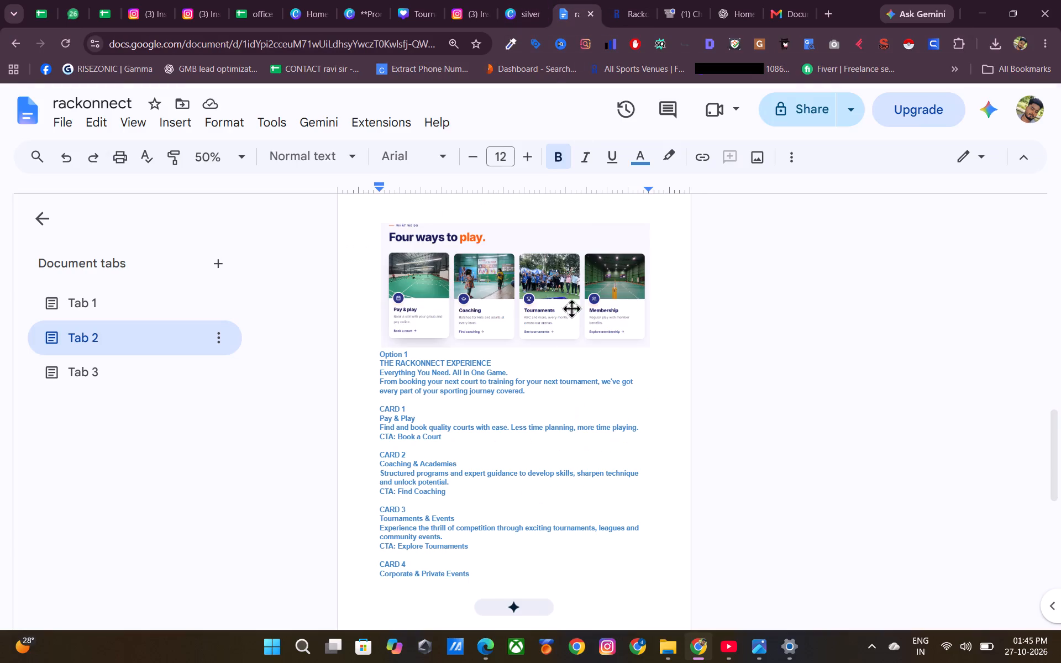
Review the Option 1, Option 2 and Option 3 mockups against the option texts below them in Tab 3.
left_click(70, 361)
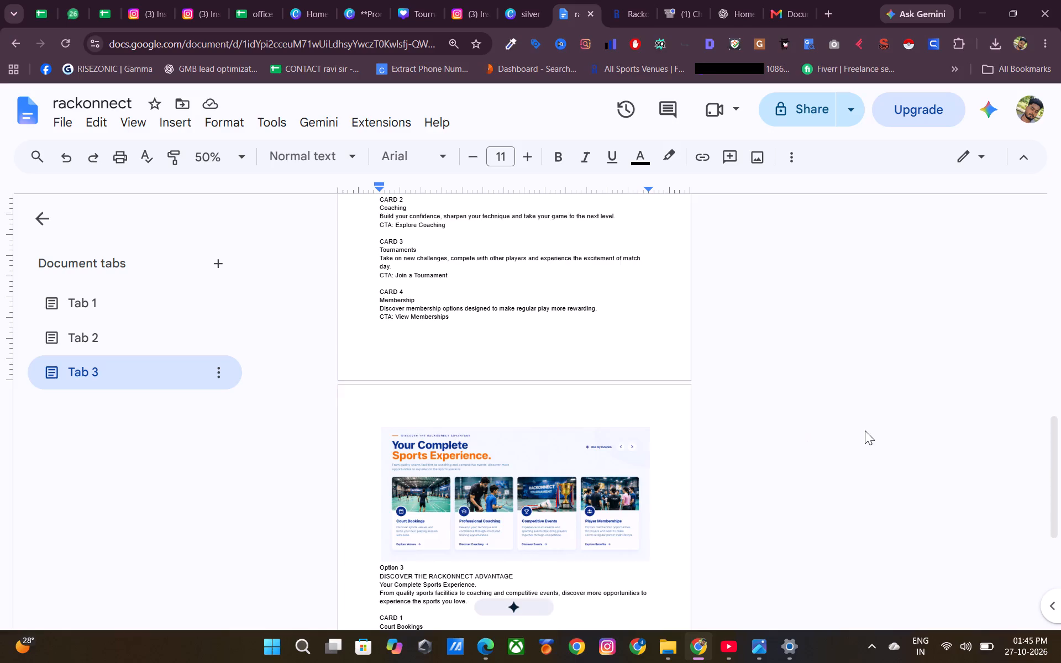
scroll(852, 417, "down", 1)
scroll(752, 381, "down", 1)
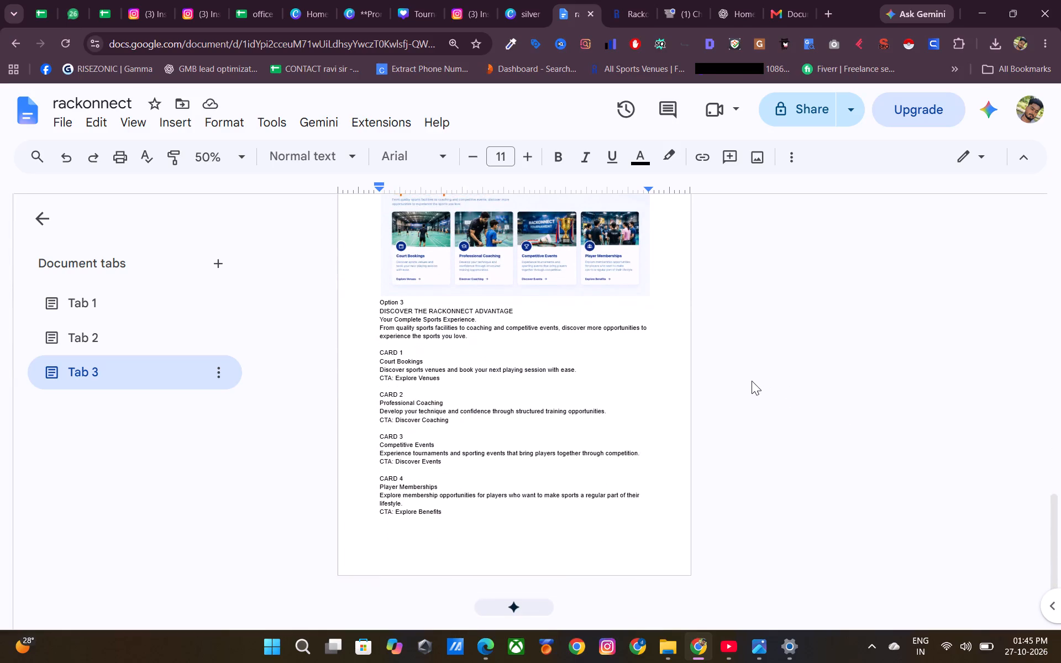
scroll(752, 381, "down", 1)
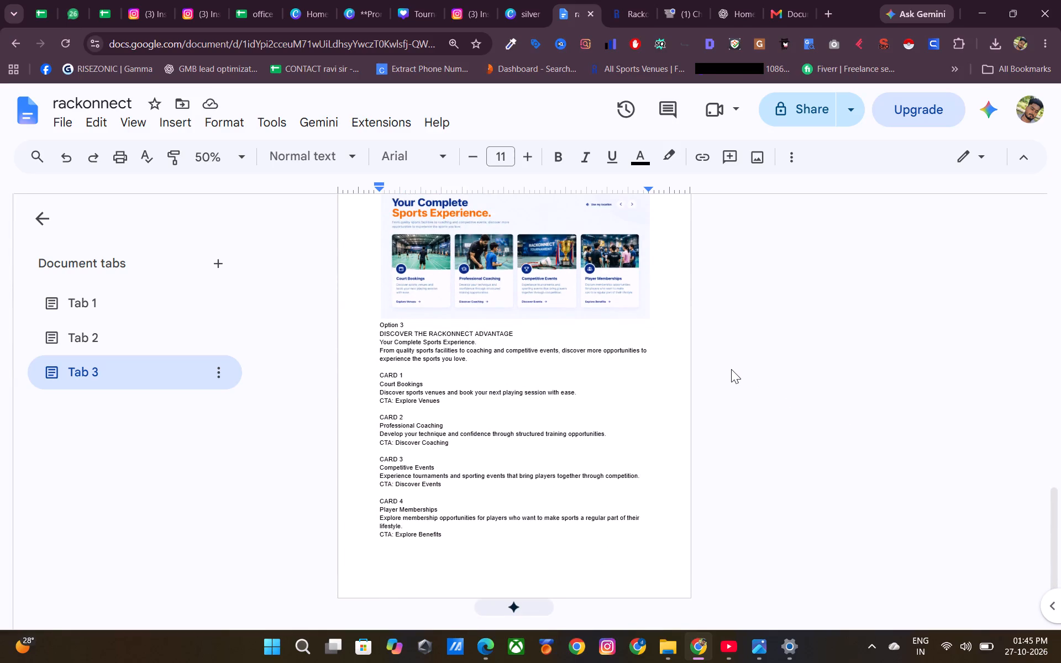
scroll(731, 369, "down", 6)
scroll(725, 367, "up", 1)
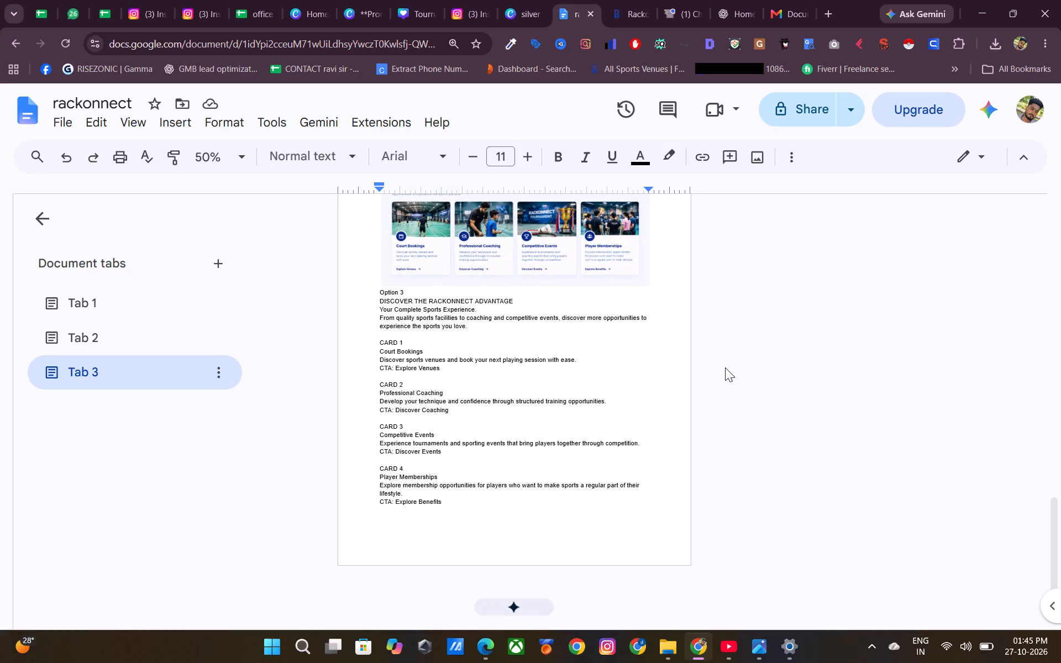
scroll(725, 367, "up", 8)
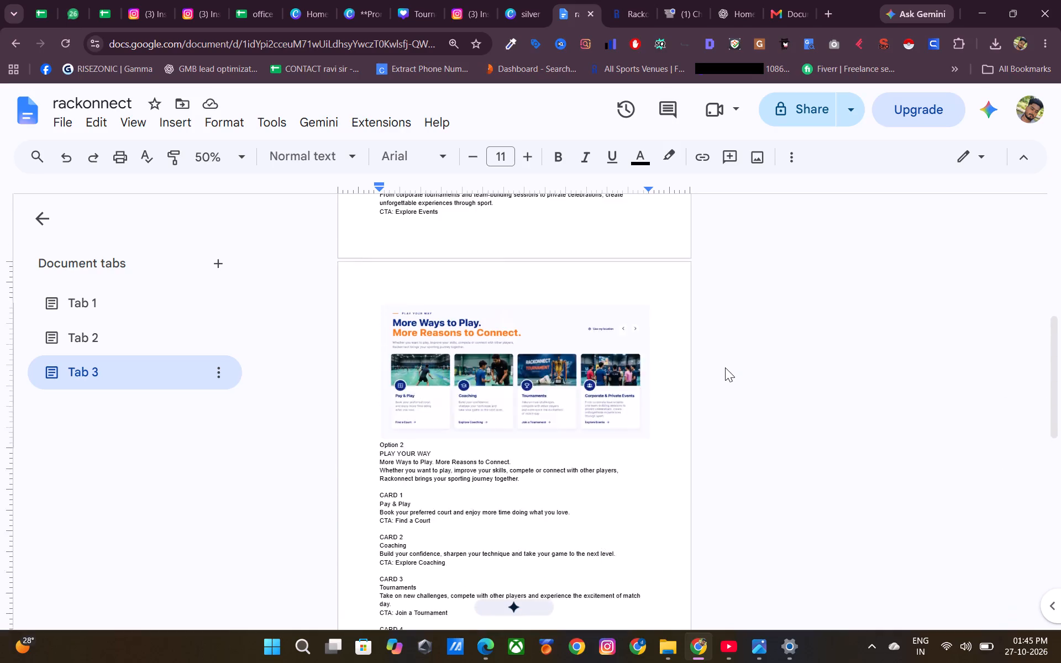
scroll(725, 367, "up", 7)
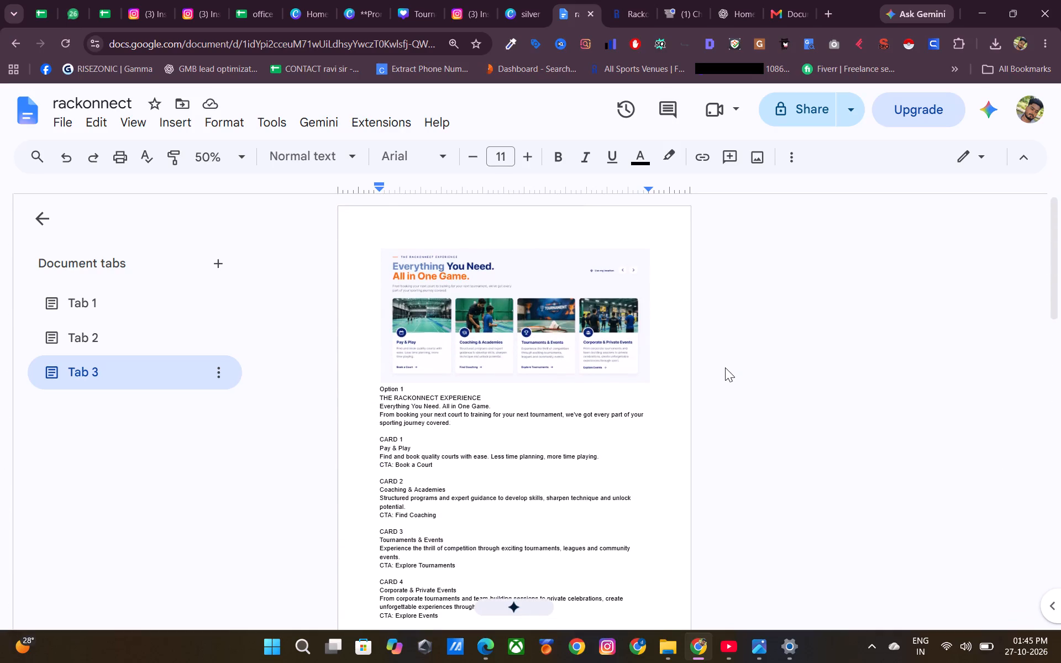
scroll(725, 367, "up", 2)
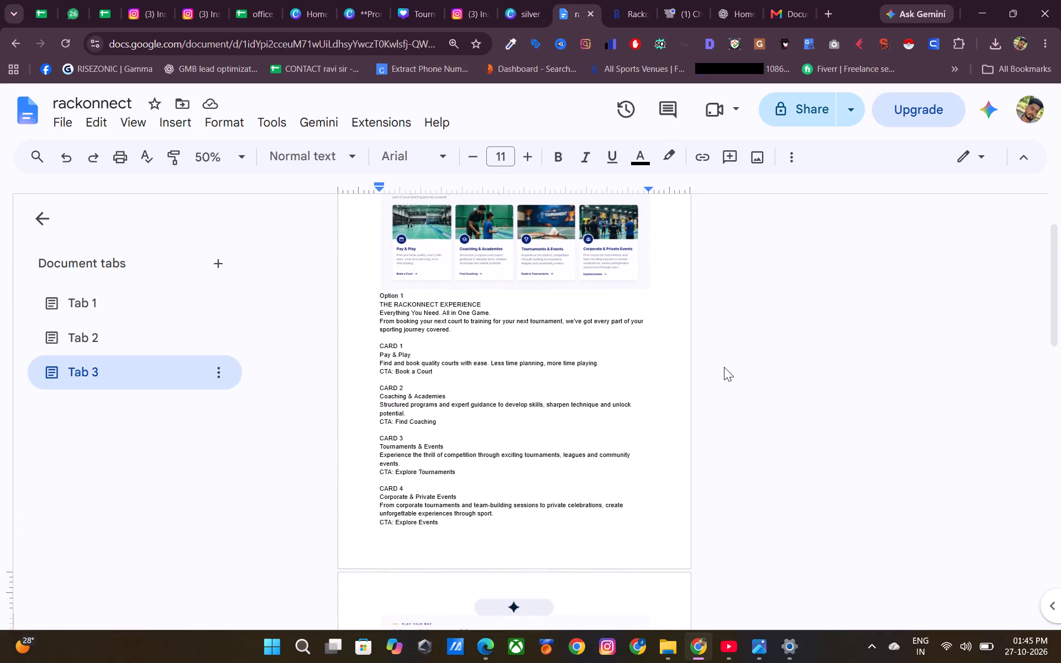
scroll(724, 367, "up", 1)
scroll(724, 367, "down", 1)
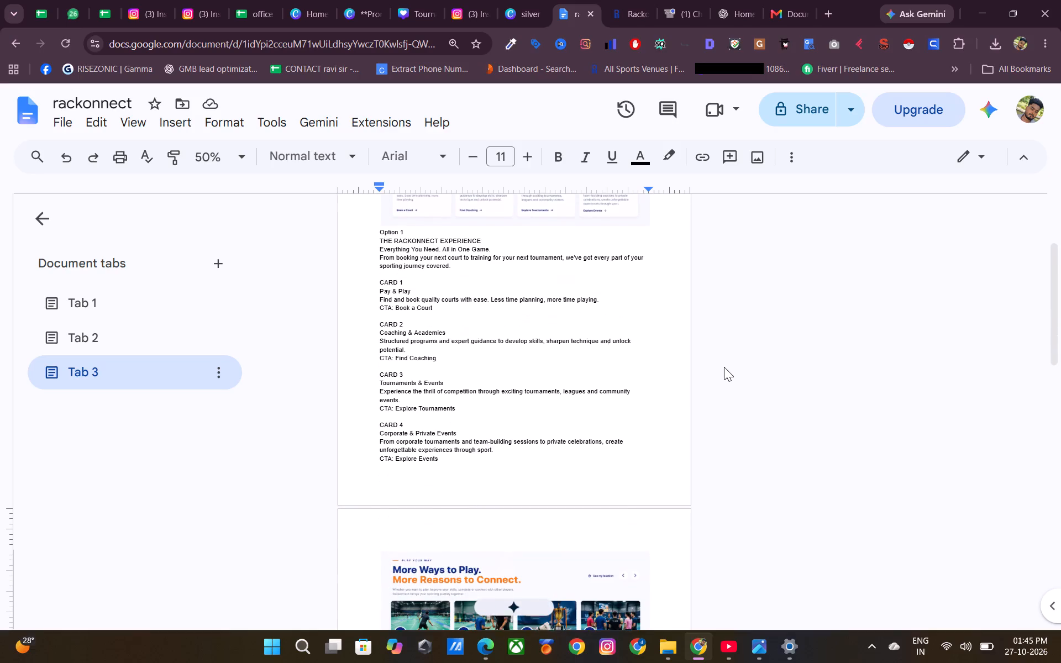
scroll(724, 367, "down", 1)
key("ctrl+minus")
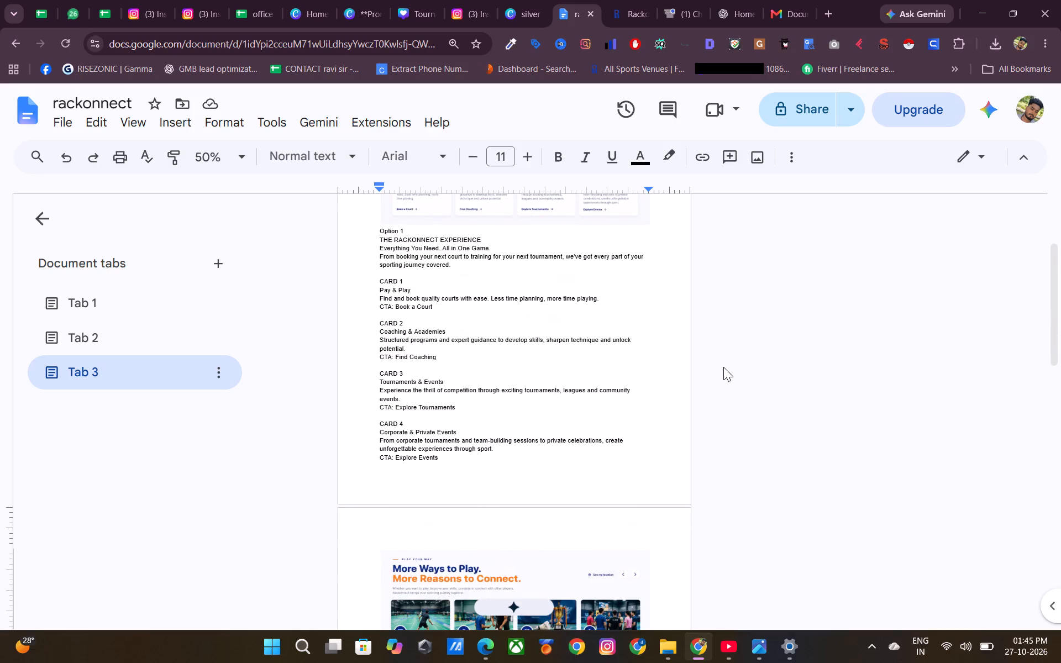
key("ctrl+minus")
scroll(779, 370, "down", 3)
scroll(768, 361, "up", 1)
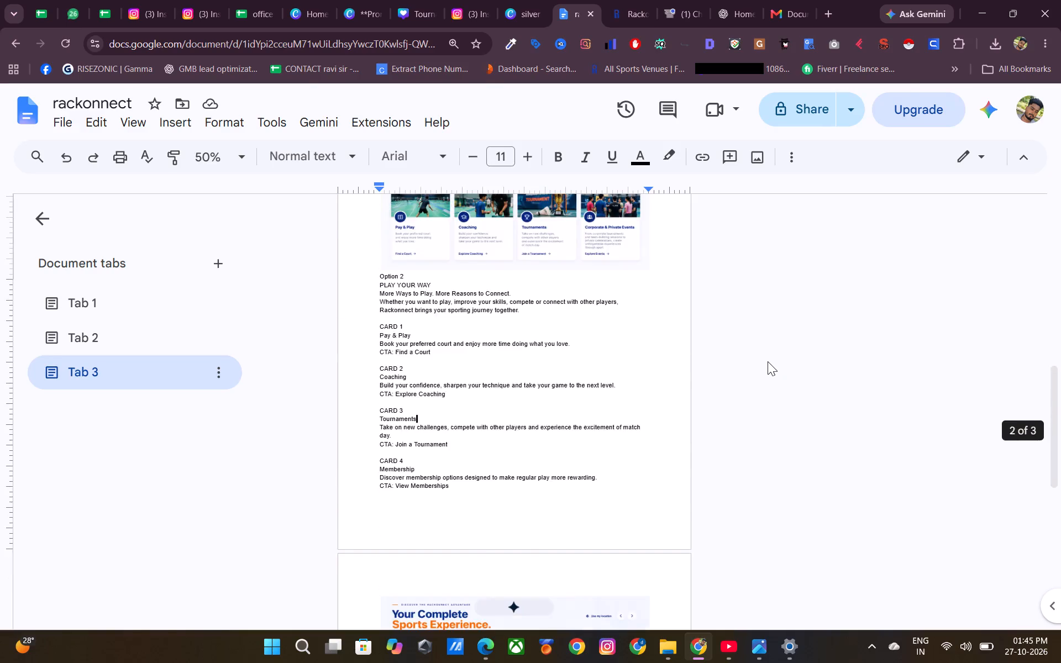
scroll(768, 361, "up", 1)
scroll(765, 360, "down", 2, "ctrl")
scroll(729, 359, "up", 2)
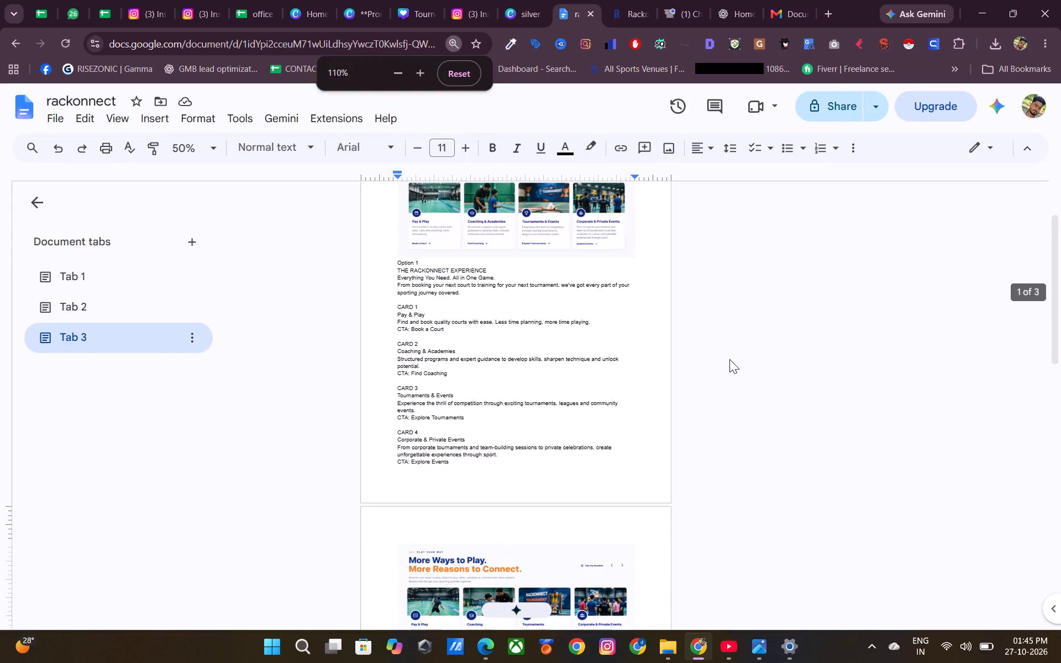
scroll(729, 359, "up", 3)
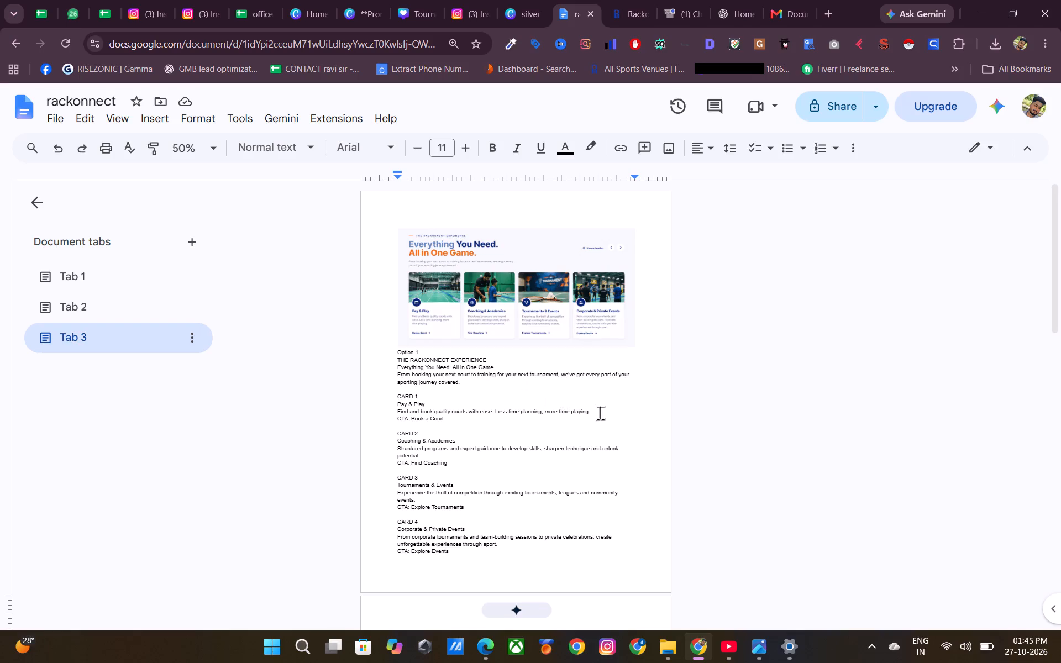
scroll(713, 413, "down", 2)
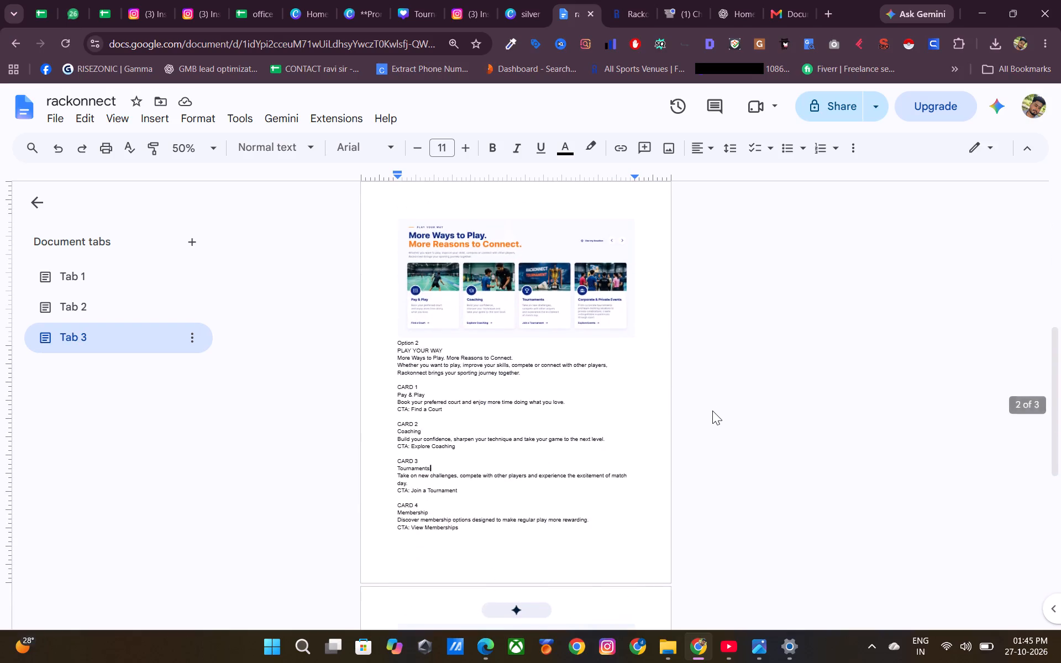
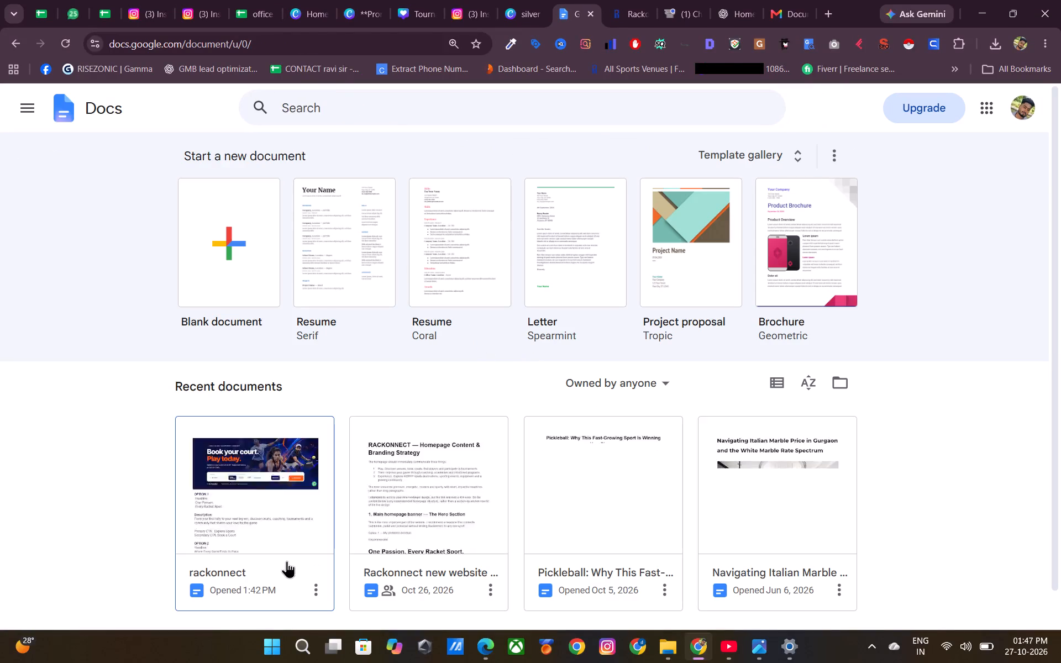
Open the "Rackonnect new website content 2026" document and review its hero banner headlines, Sports Selection and Brand Introduction sections.
left_click(430, 538)
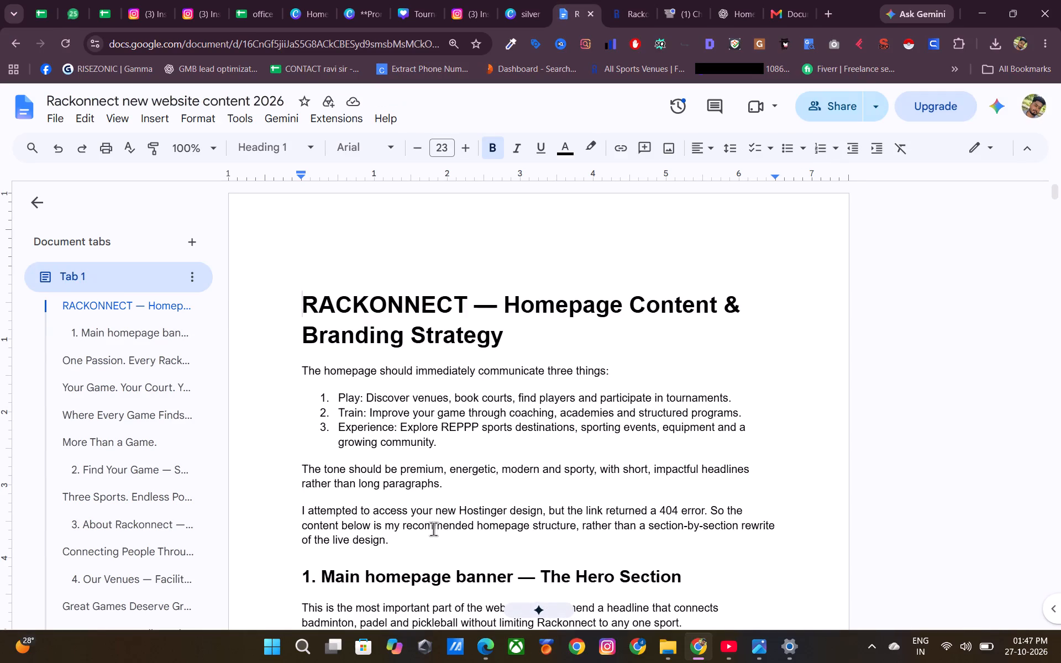
scroll(407, 483, "down", 4)
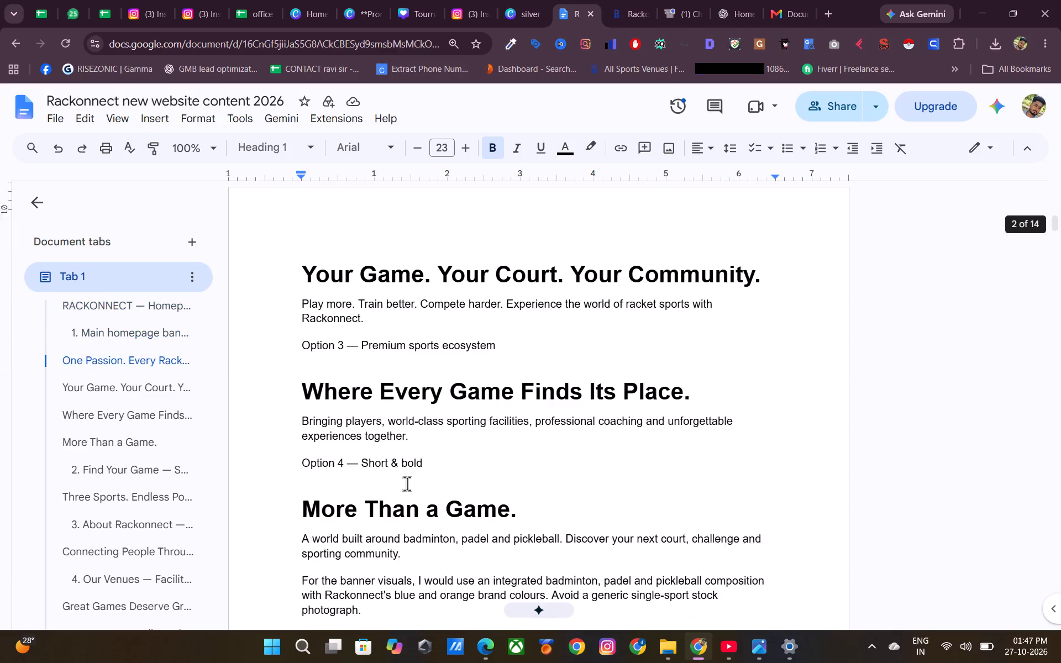
scroll(407, 483, "up", 1)
scroll(407, 482, "down", 2)
scroll(191, 480, "down", 1)
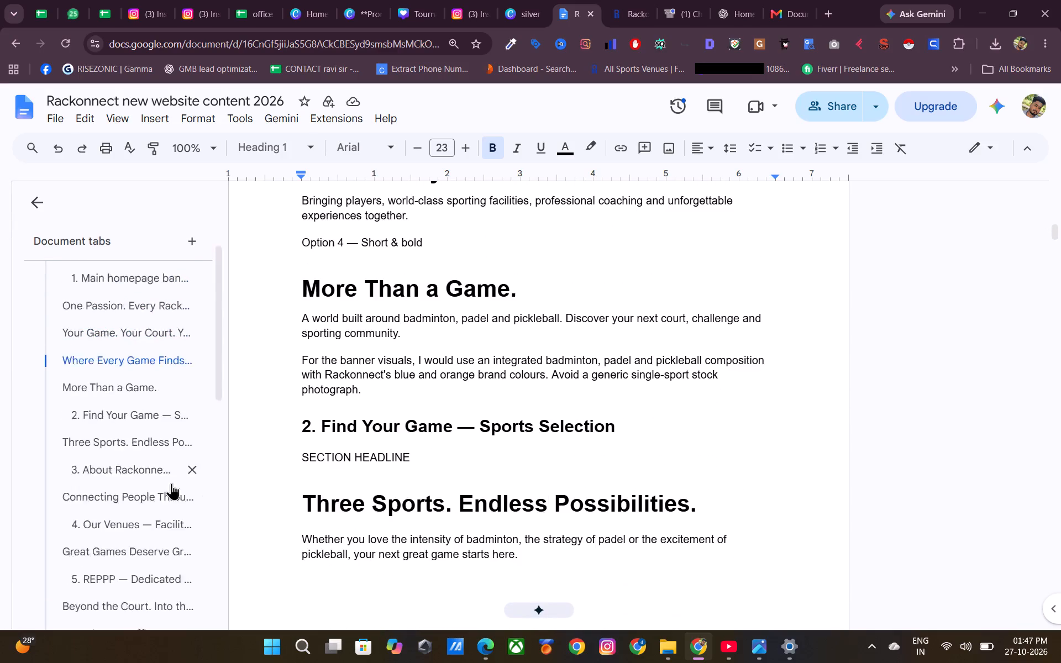
scroll(171, 483, "down", 5)
scroll(120, 490, "up", 6)
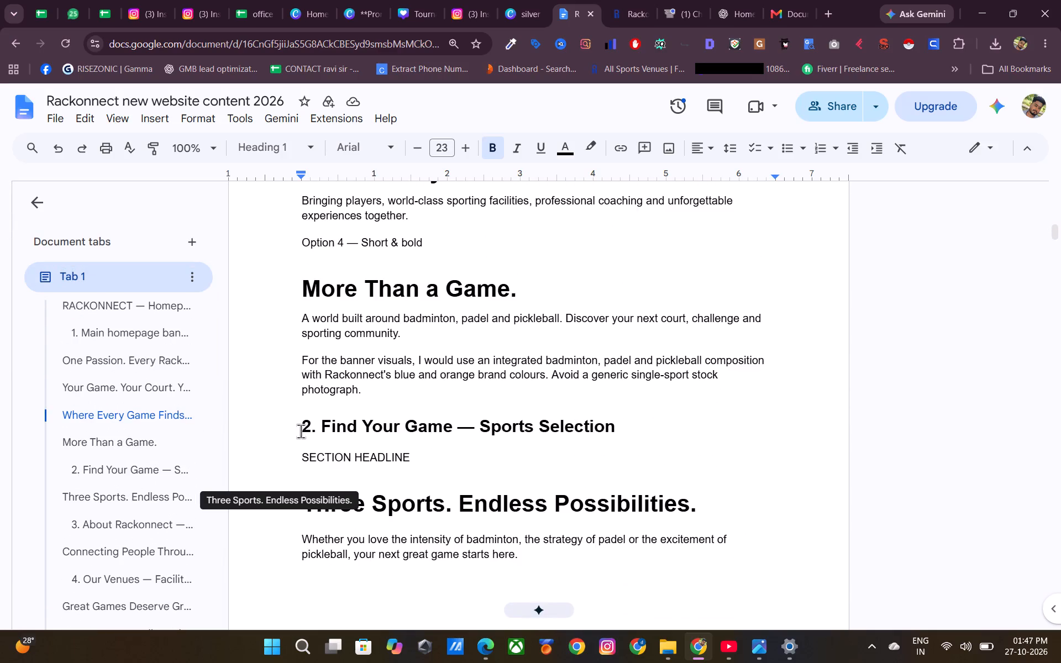
scroll(472, 409, "down", 4)
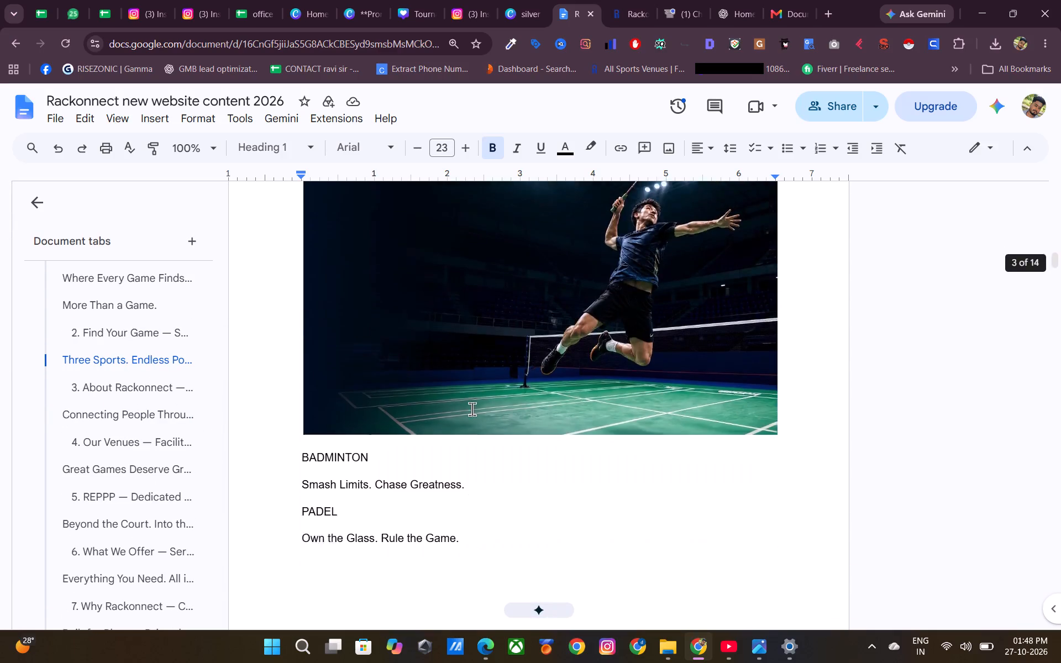
scroll(472, 409, "up", 1)
scroll(472, 409, "down", 1)
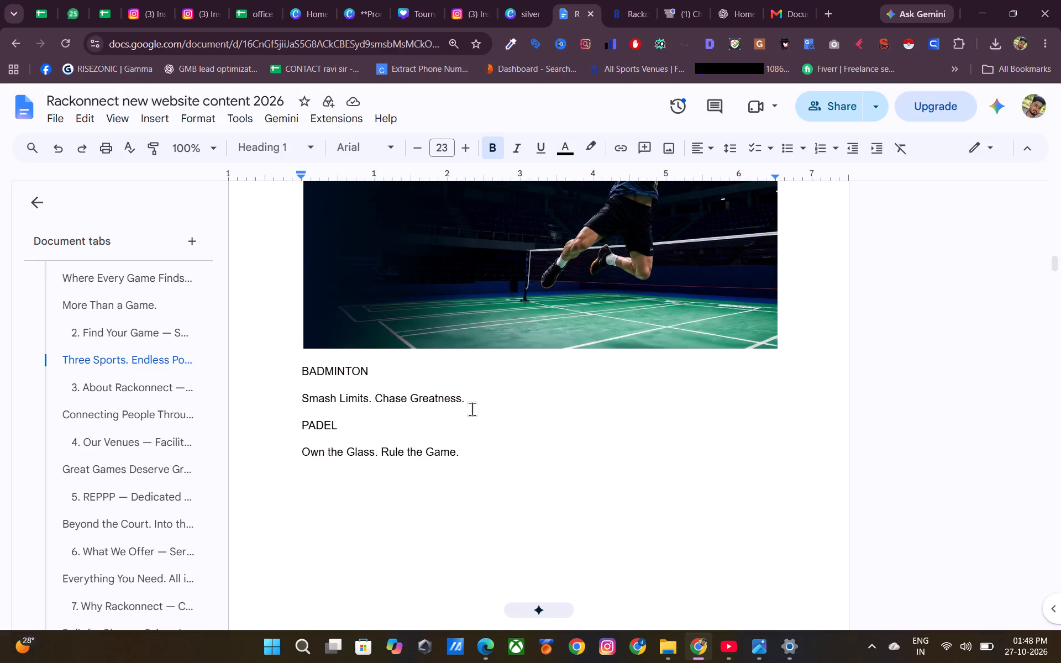
scroll(472, 409, "down", 3)
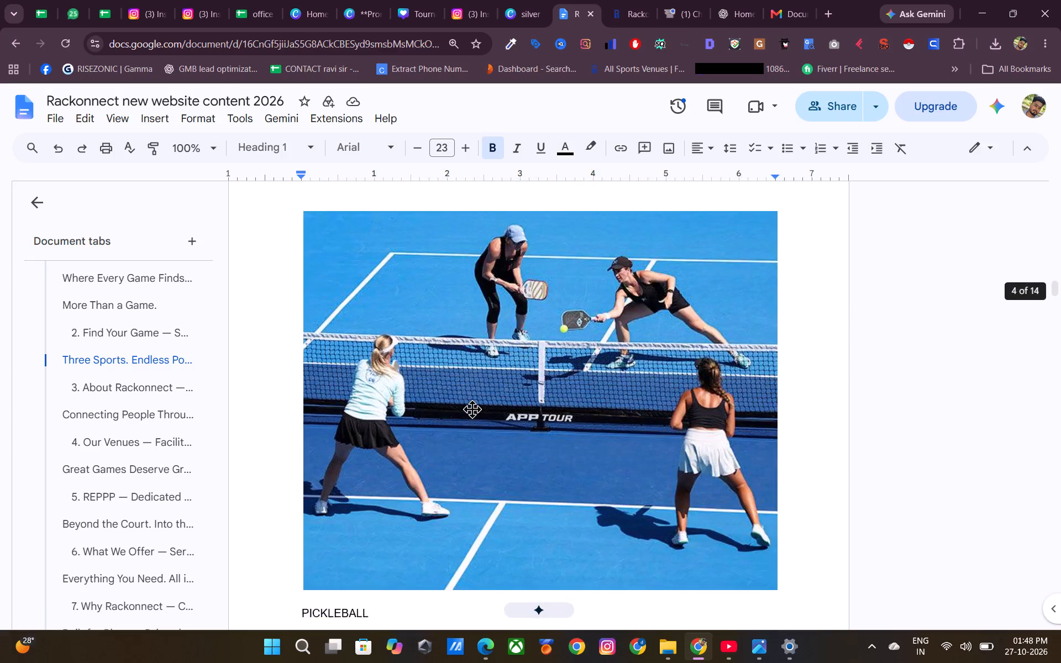
scroll(472, 409, "down", 1)
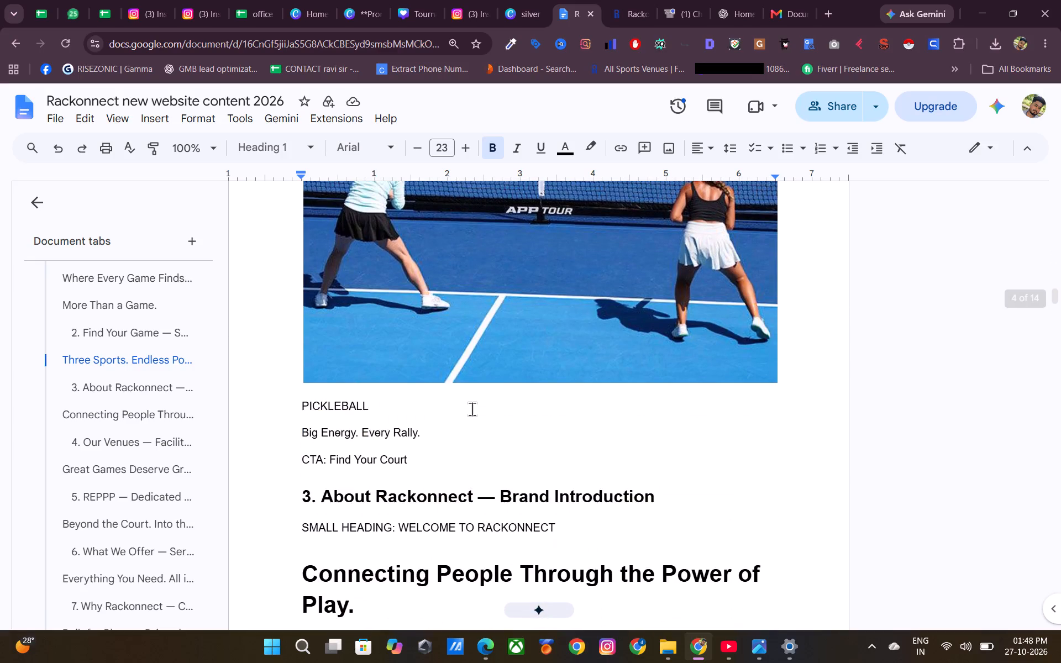
scroll(472, 409, "down", 1)
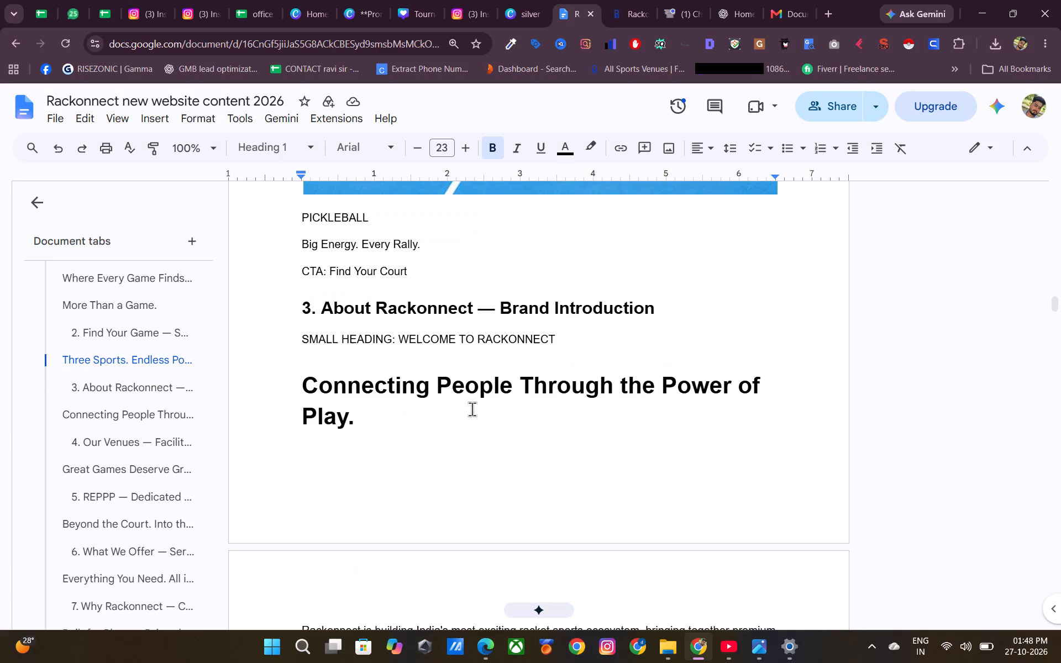
Review the "Our Venues — Facility Showcase" and "REPPP — Dedicated Brand Showcase" sections with their venue images.
scroll(472, 409, "down", 2)
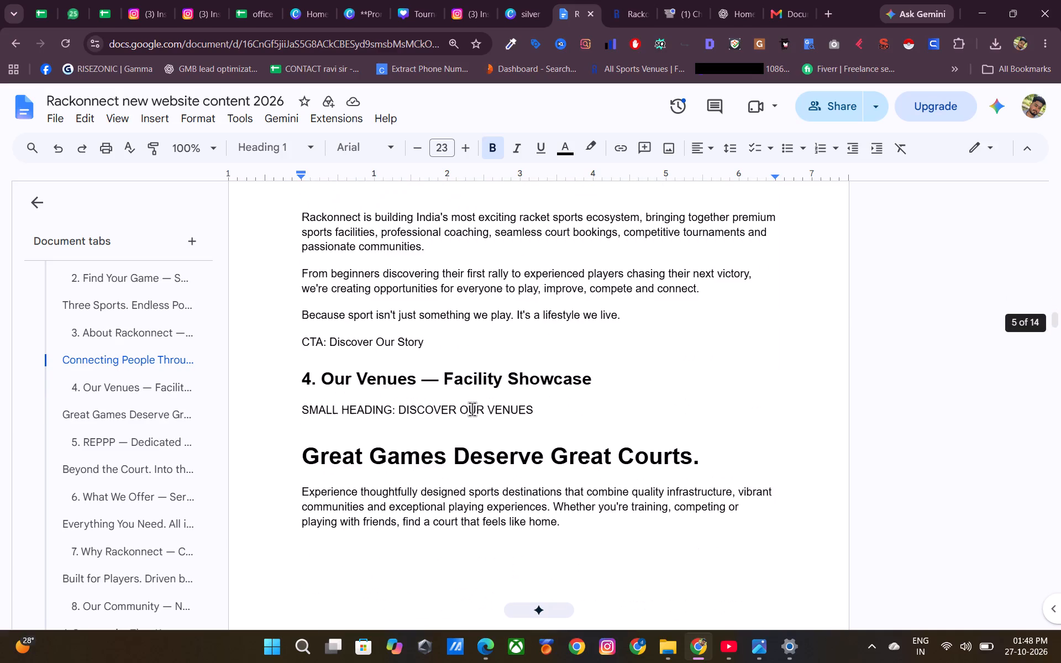
scroll(472, 409, "down", 4)
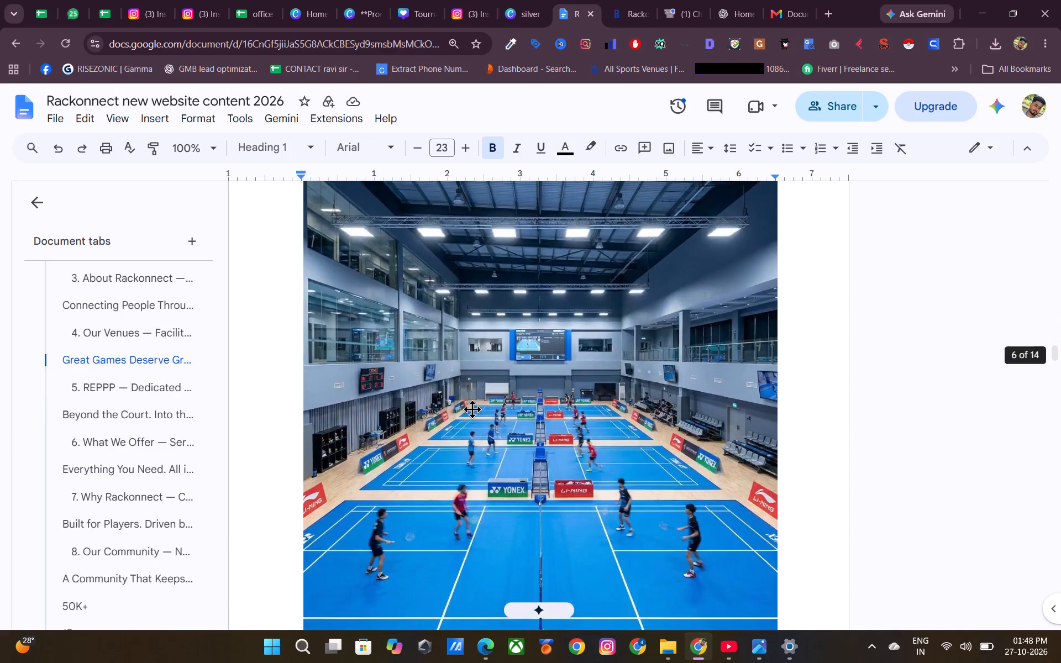
scroll(472, 409, "down", 1)
scroll(472, 409, "up", 1)
scroll(472, 409, "down", 3)
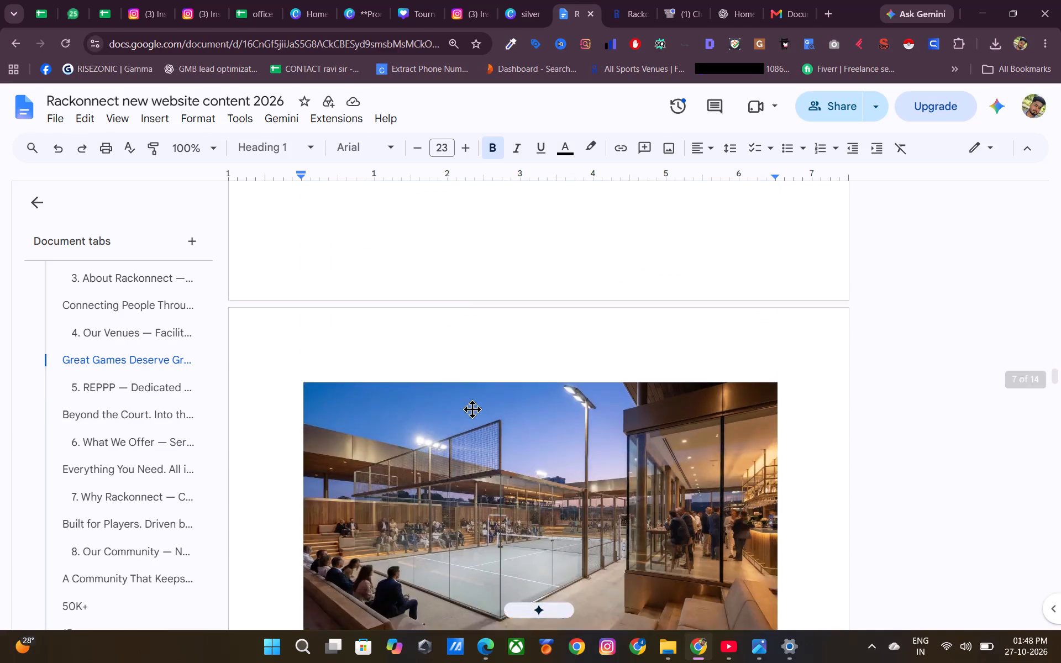
scroll(472, 409, "down", 2)
scroll(472, 409, "up", 1)
scroll(472, 409, "down", 3)
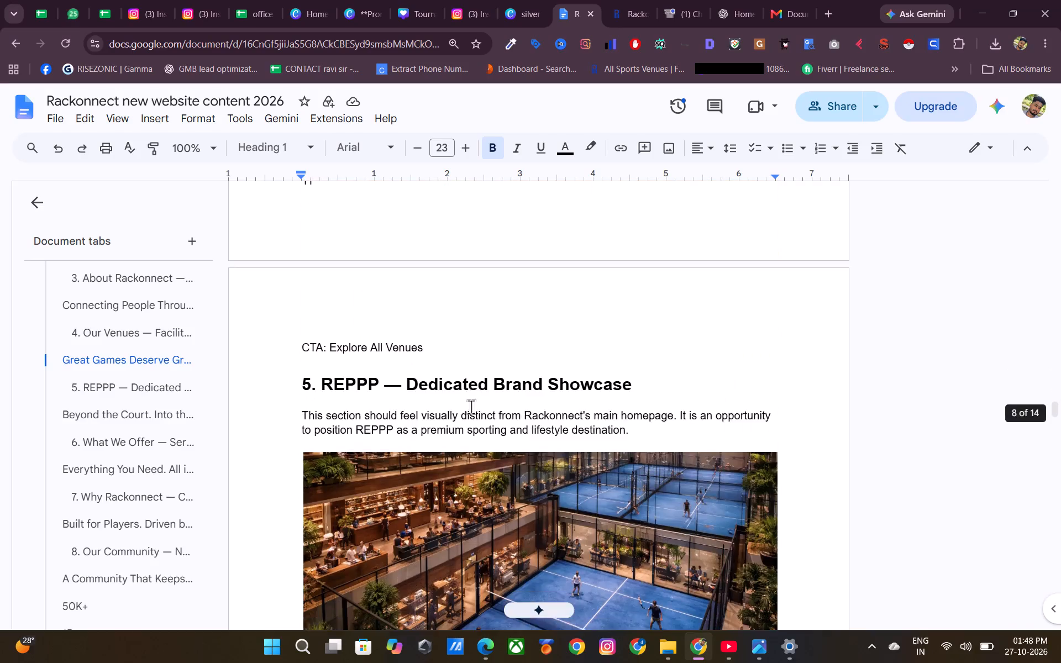
scroll(471, 407, "down", 3)
scroll(471, 407, "up", 1)
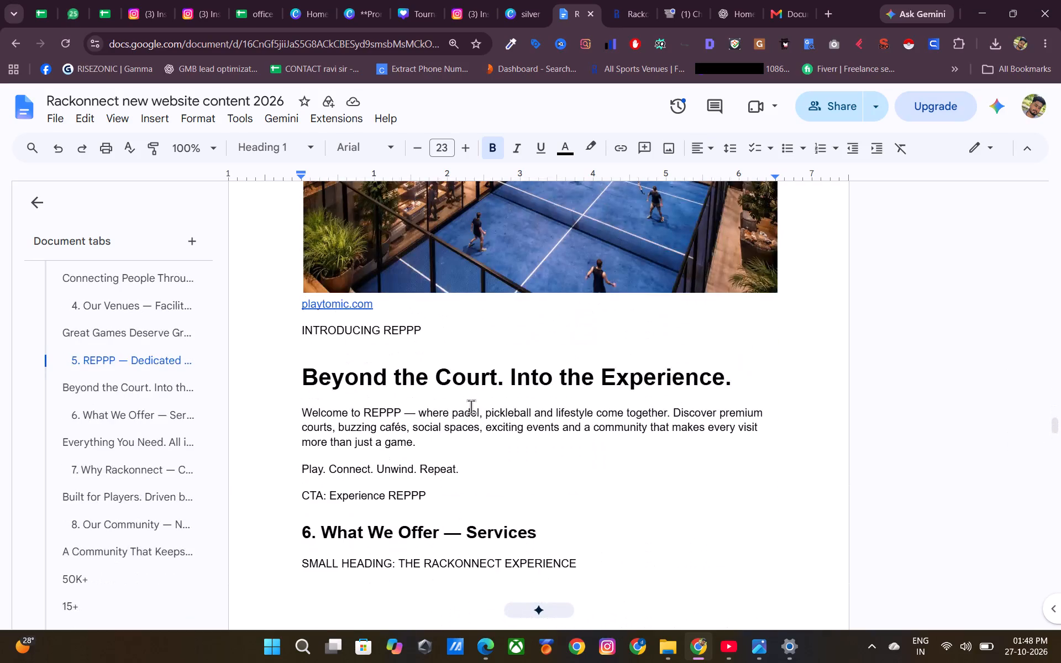
scroll(500, 436, "down", 2)
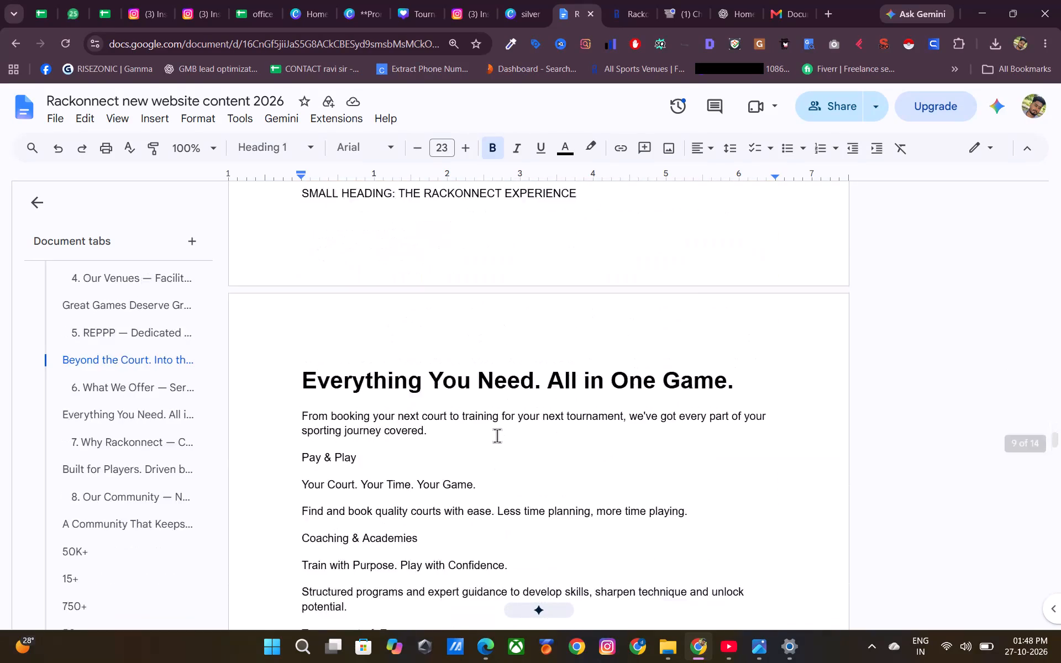
Review the services content, the Why Rackonnect table and the "Our Community — Numbers That Matter" section.
scroll(493, 432, "down", 4)
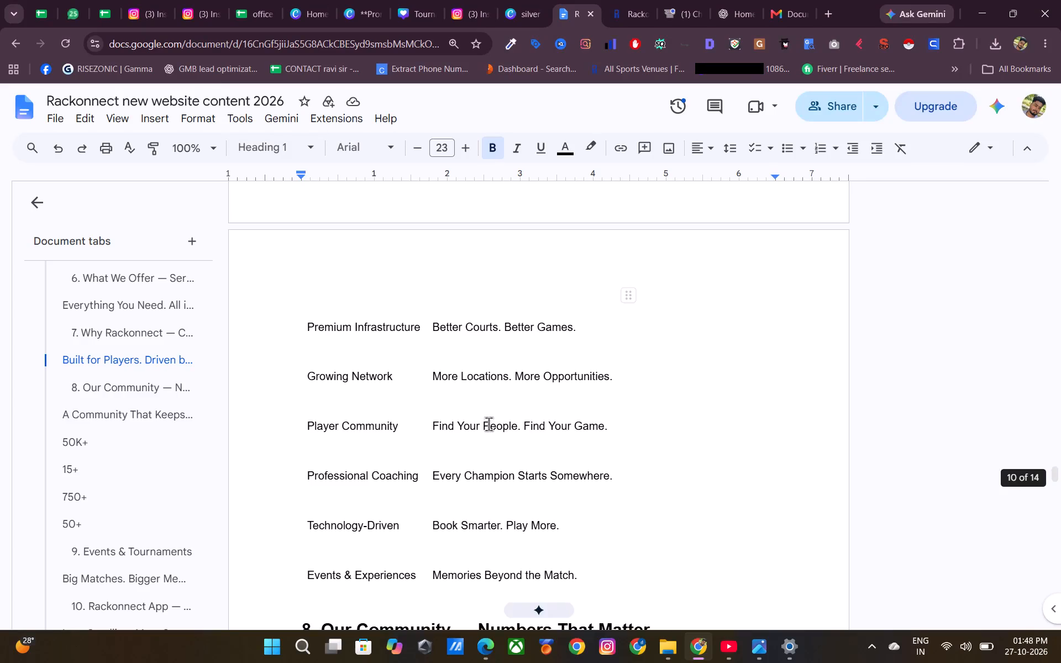
scroll(489, 424, "down", 1)
scroll(489, 424, "up", 1)
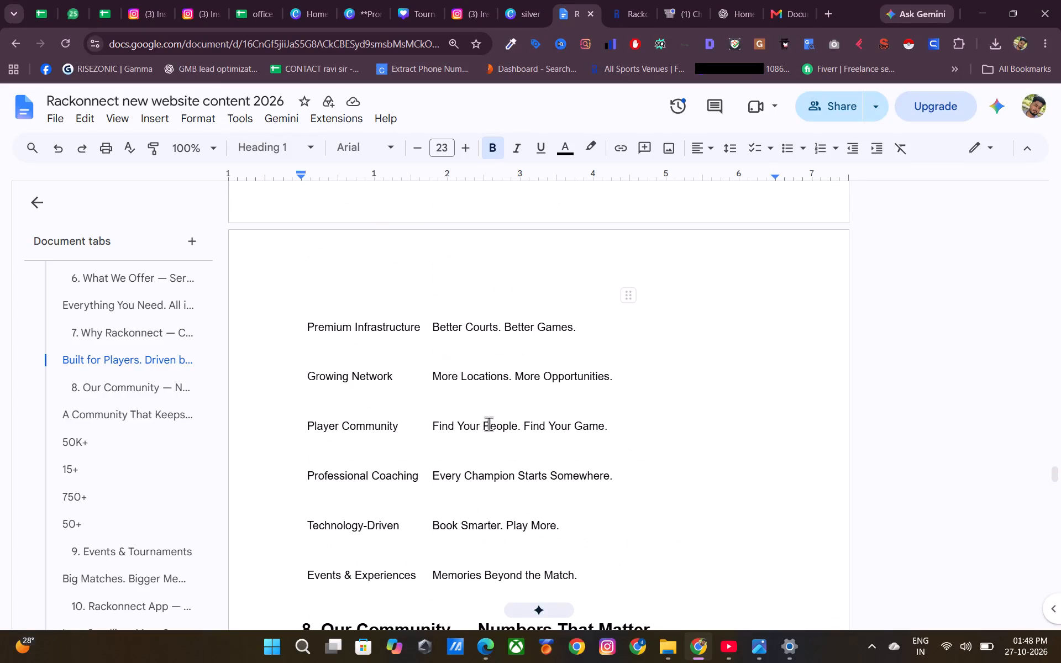
scroll(489, 424, "down", 2)
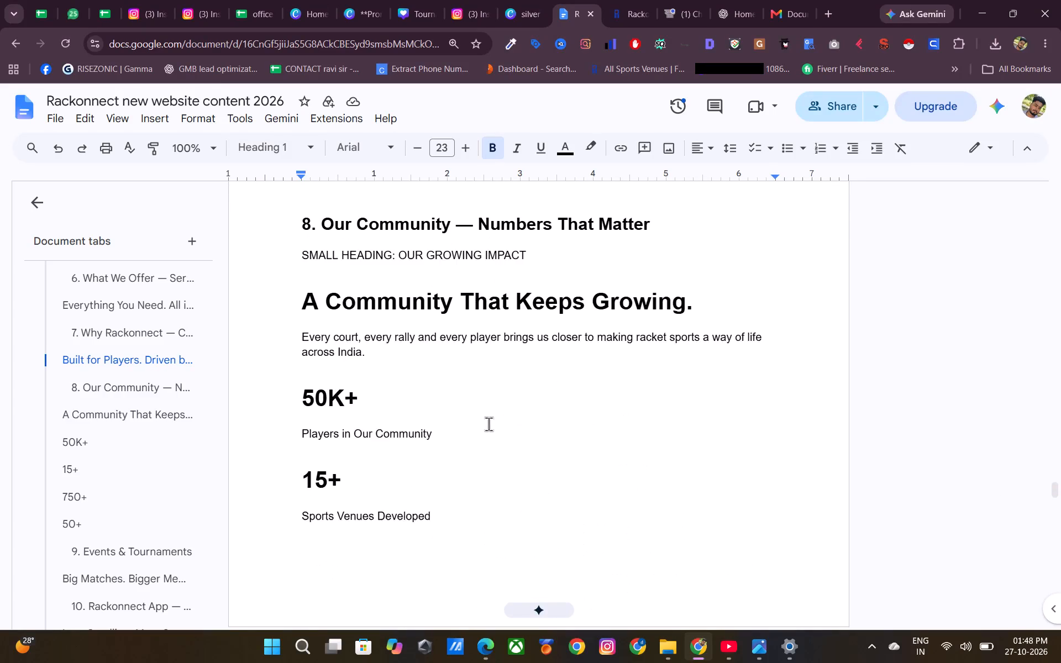
scroll(481, 423, "down", 1)
scroll(479, 423, "up", 1)
scroll(479, 423, "down", 2)
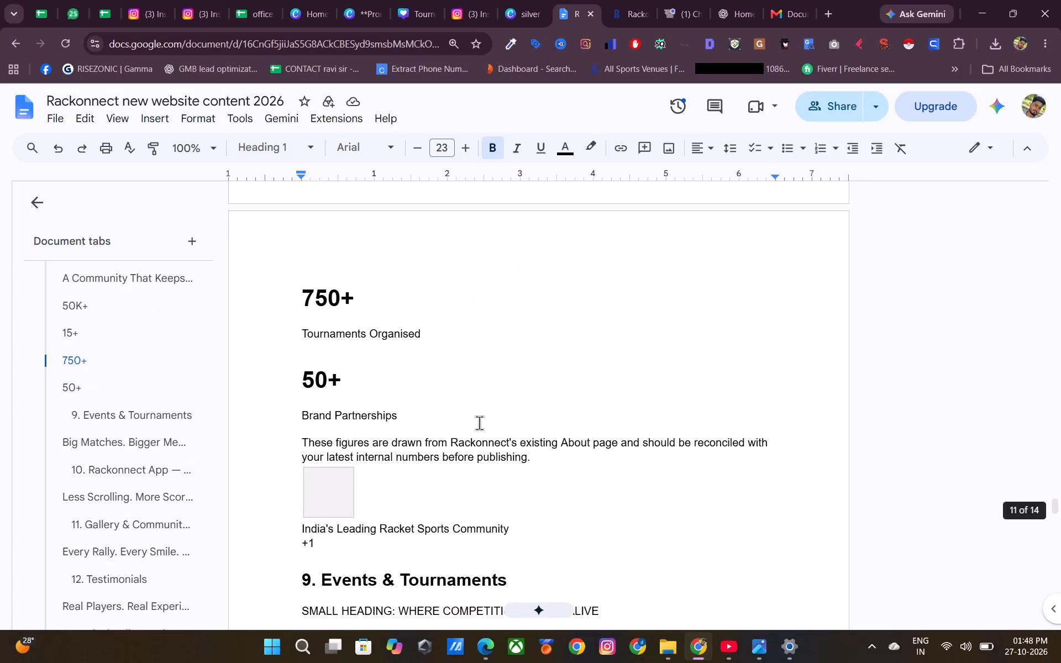
Review the content from "Events & Tournaments" and "Rackonnect App" through the recommendations at the document's end.
scroll(479, 423, "down", 5)
scroll(479, 423, "up", 1)
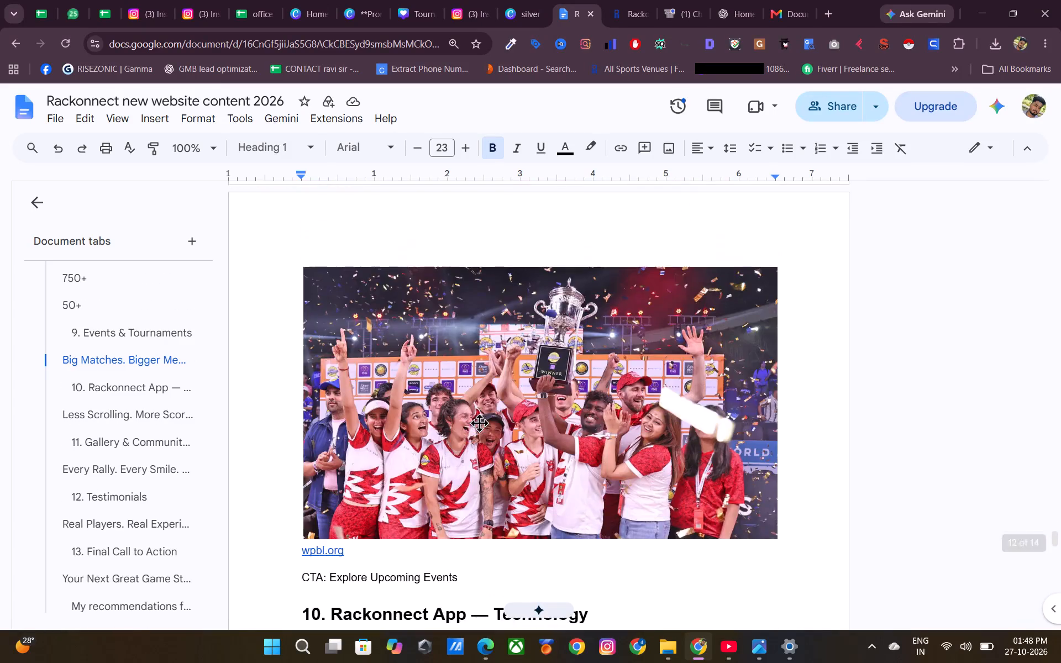
scroll(479, 423, "down", 3)
scroll(478, 423, "up", 2)
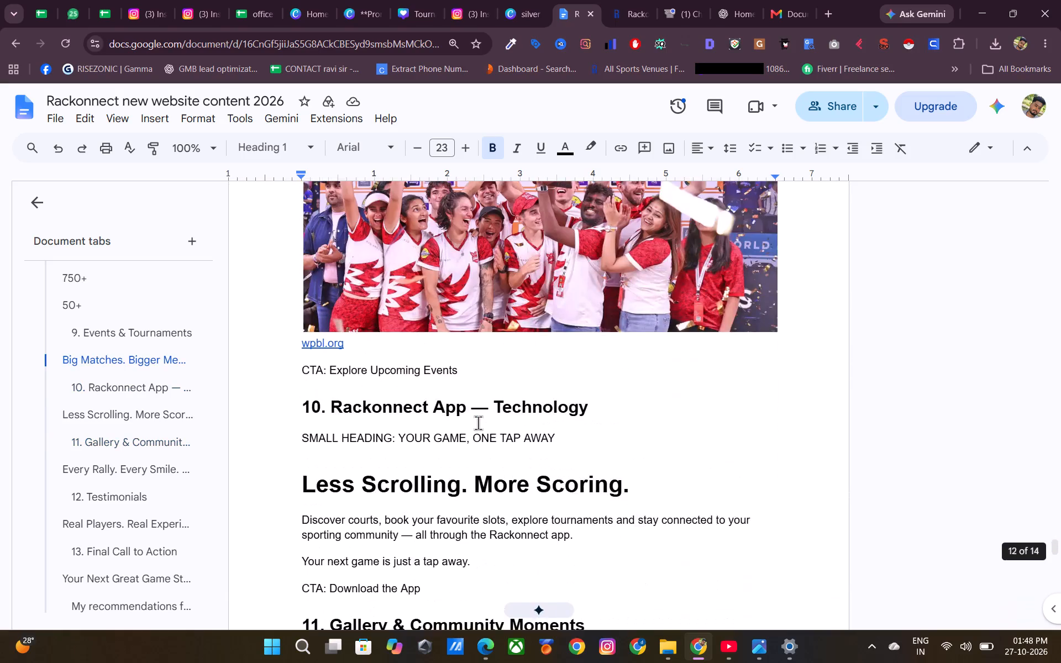
scroll(478, 423, "down", 15)
scroll(477, 422, "up", 4)
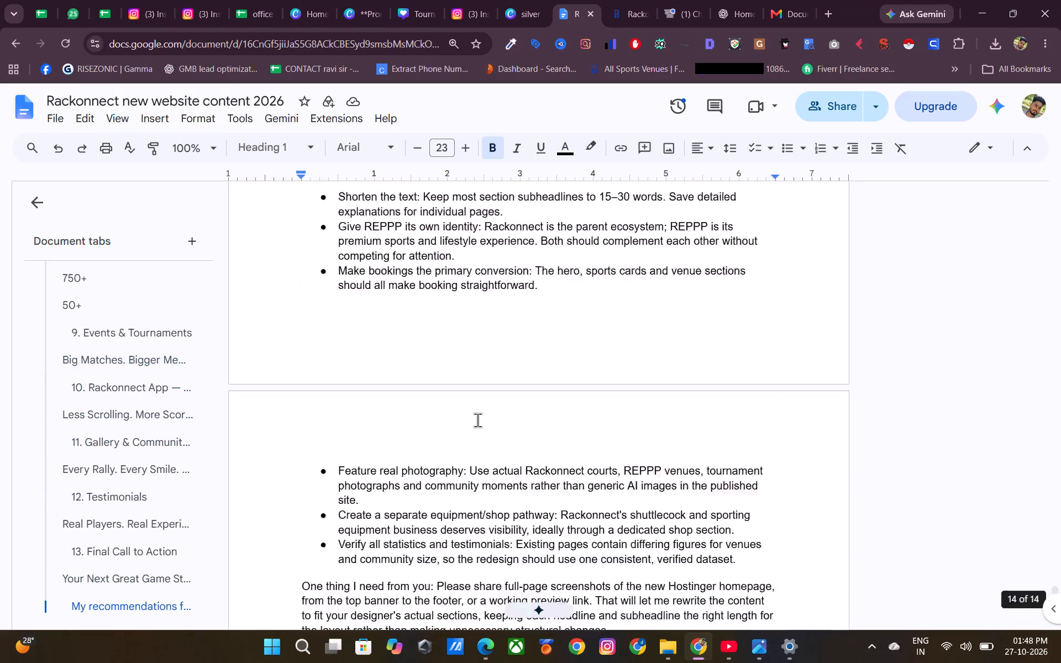
Go back to the start of the website content document, return to the document list and reopen the rackonnect document.
scroll(477, 420, "up", 20)
scroll(491, 405, "up", 8)
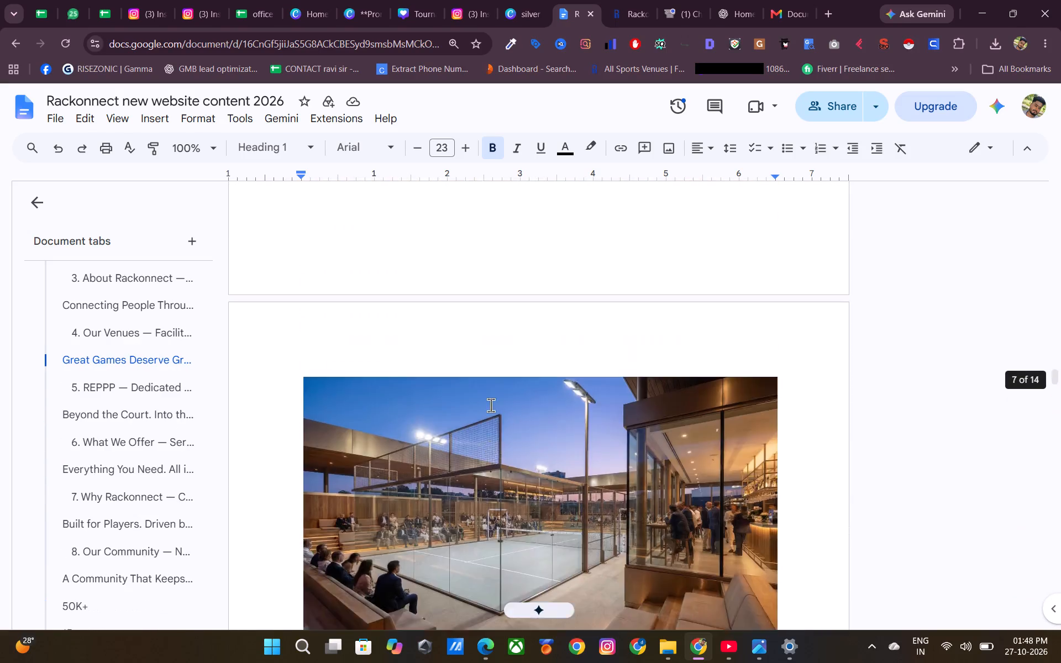
scroll(491, 405, "up", 17)
scroll(499, 398, "up", 7)
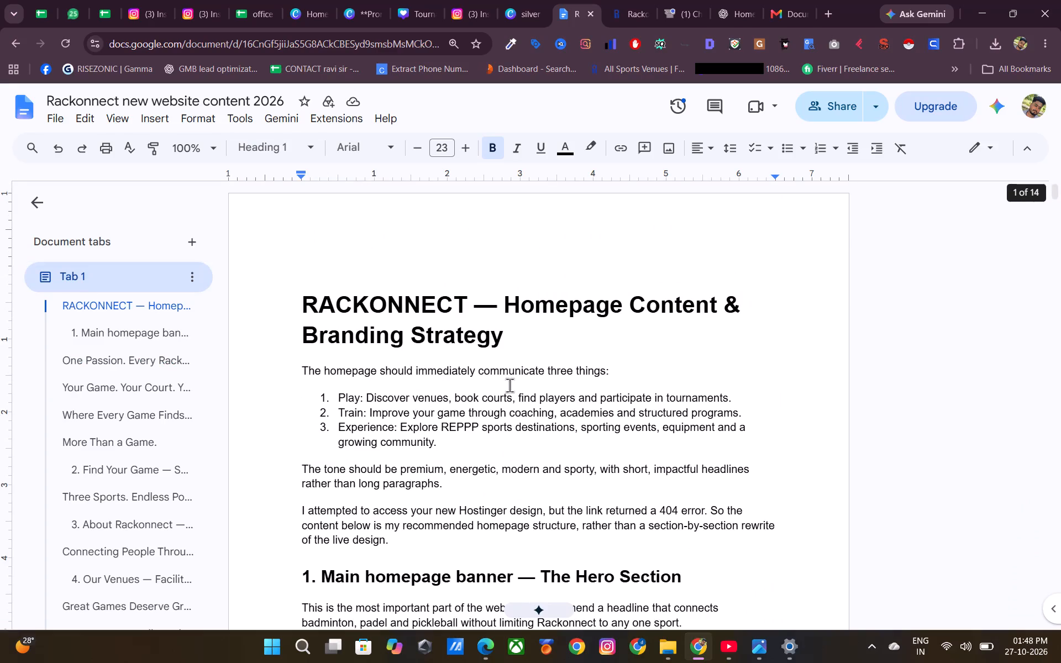
left_click(20, 120)
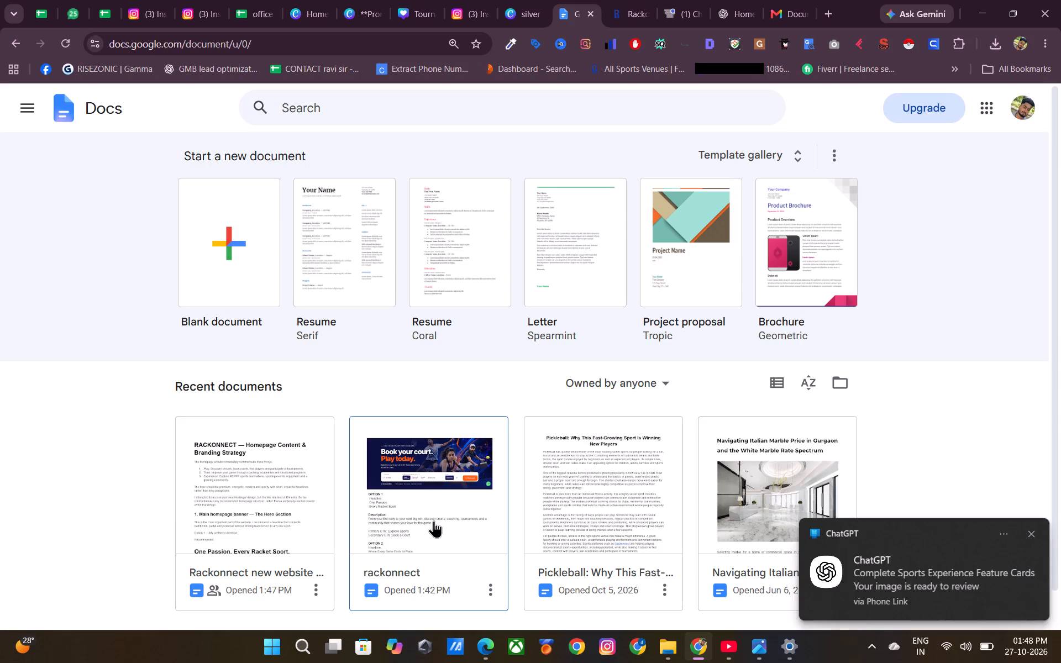
left_click(434, 520)
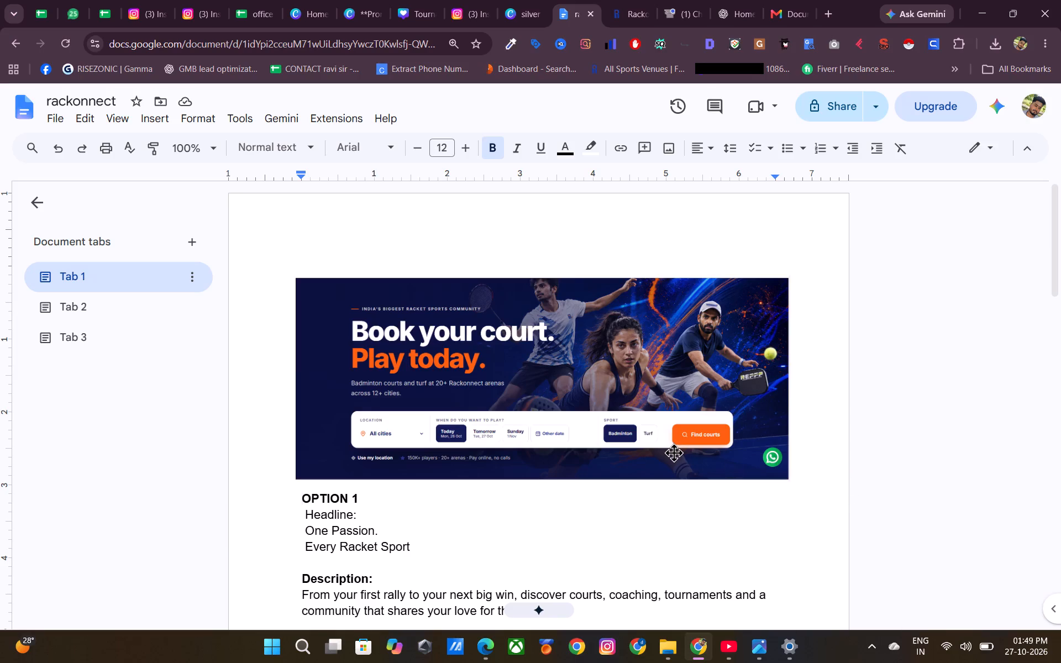
Review the hero banner screenshot and the Option 1, Option 2 and Option 3 texts in Tab 1.
scroll(686, 472, "down", 4)
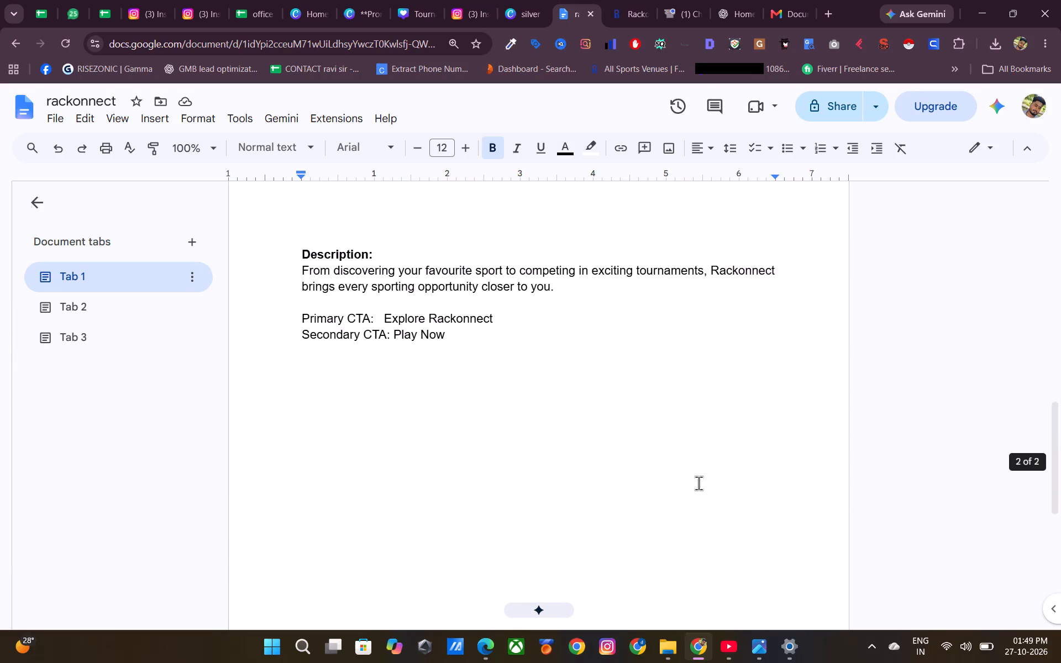
scroll(698, 483, "down", 1)
scroll(698, 483, "up", 2)
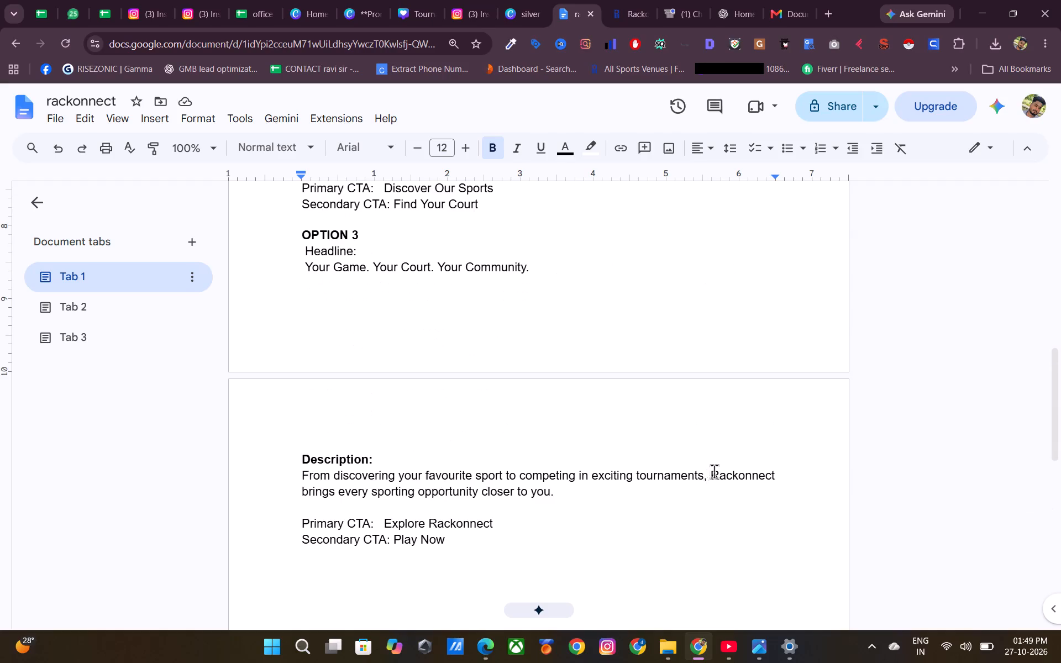
scroll(715, 461, "up", 2)
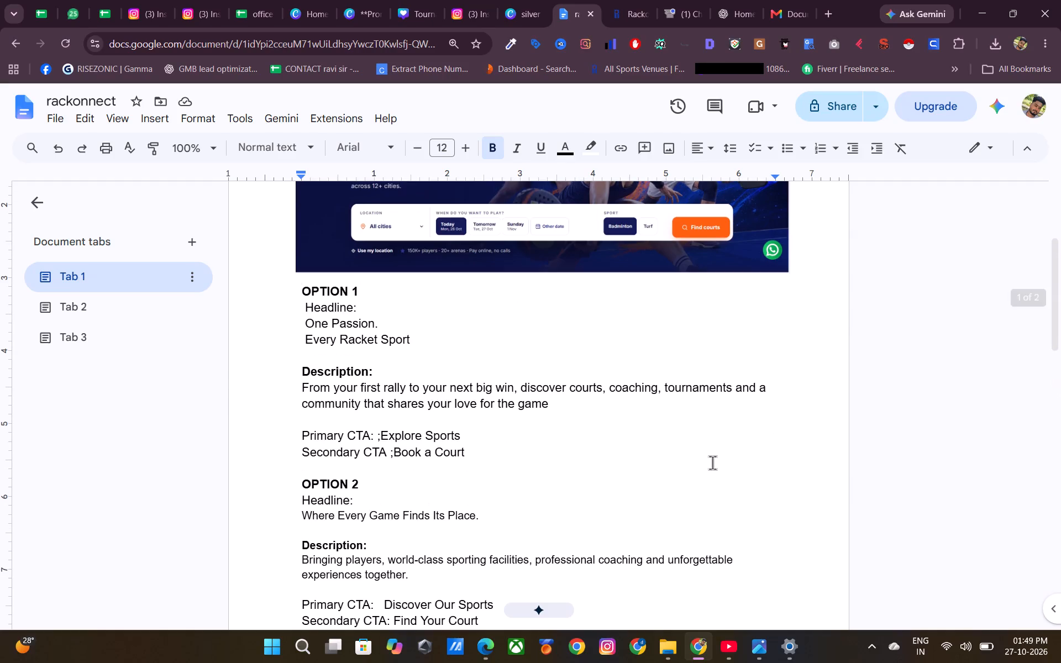
scroll(712, 462, "up", 2)
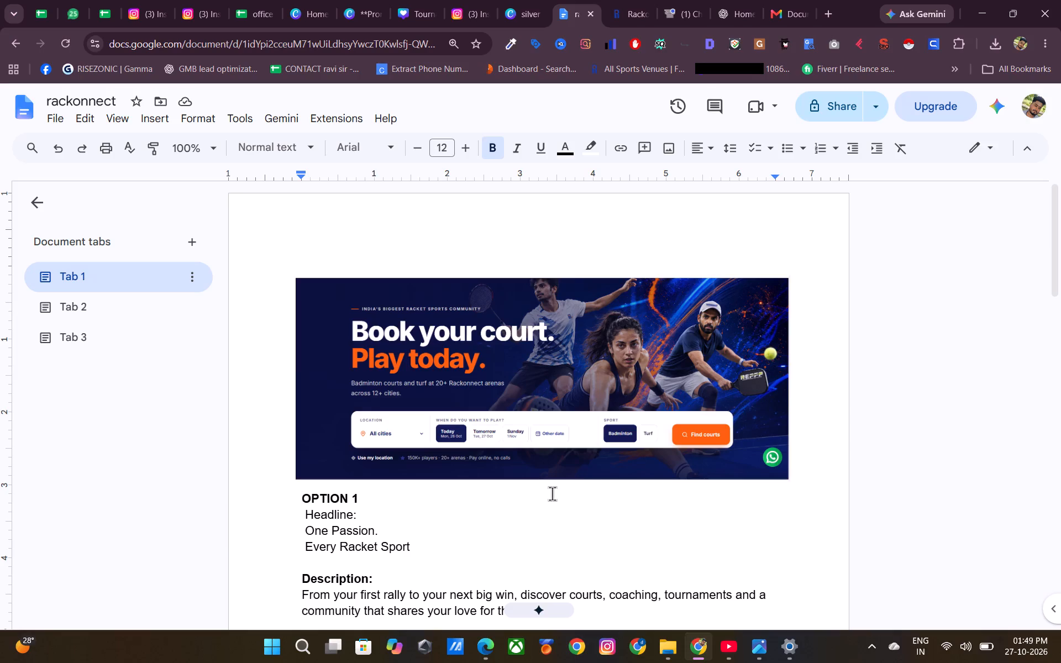
scroll(873, 466, "down", 1)
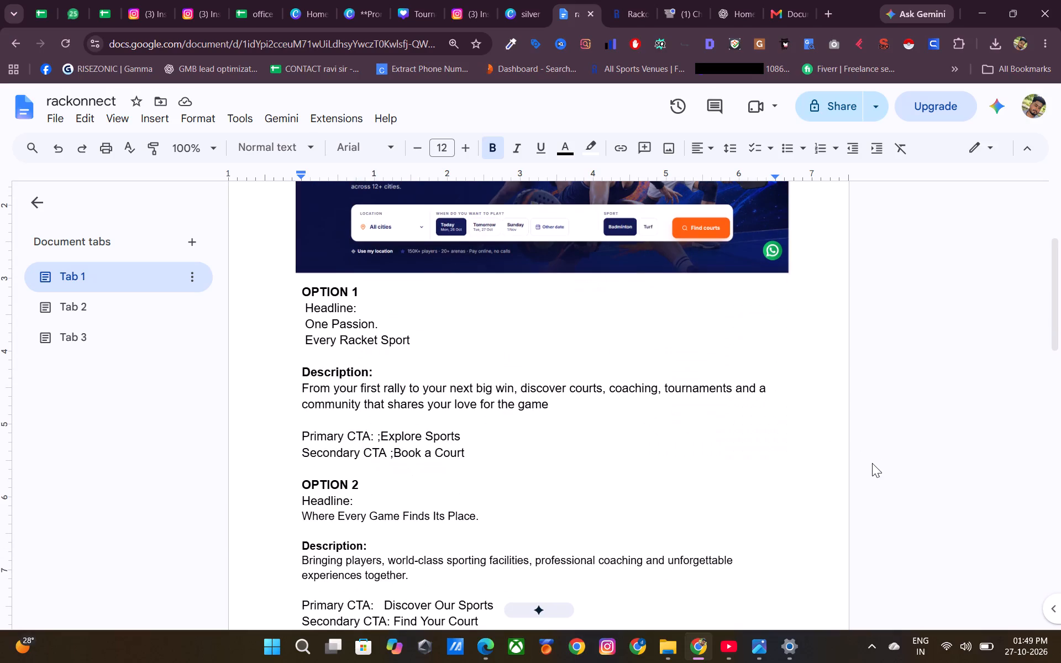
scroll(871, 462, "down", 2)
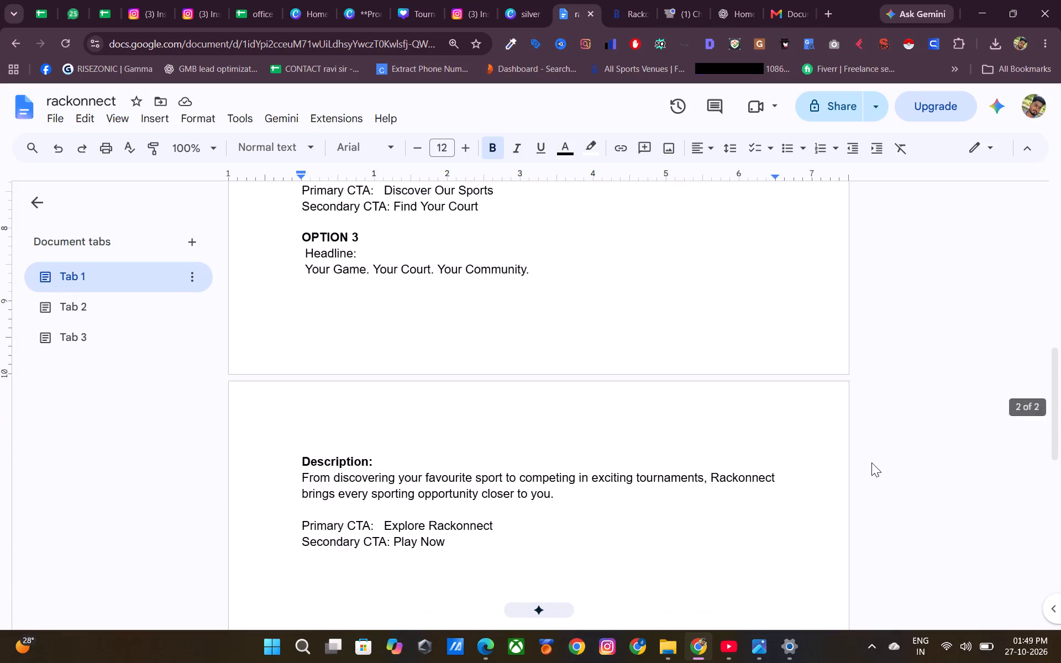
scroll(871, 462, "down", 1)
Review the "Courts near you" screenshot and its three content options in Tab 2.
left_click(103, 314)
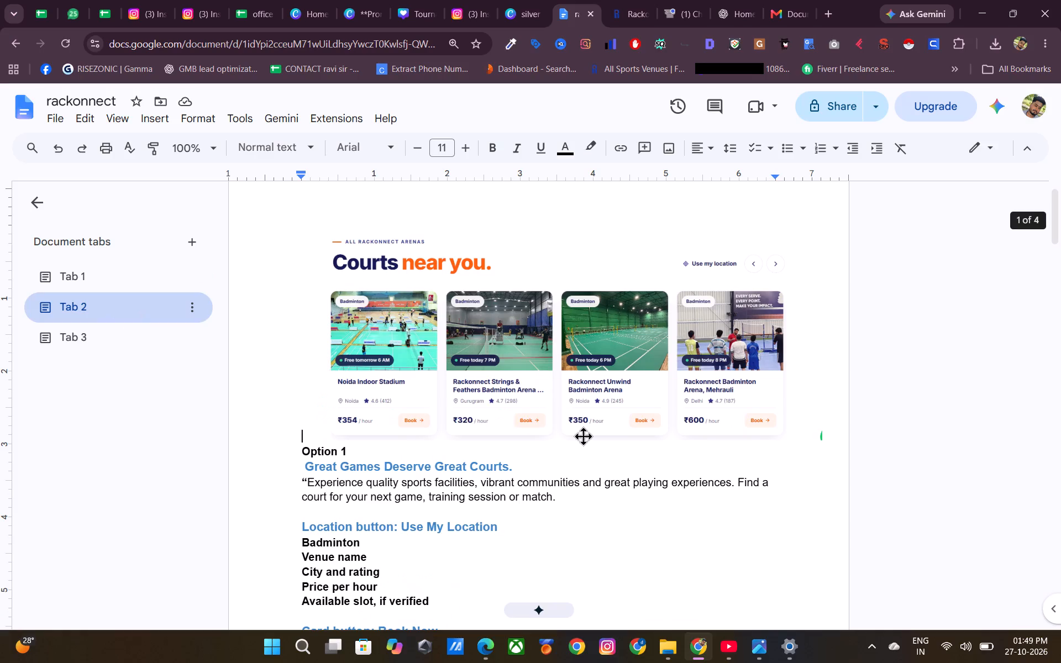
scroll(701, 459, "down", 1)
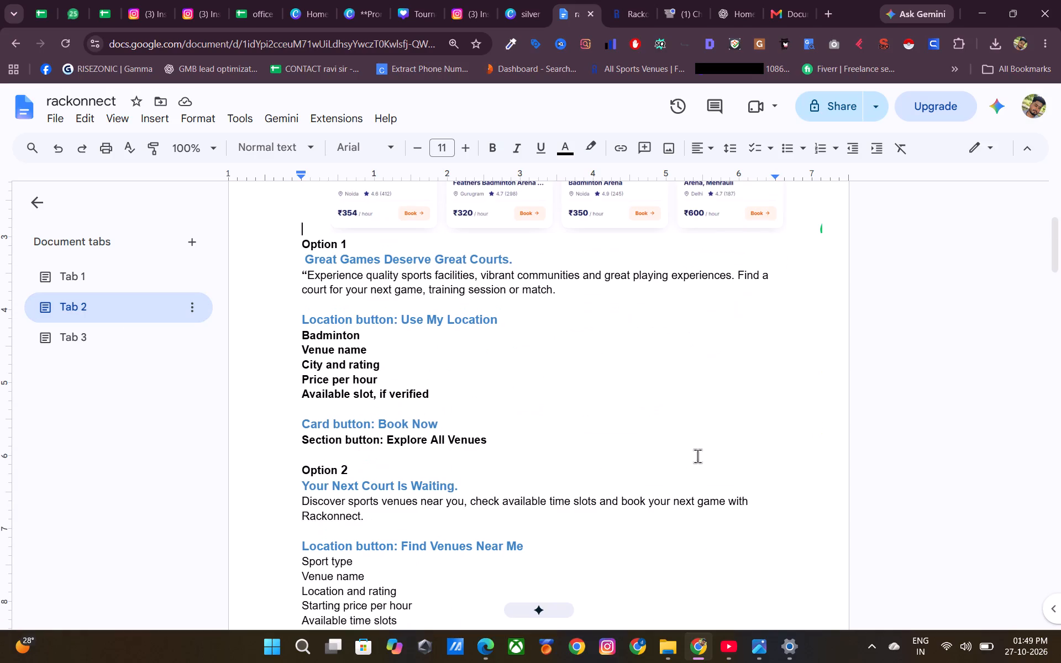
scroll(697, 455, "down", 3)
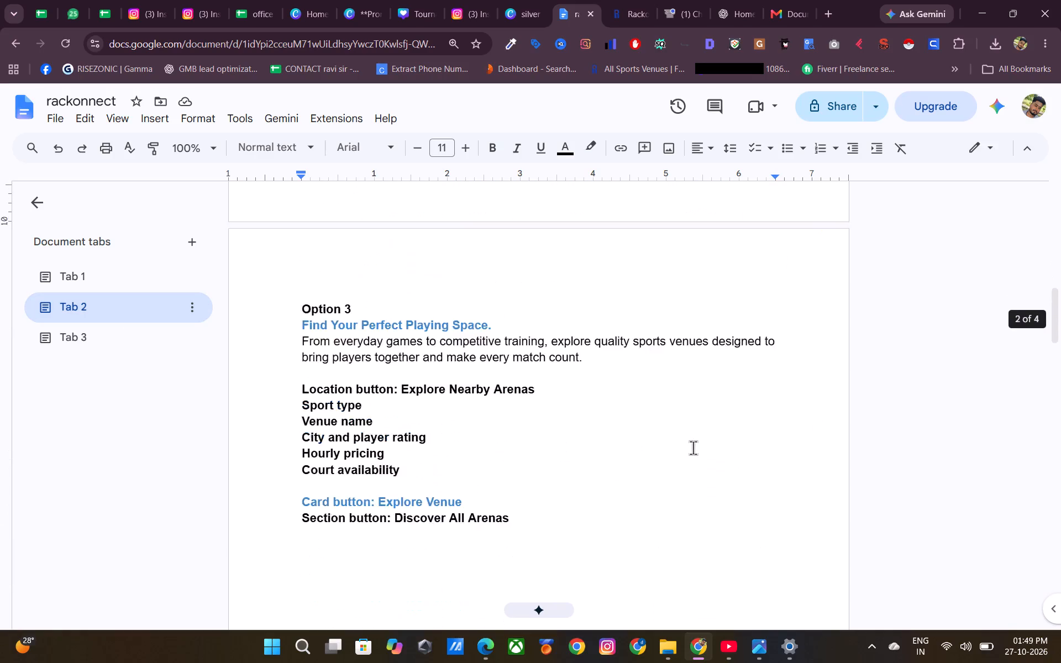
scroll(693, 448, "down", 2)
scroll(691, 443, "up", 8)
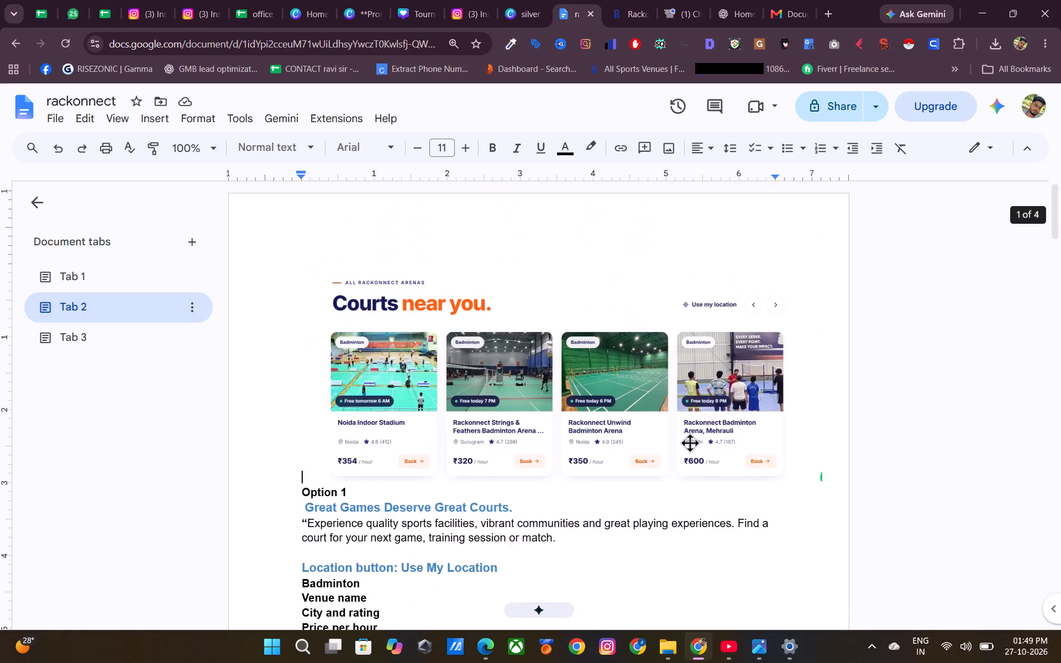
Review "The Rackonnect Experience" Option 1 card texts against the play-options screenshot further down in Tab 2.
scroll(690, 443, "down", 9)
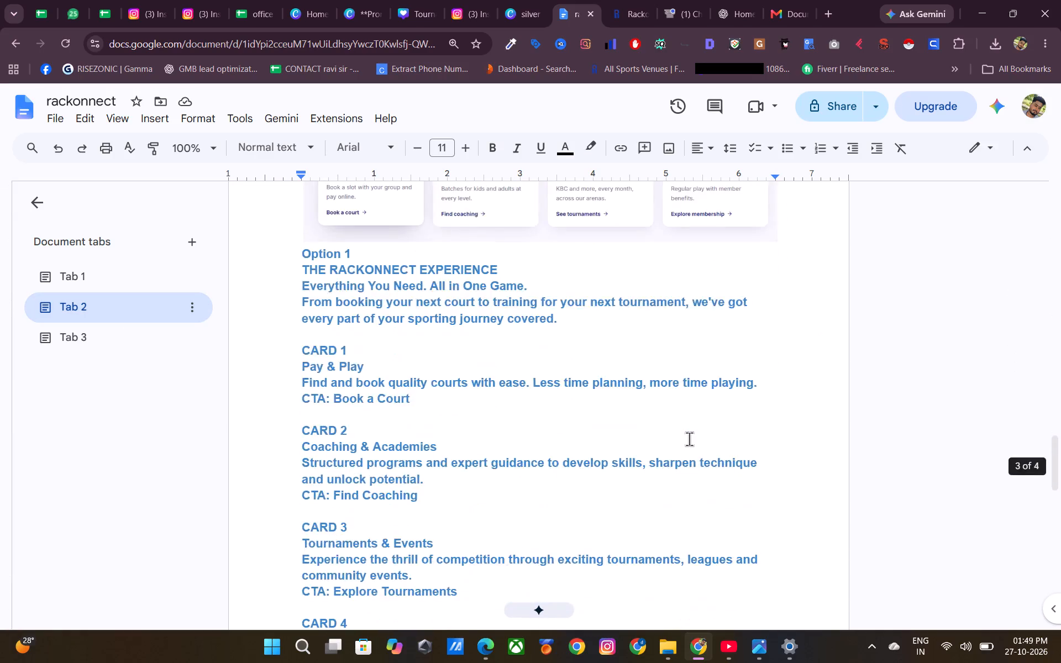
scroll(689, 439, "down", 3)
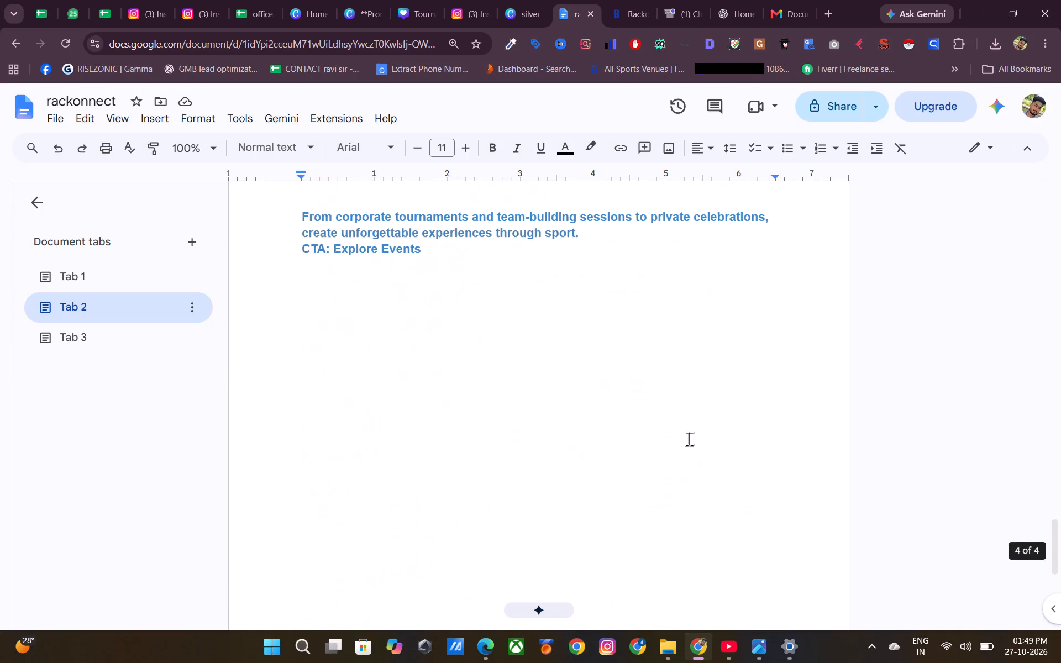
scroll(689, 439, "up", 3)
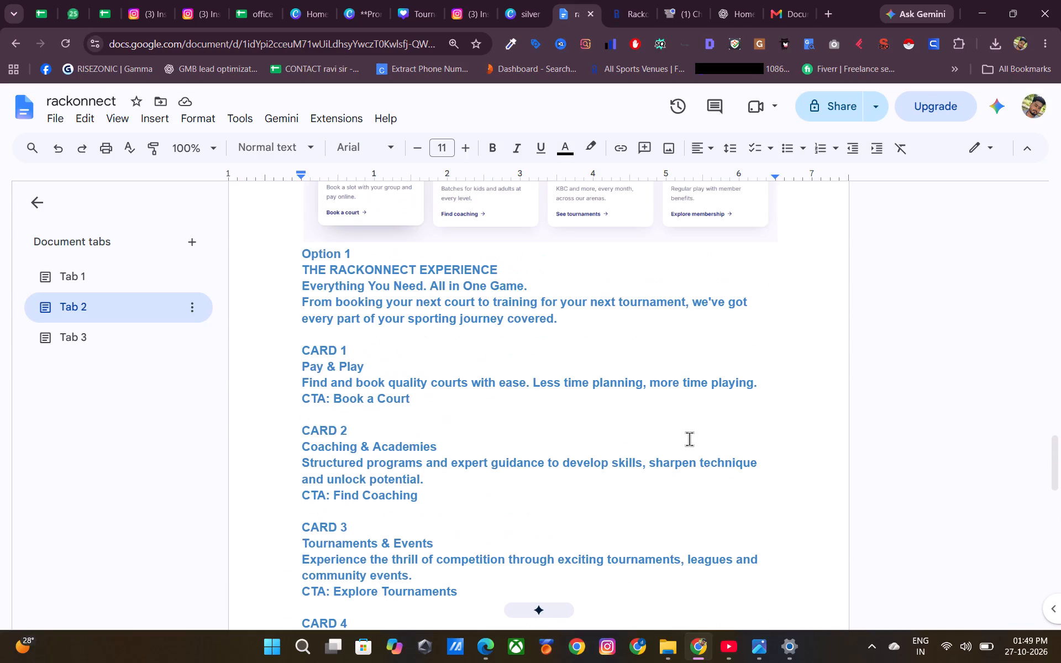
scroll(689, 439, "up", 2)
scroll(689, 439, "down", 2)
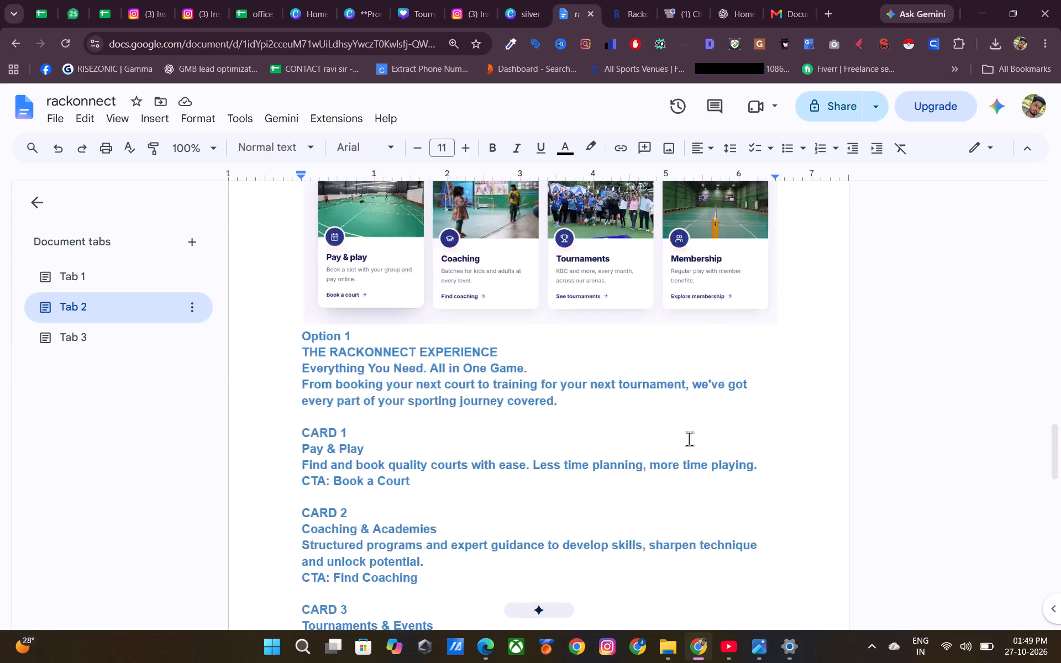
Read the Option 1 card texts in Tab 2 through Card 4, "Corporate & Private Events", and compare them with the "Four ways to play" screenshot.
scroll(689, 439, "up", 1)
scroll(689, 439, "down", 1)
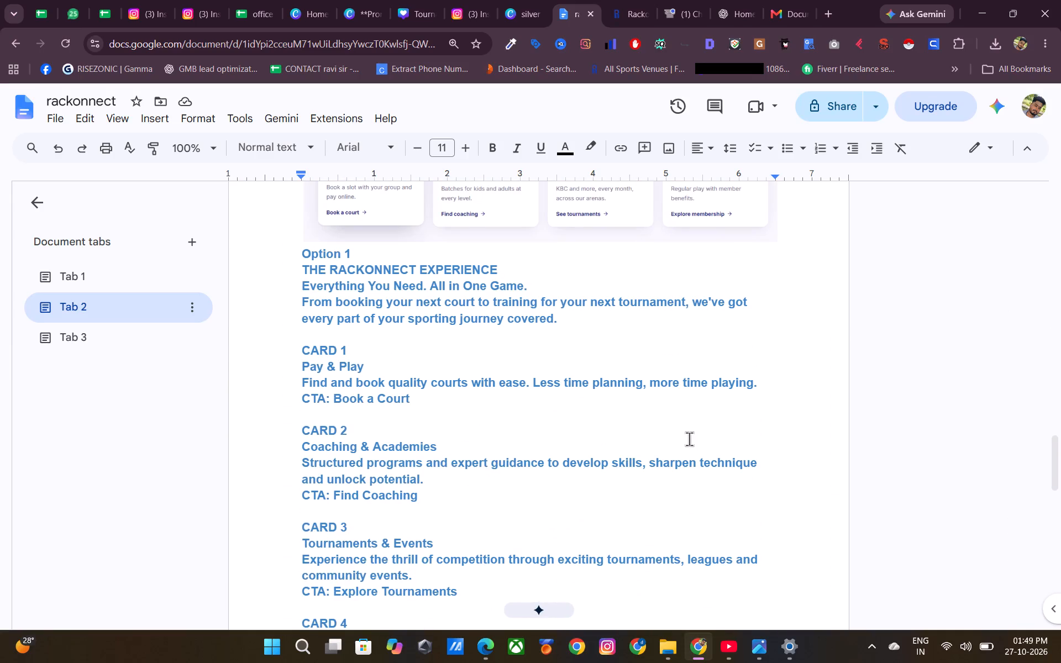
scroll(689, 439, "down", 2)
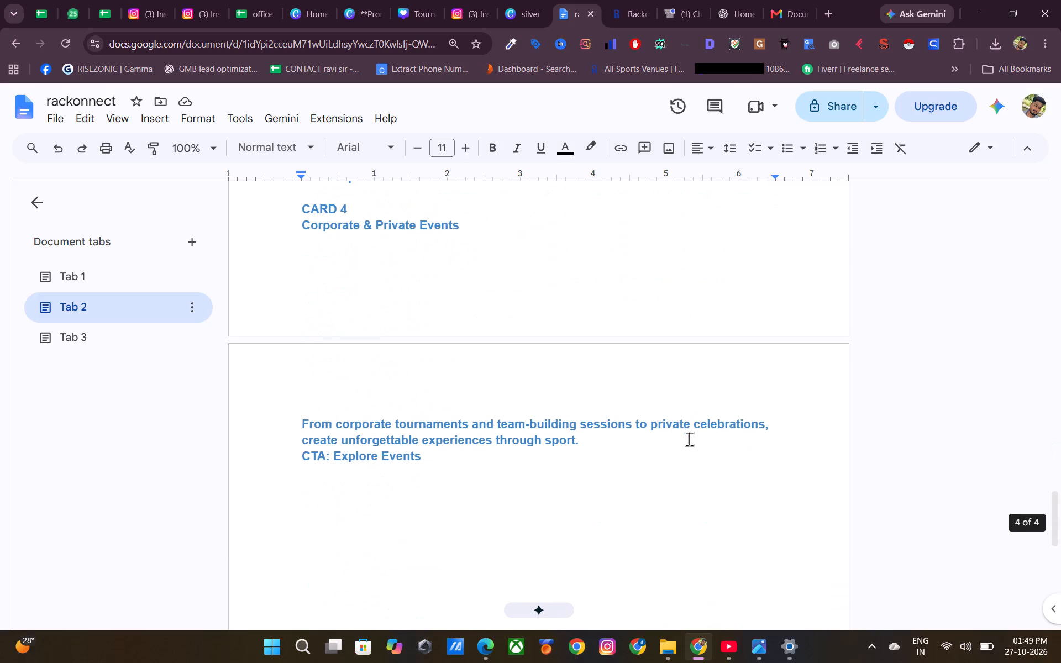
scroll(689, 439, "up", 1)
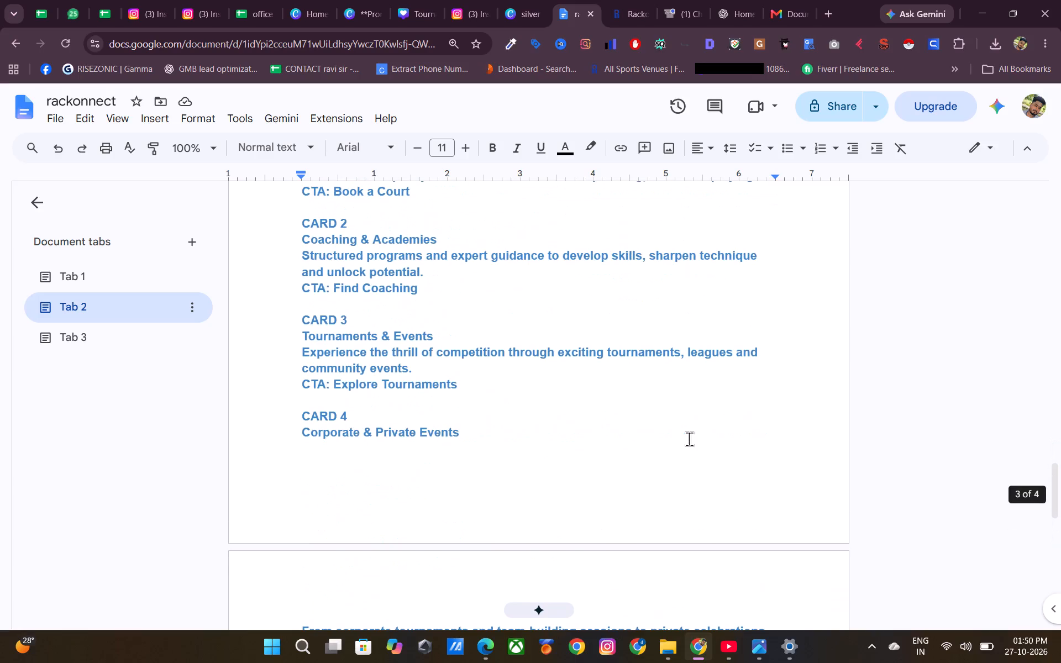
scroll(689, 439, "down", 1)
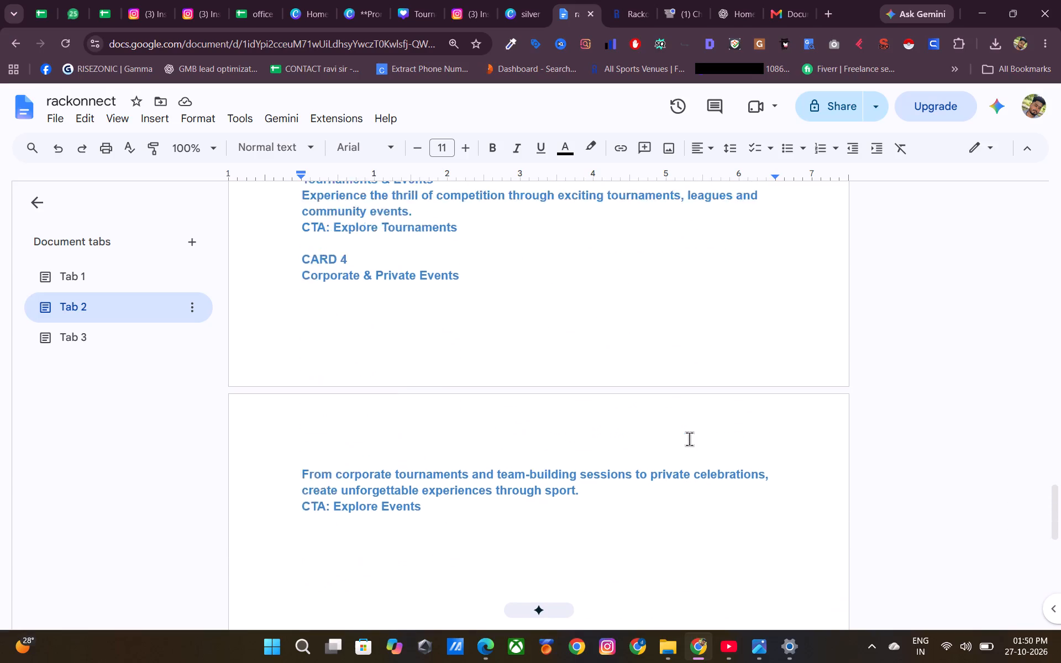
scroll(689, 439, "down", 3)
scroll(685, 435, "up", 3)
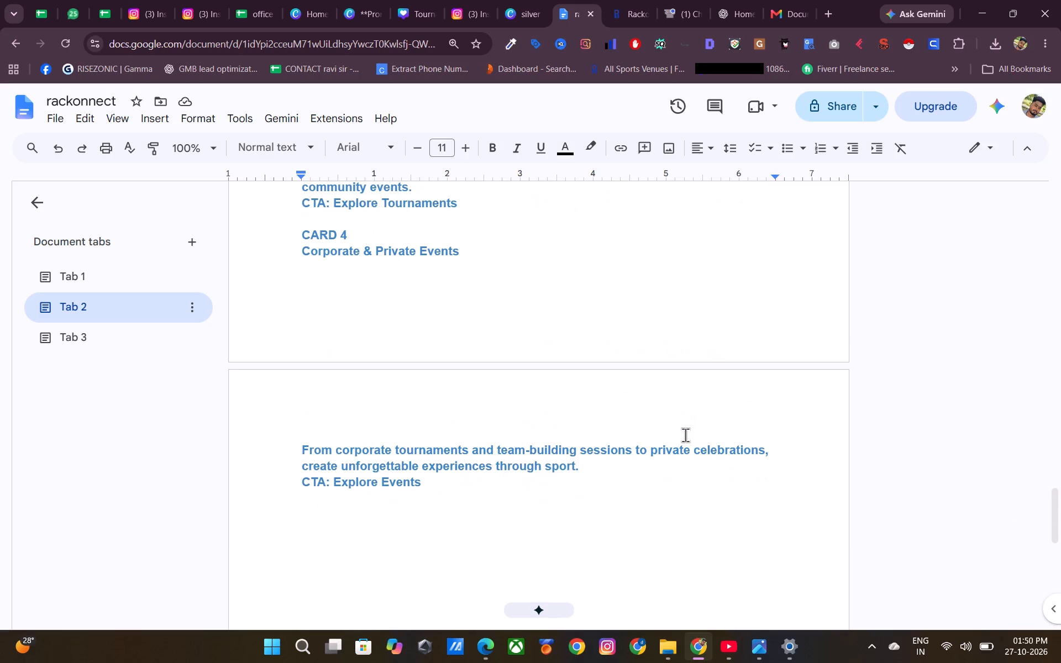
scroll(685, 435, "up", 3)
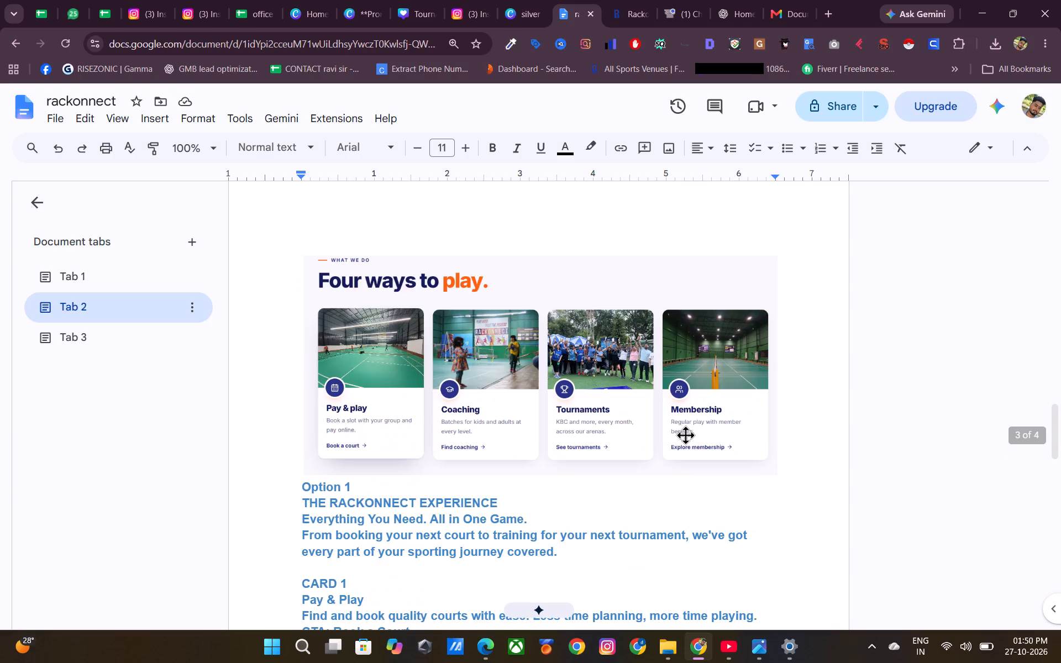
Recheck the "Courts near you" screenshot and its Option 1, Option 2 and Option 3 texts in Tab 2.
scroll(685, 435, "up", 4)
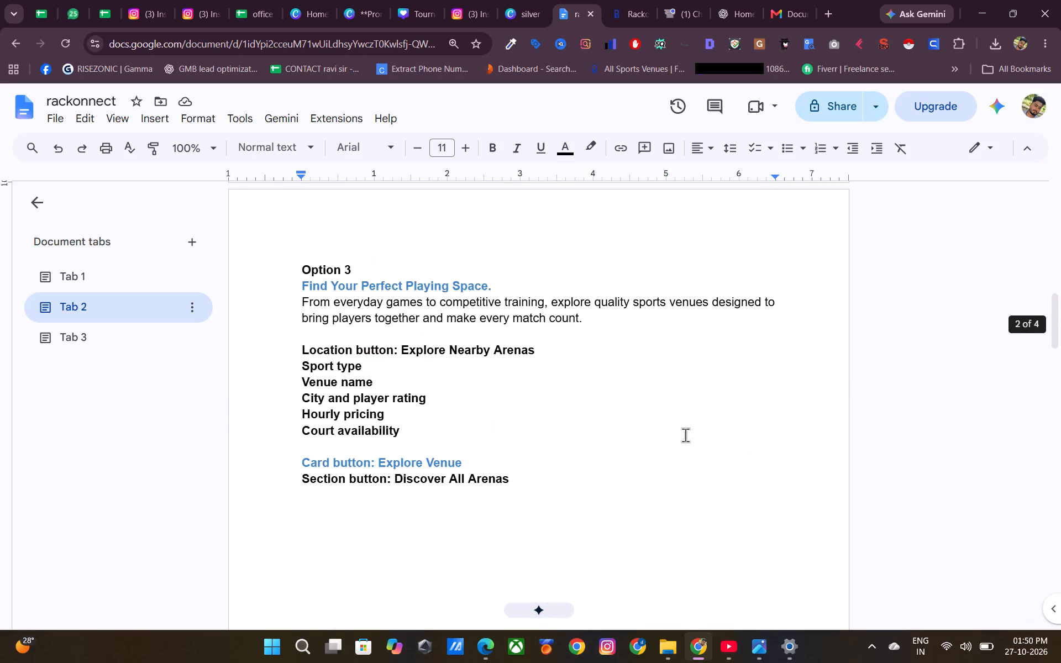
scroll(685, 435, "up", 4)
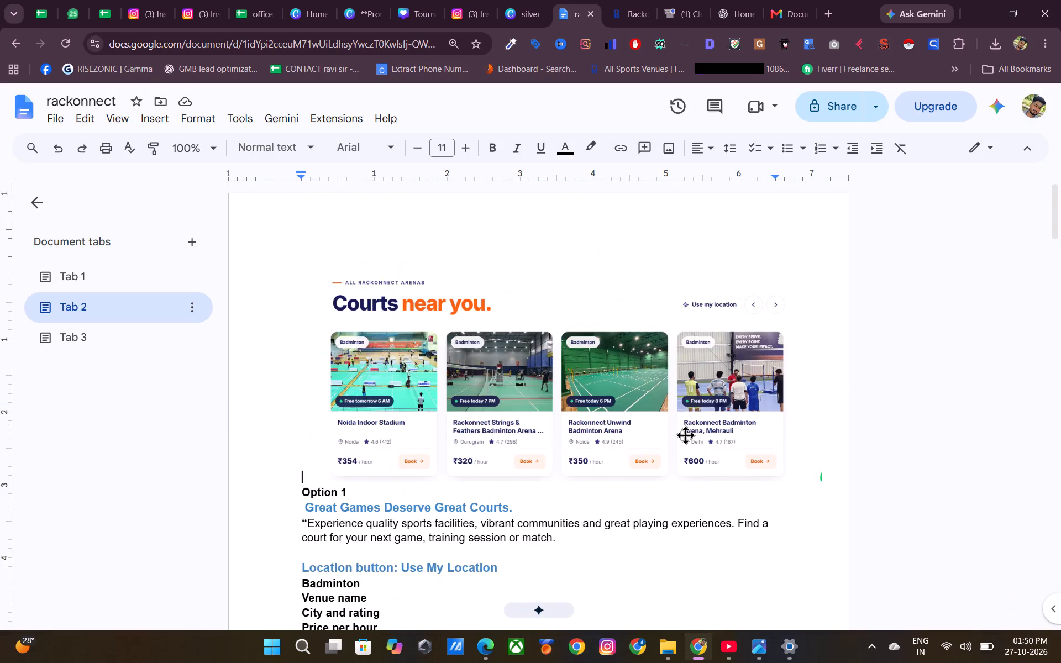
scroll(685, 435, "down", 2)
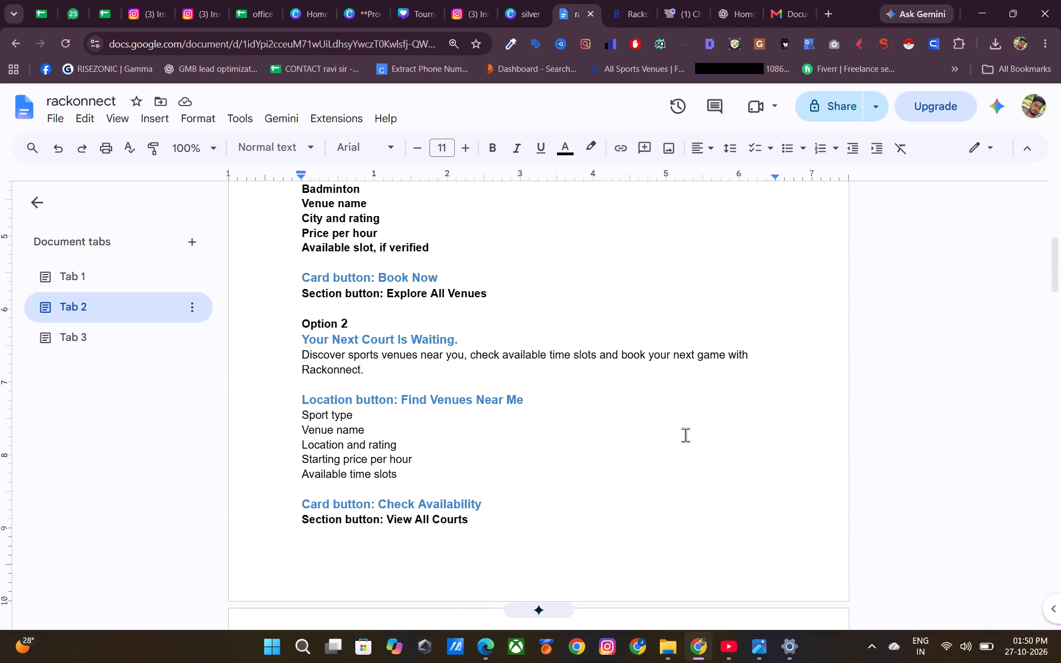
scroll(685, 435, "down", 4)
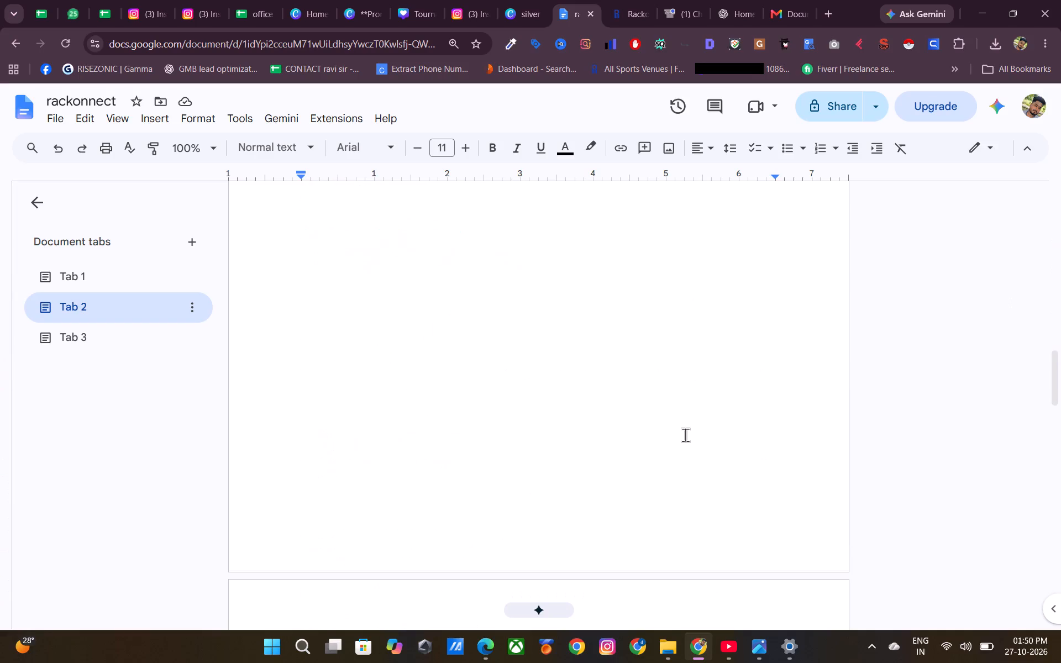
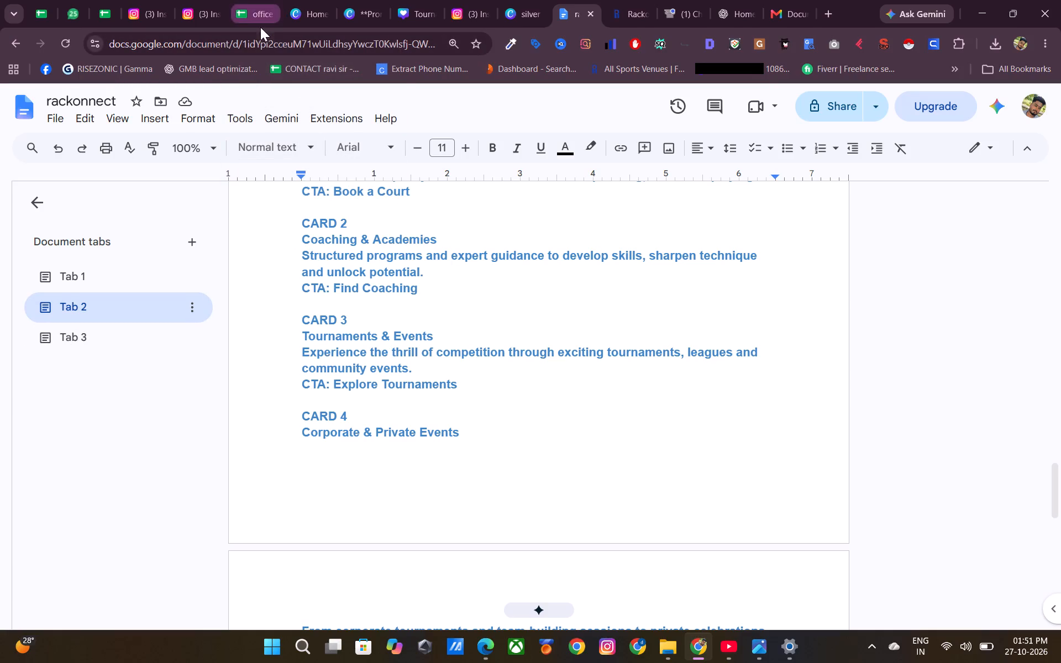
Review the "Four ways to play" screenshot and "The Rackonnect Experience" Option 1 card texts through Card 4 in Tab 2.
scroll(424, 420, "up", 2)
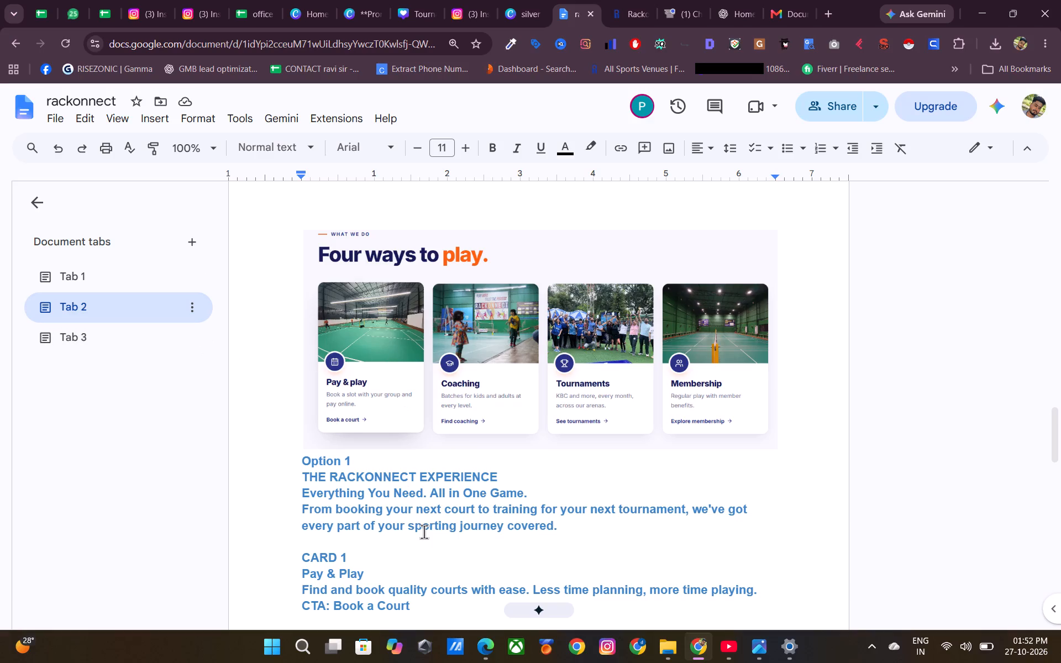
scroll(424, 532, "down", 3)
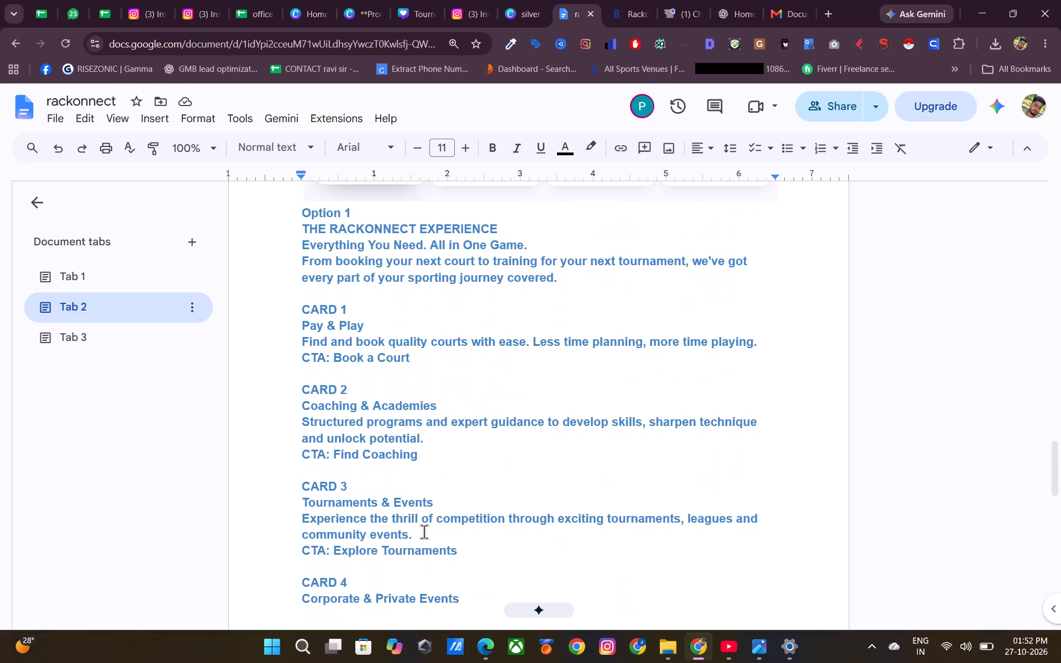
scroll(424, 532, "down", 4)
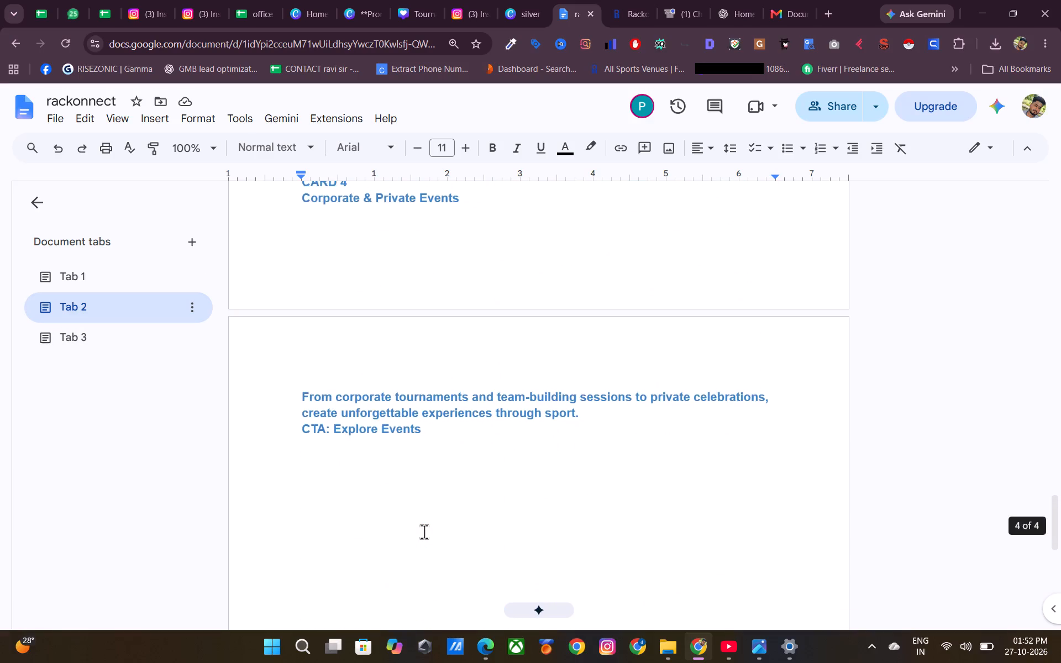
scroll(424, 532, "down", 2)
scroll(424, 532, "up", 2)
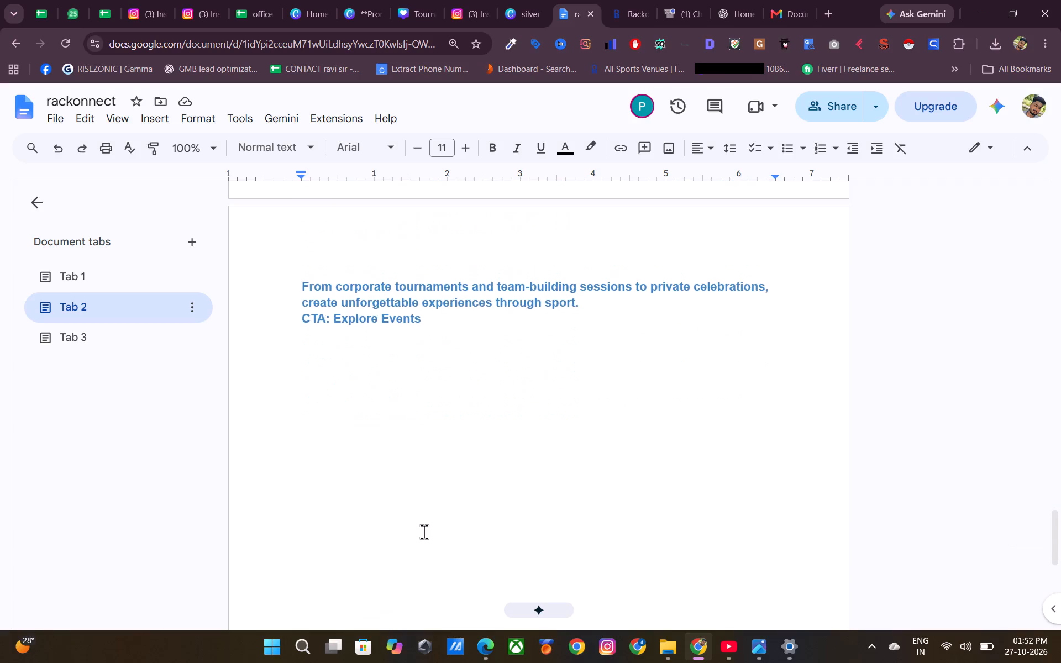
scroll(424, 532, "up", 1)
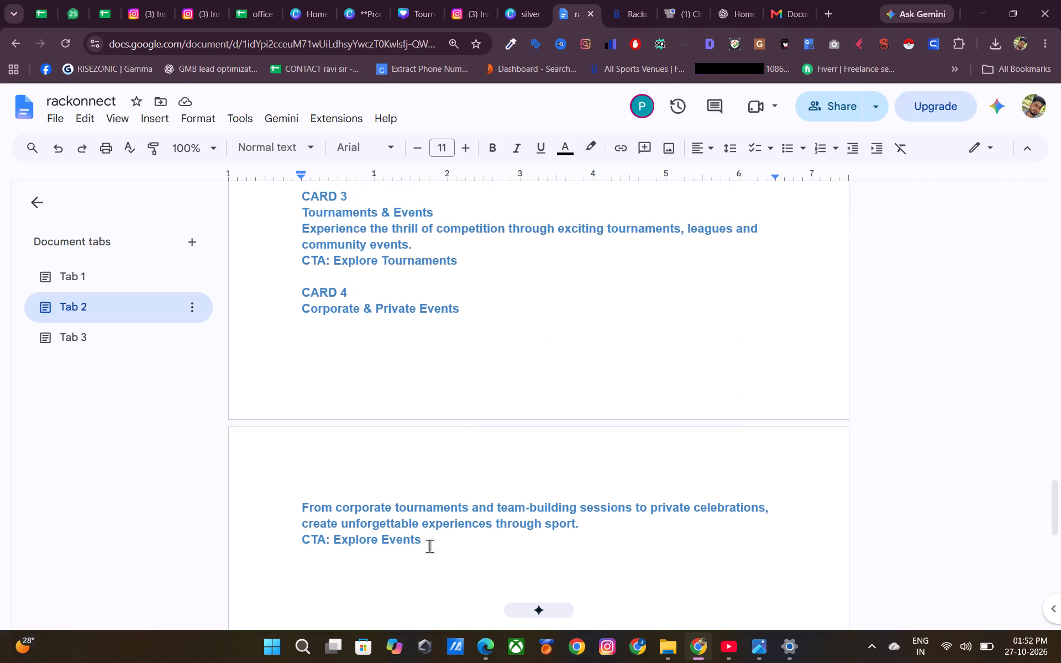
Open Tab 3 and compare the "Everything You Need. All in One Game." mockup with its Option 1 heading and card texts.
left_click(124, 339)
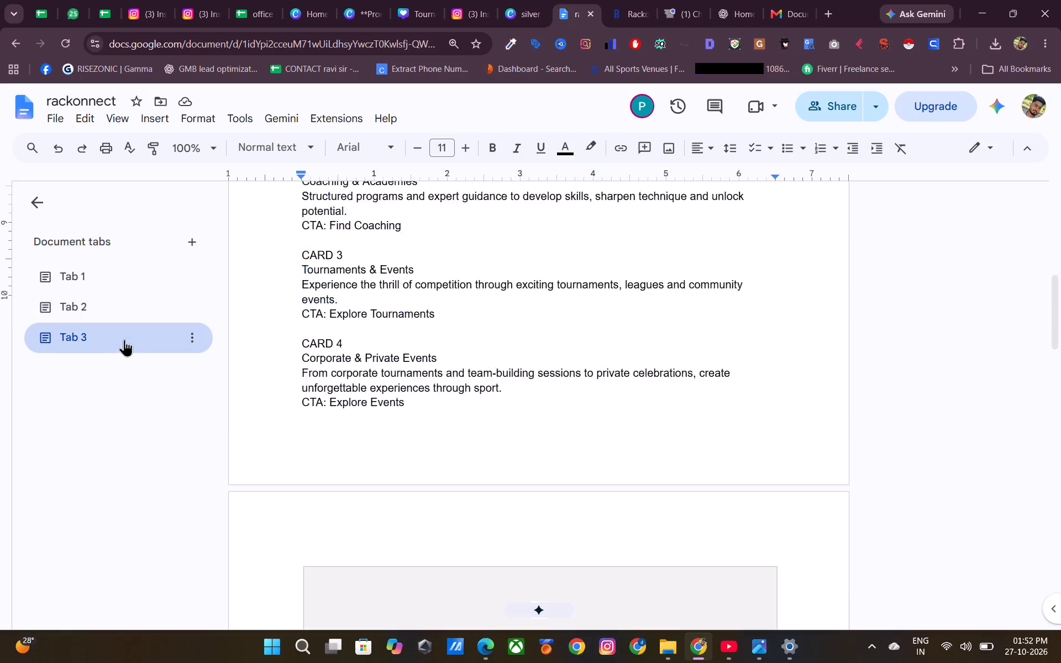
scroll(420, 514, "down", 1)
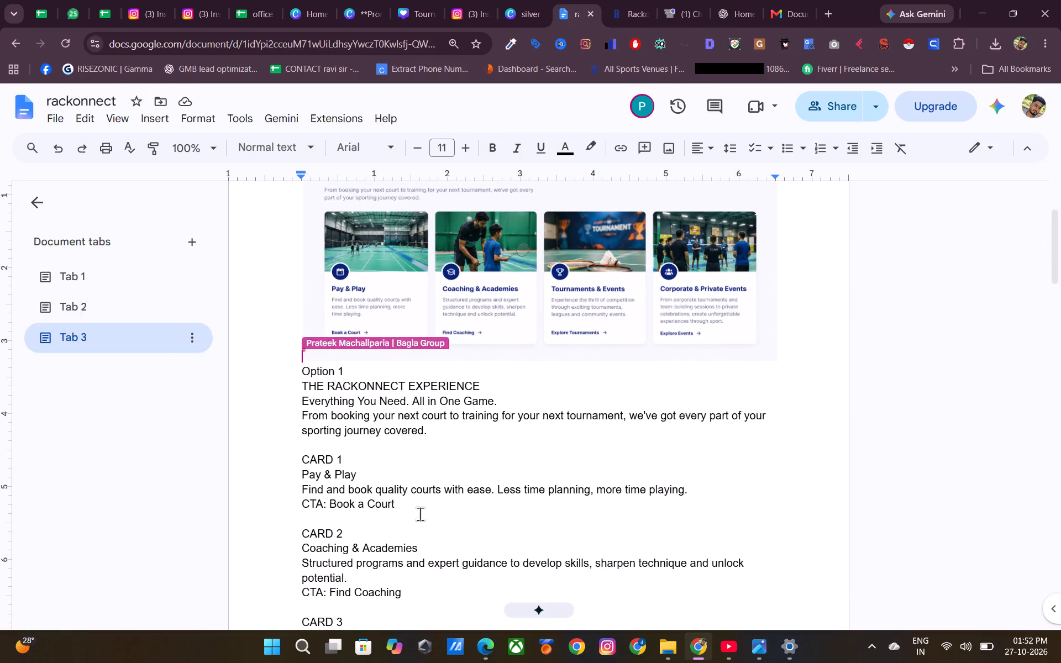
scroll(420, 514, "down", 1)
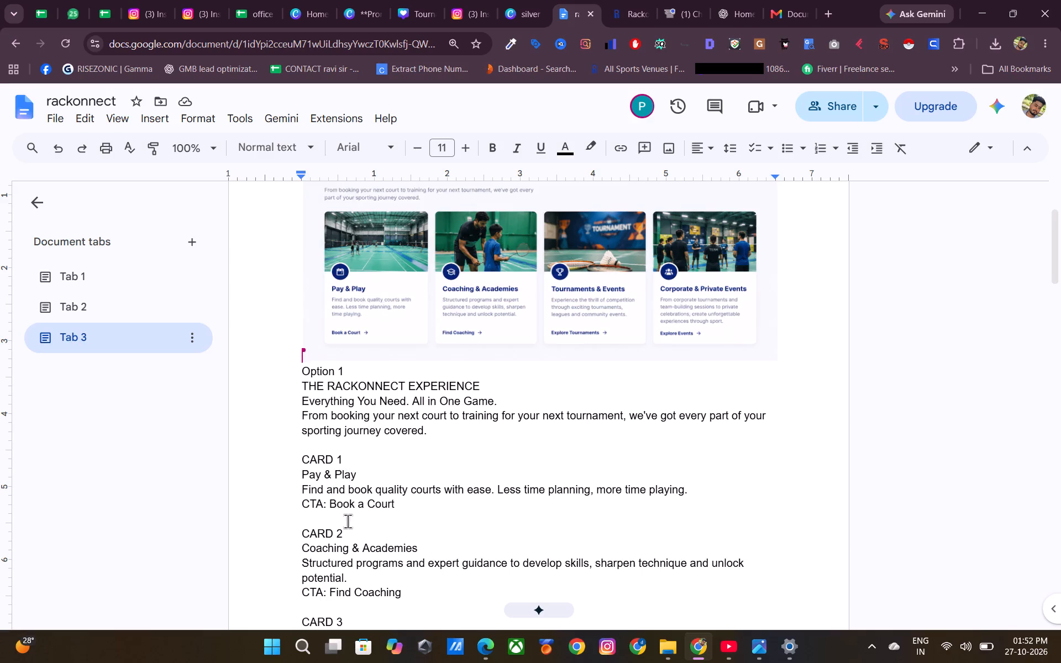
scroll(346, 584, "down", 1)
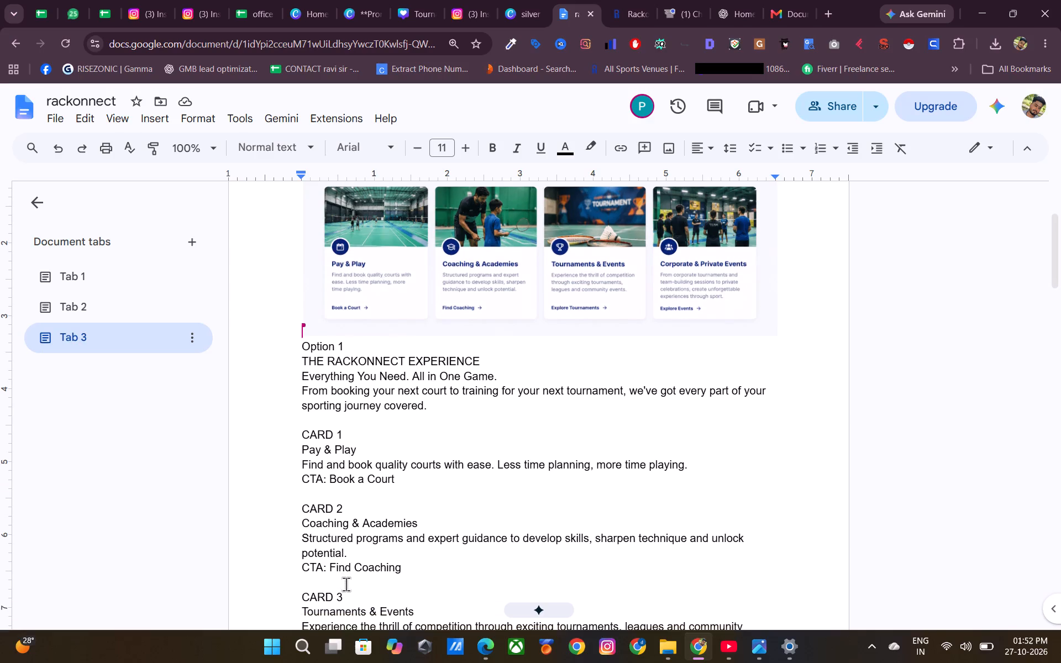
scroll(346, 584, "down", 1)
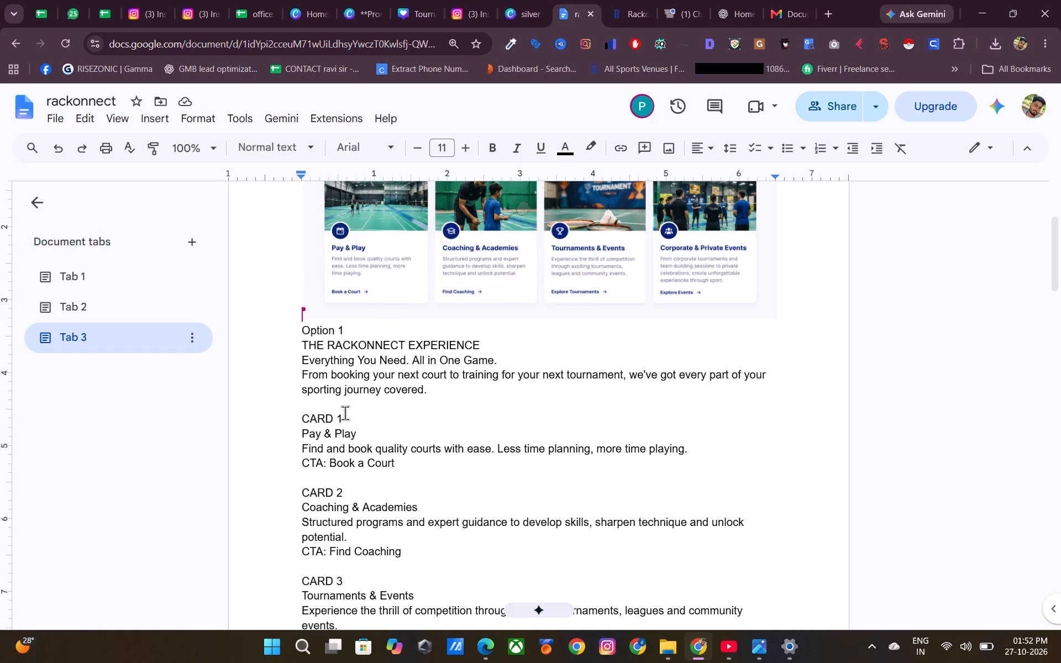
left_click_drag(345, 413, 297, 413)
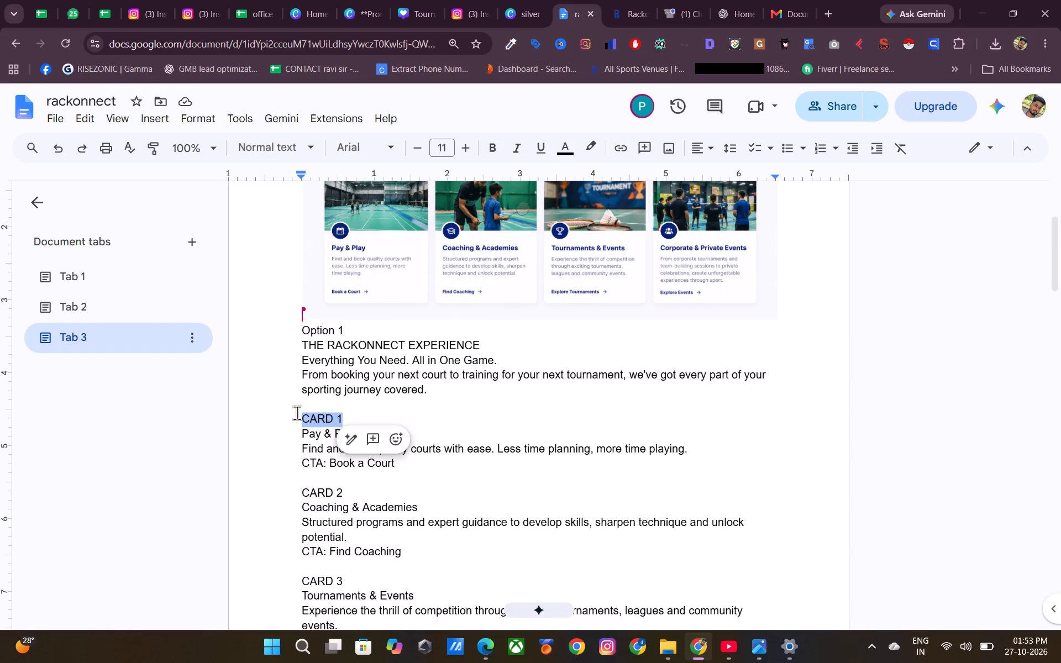
left_click(448, 409)
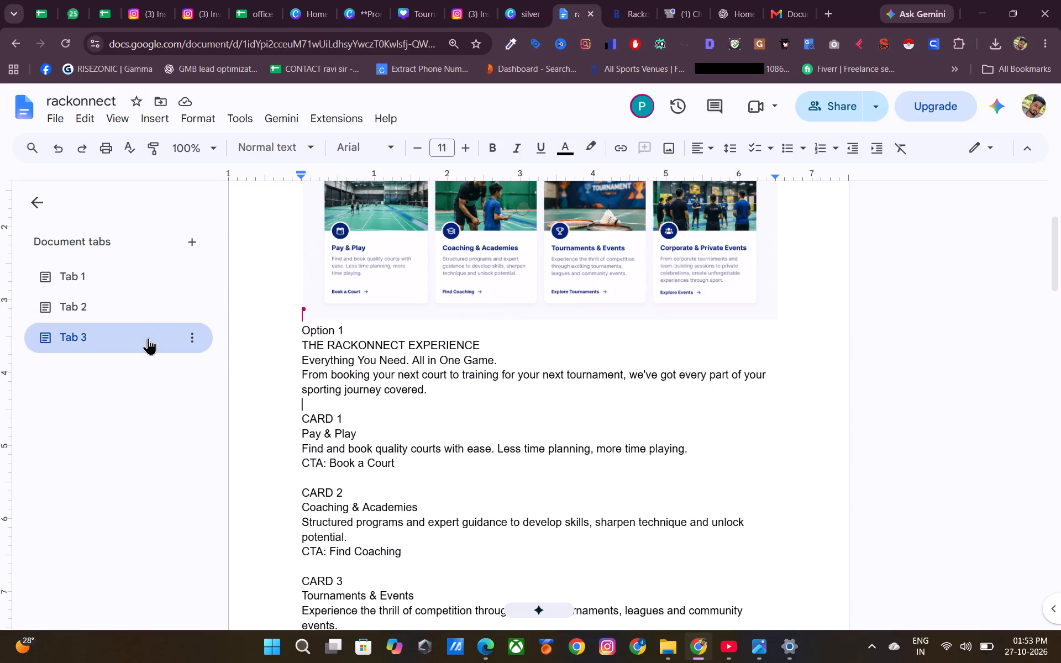
scroll(417, 338, "up", 1)
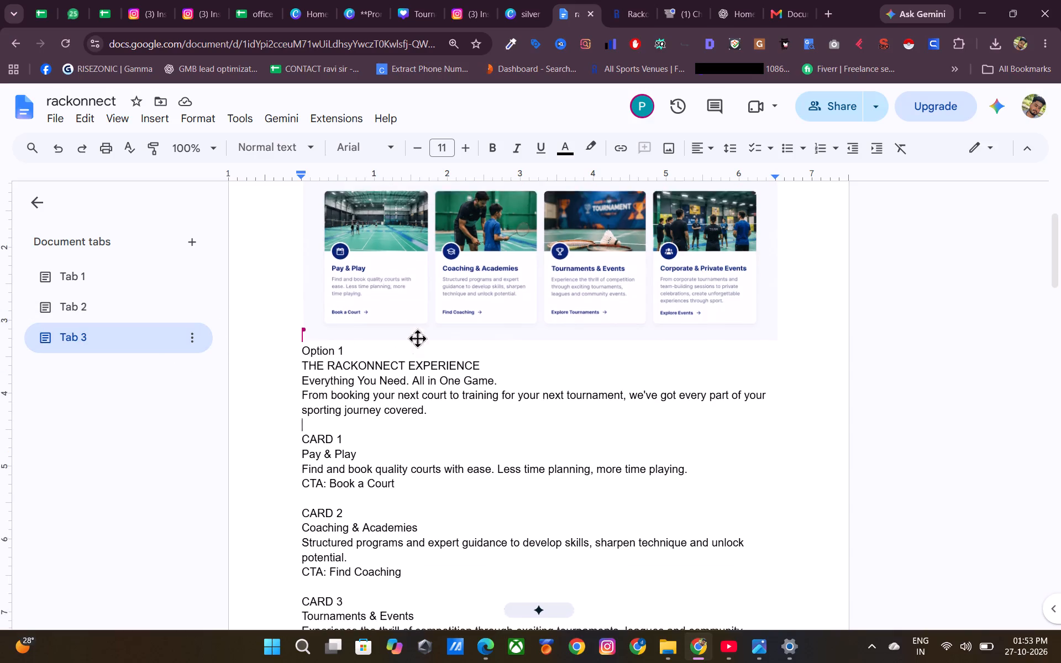
scroll(417, 338, "up", 2)
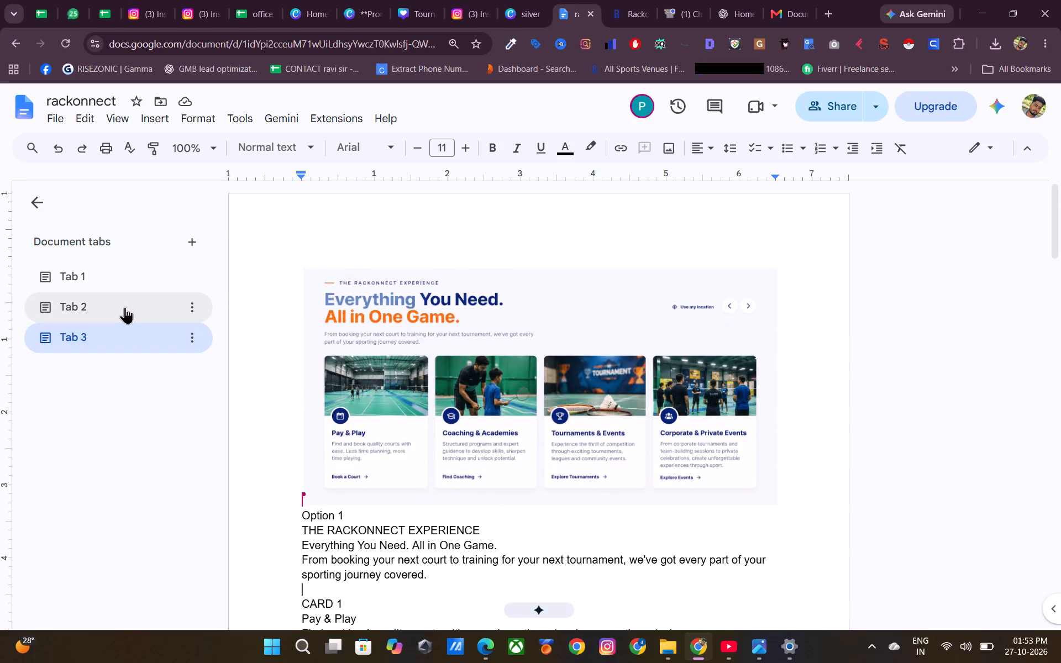
scroll(394, 528, "down", 1)
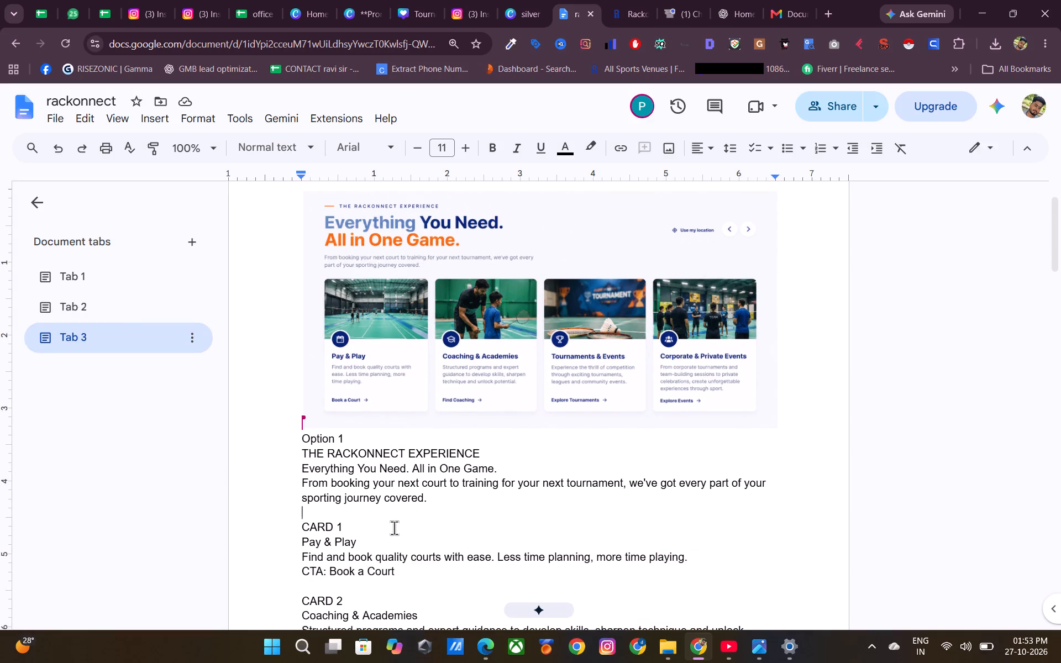
scroll(394, 528, "down", 1)
Return to Tab 2 and recheck the "Courts near you" screenshot against its Option 1 text.
left_click(121, 315)
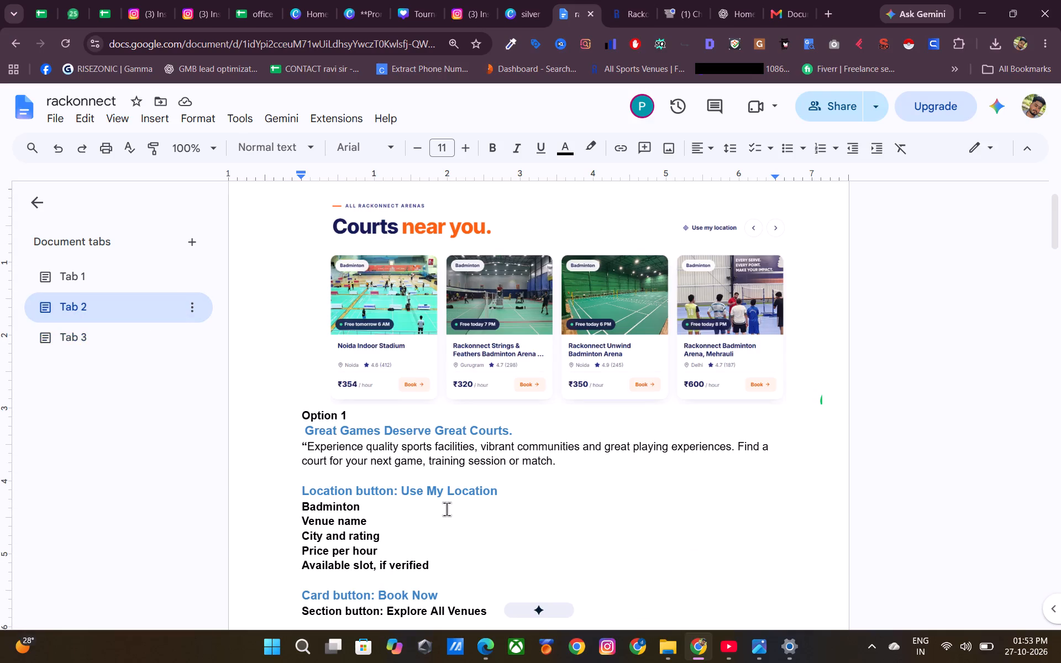
scroll(447, 509, "down", 2)
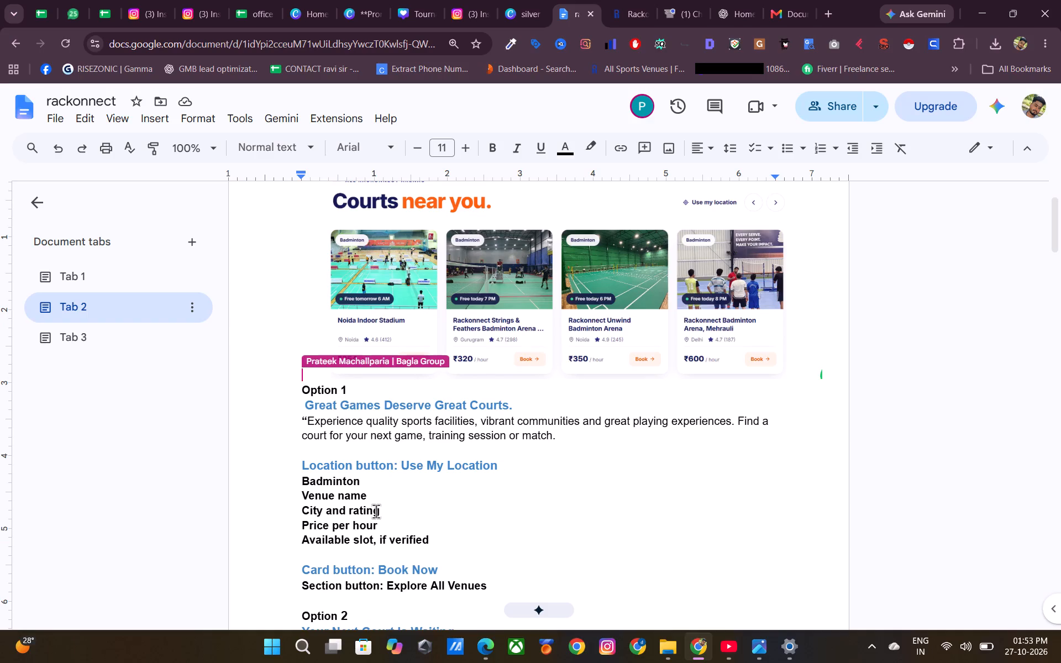
scroll(422, 475, "down", 1)
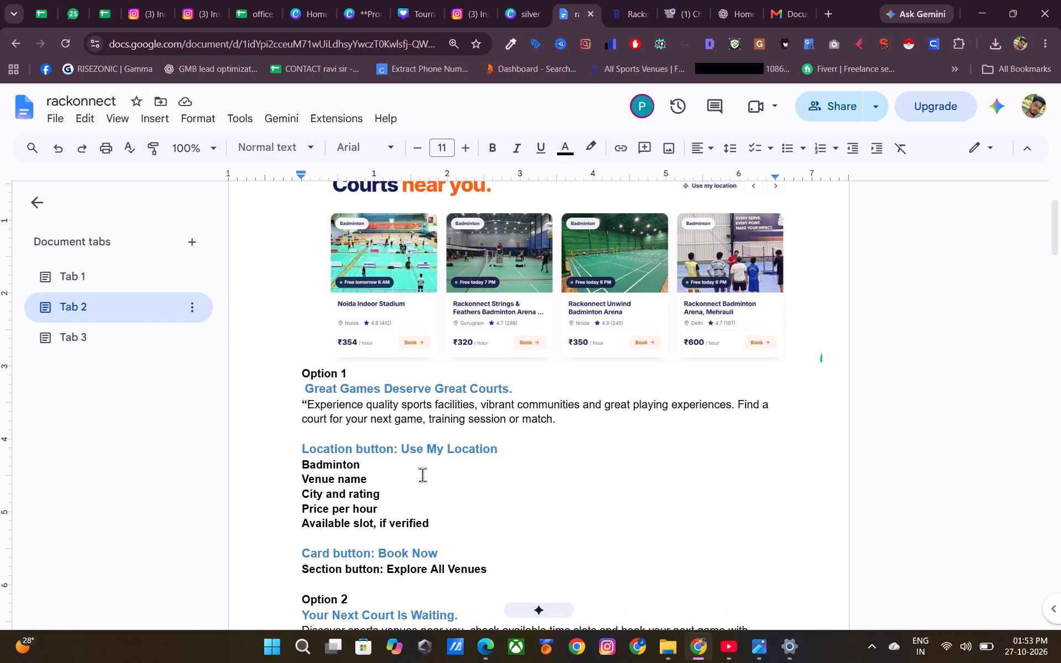
Reopen Tab 3 and compare the "More Ways to Play. More Reasons to Connect." mockup with its Option 2 texts.
left_click(77, 325)
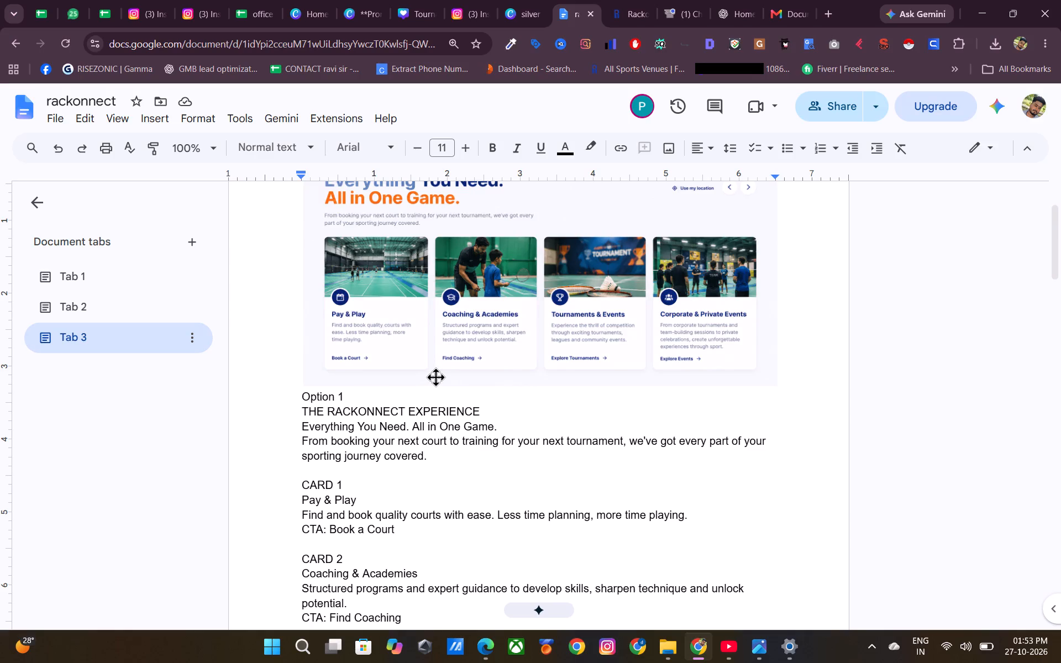
scroll(437, 414, "up", 4)
scroll(437, 414, "down", 4)
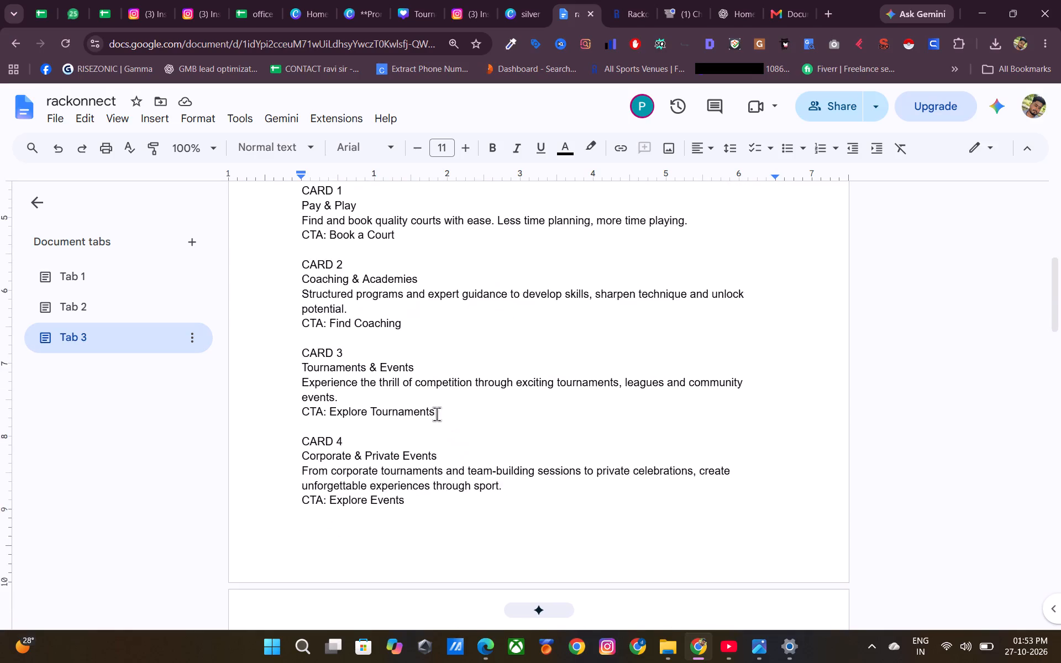
scroll(437, 414, "down", 5)
scroll(437, 414, "up", 1)
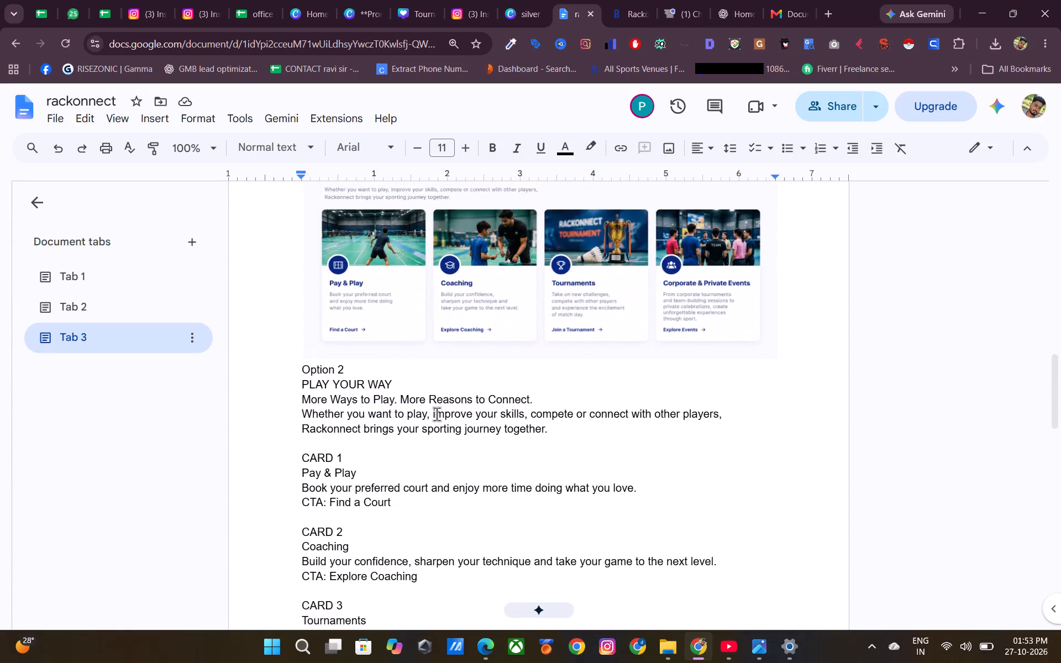
scroll(437, 414, "up", 1)
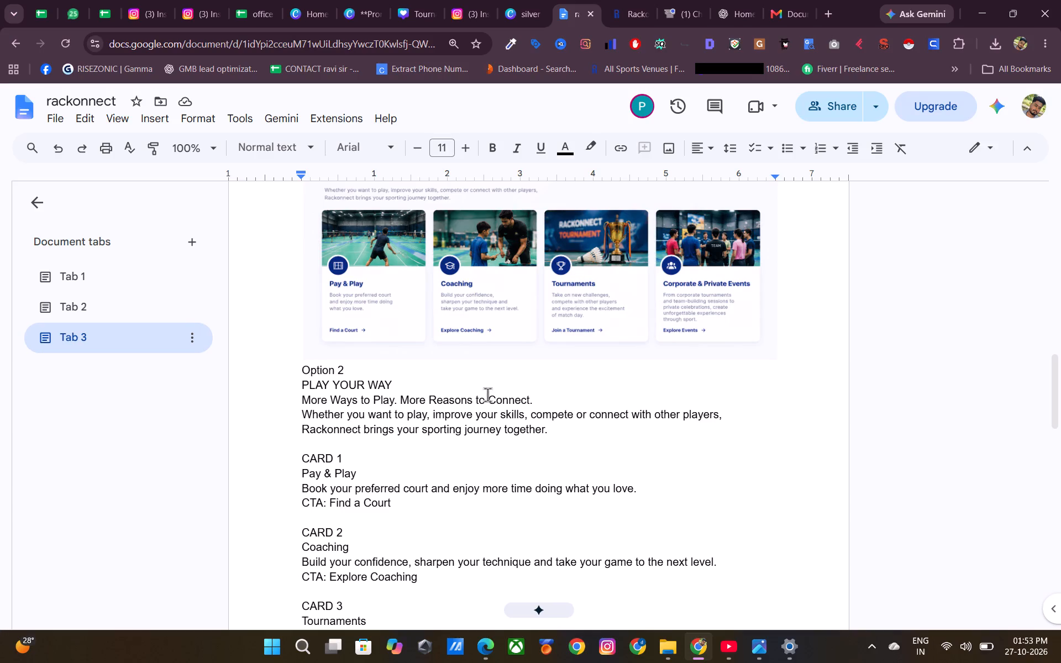
scroll(470, 517, "down", 1)
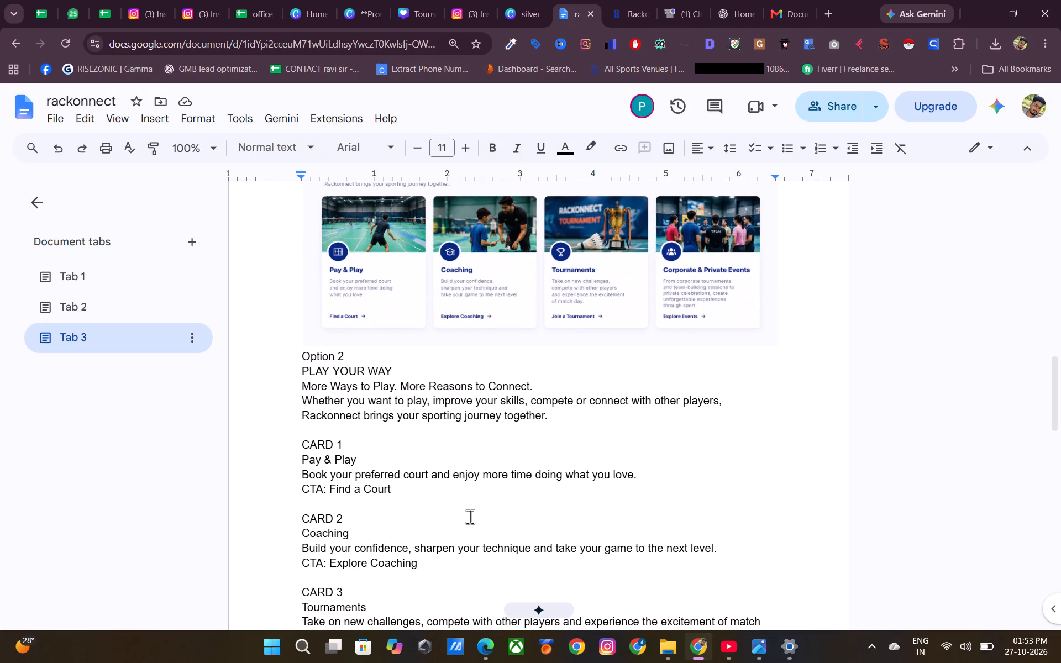
scroll(470, 517, "down", 1)
scroll(429, 381, "up", 1)
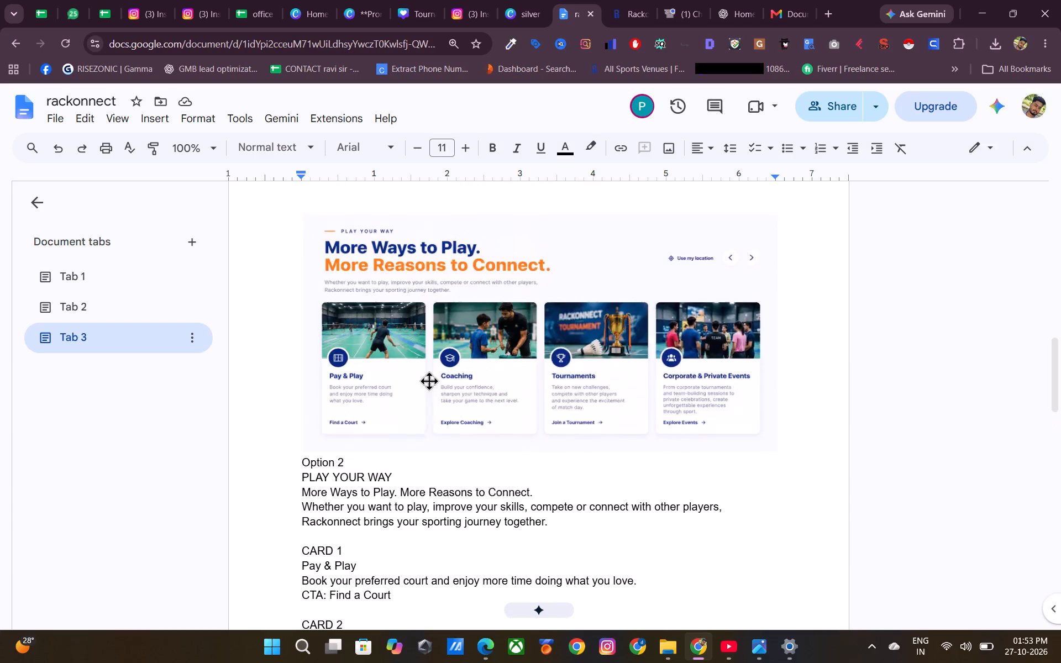
scroll(429, 381, "up", 2)
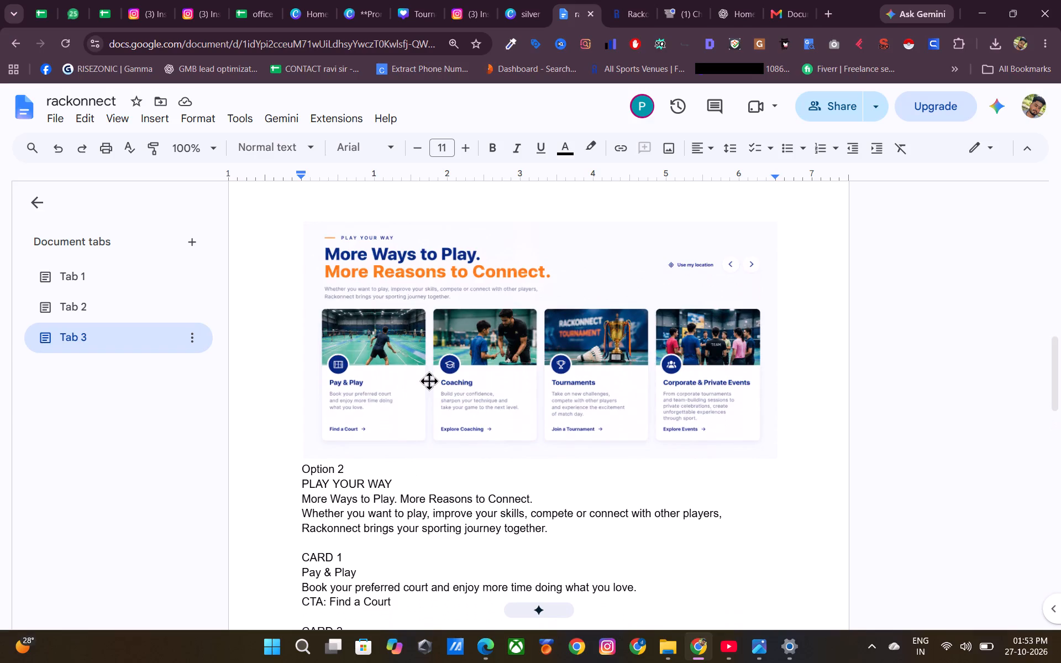
scroll(429, 381, "up", 1)
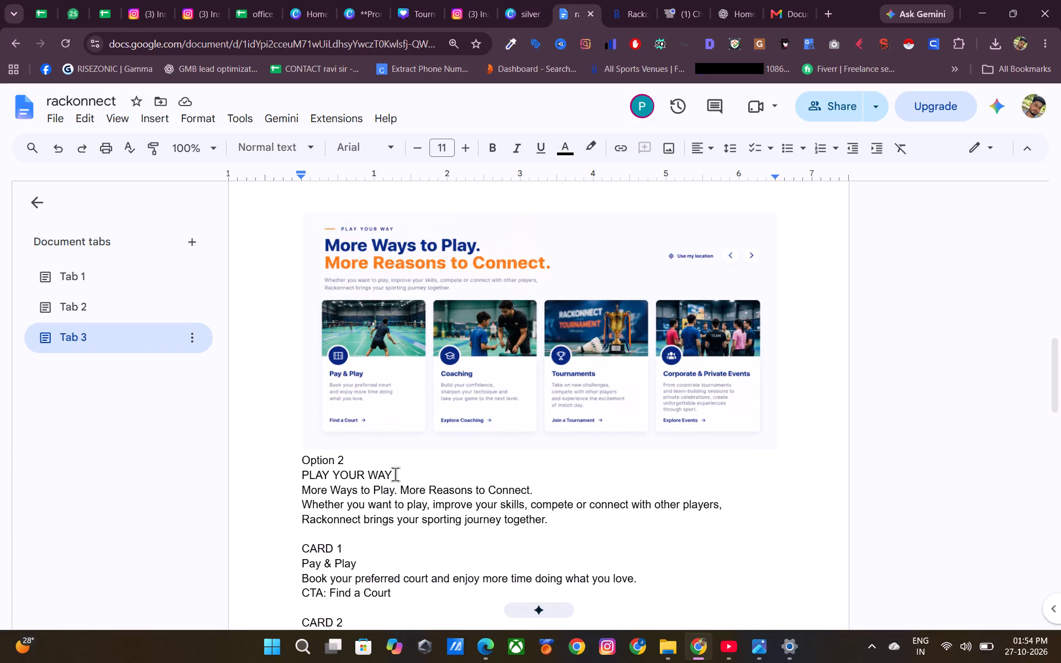
scroll(430, 467, "down", 1)
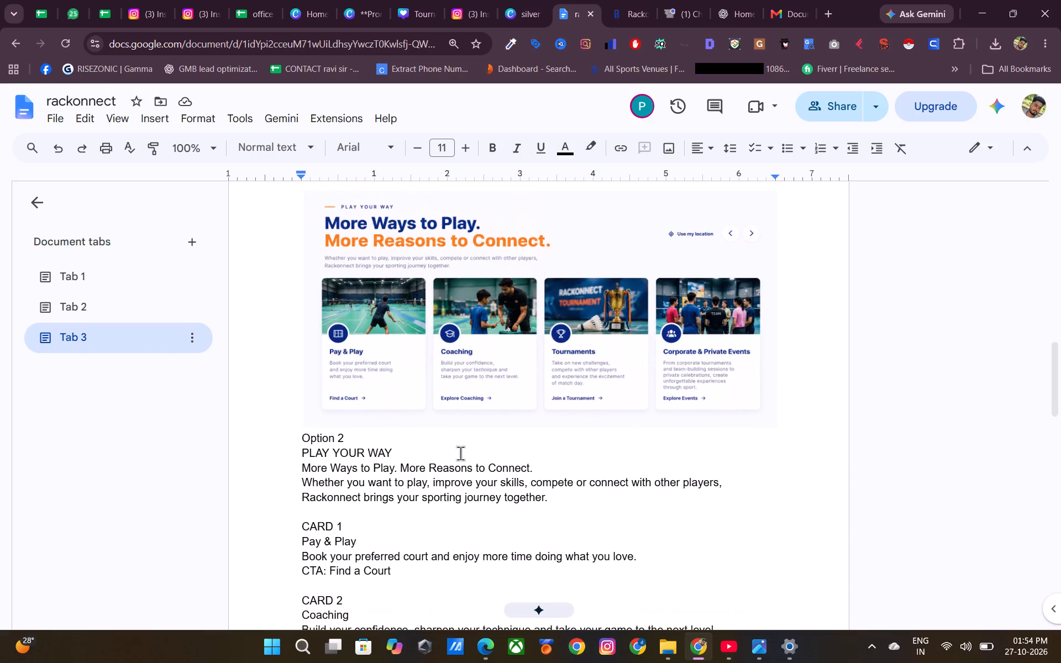
Examine the "PLAY YOUR WAY" label and the headline below it in Tab 3's Option 2, highlighting the text while reading.
triple_click(400, 450)
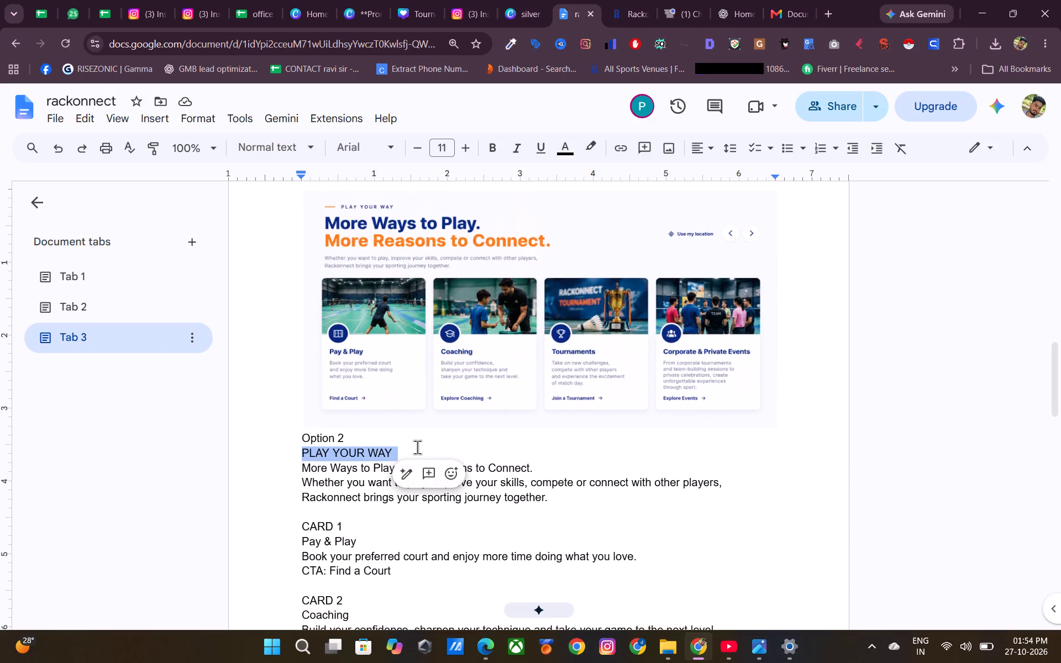
left_click(417, 447)
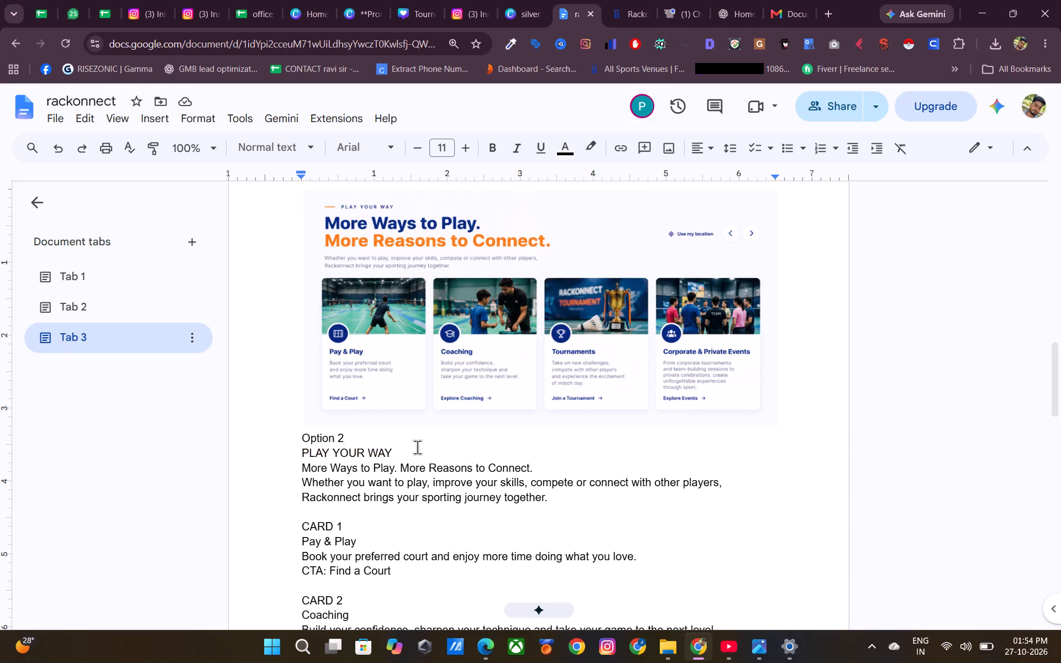
left_click(392, 448)
left_click(392, 448)
left_click_drag(392, 457, 319, 456)
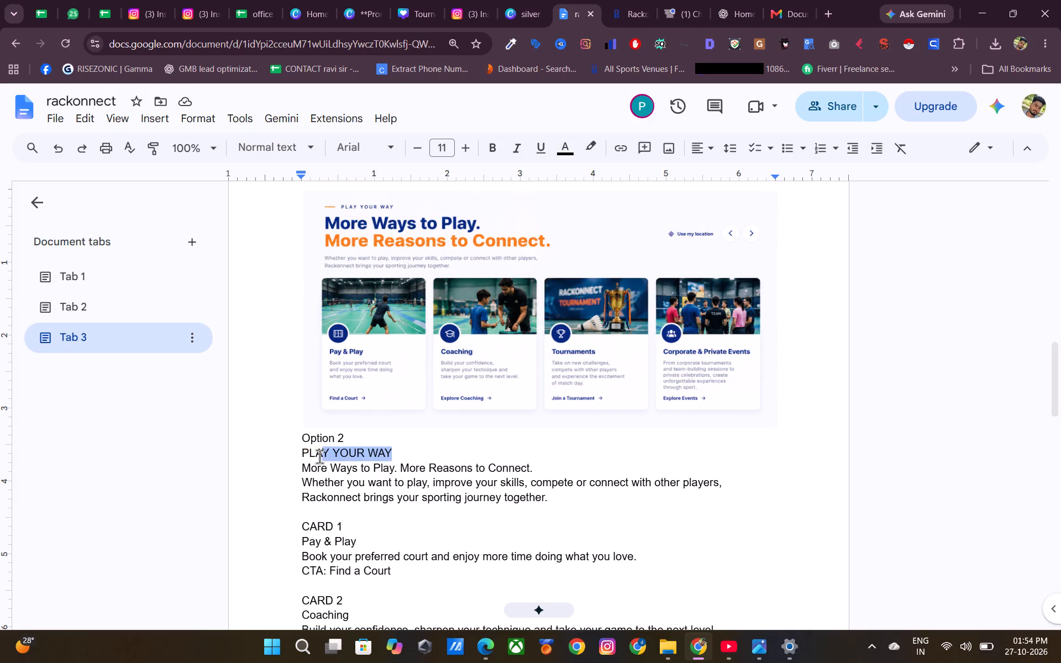
left_click_drag(319, 456, 304, 459)
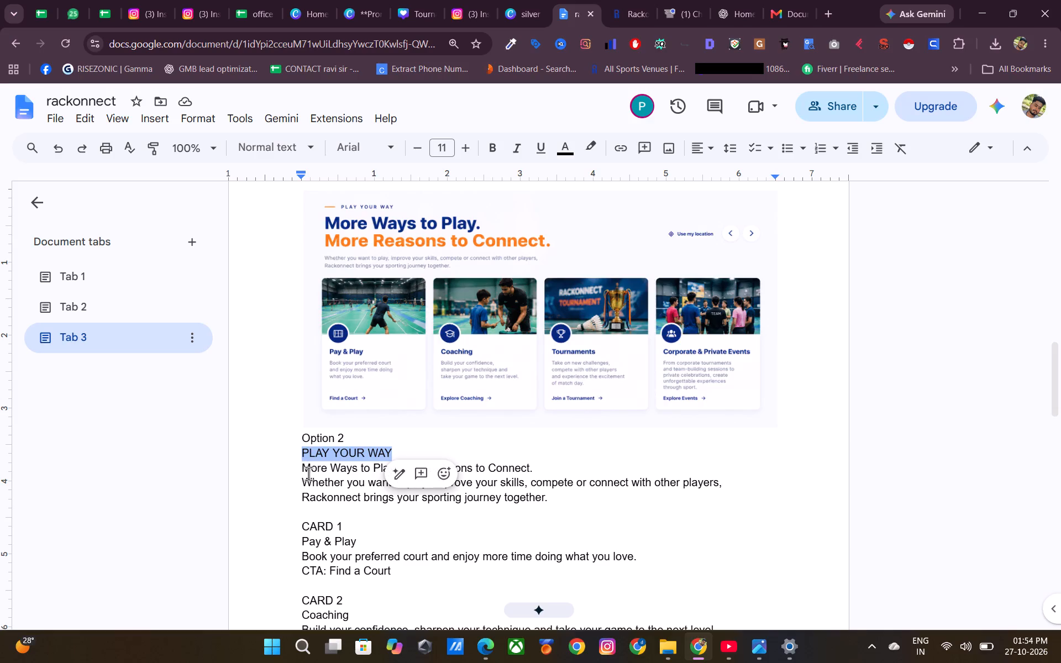
double_click(305, 472)
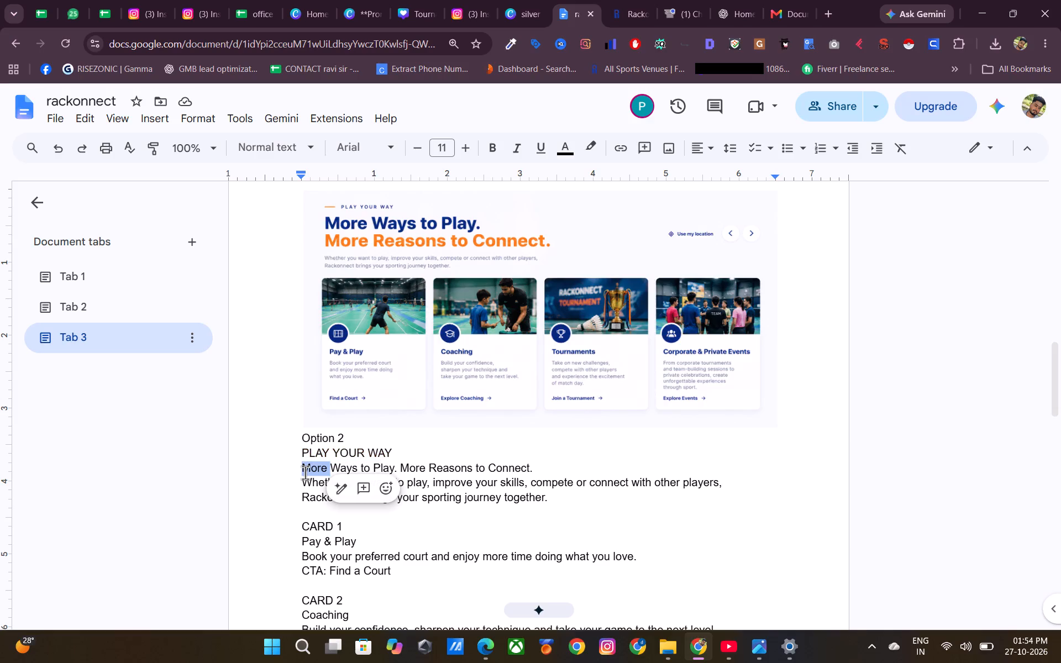
left_click(500, 514)
Glance at Tab 2, return to Tab 3 and review the four card texts under Option 2.
left_click(97, 308)
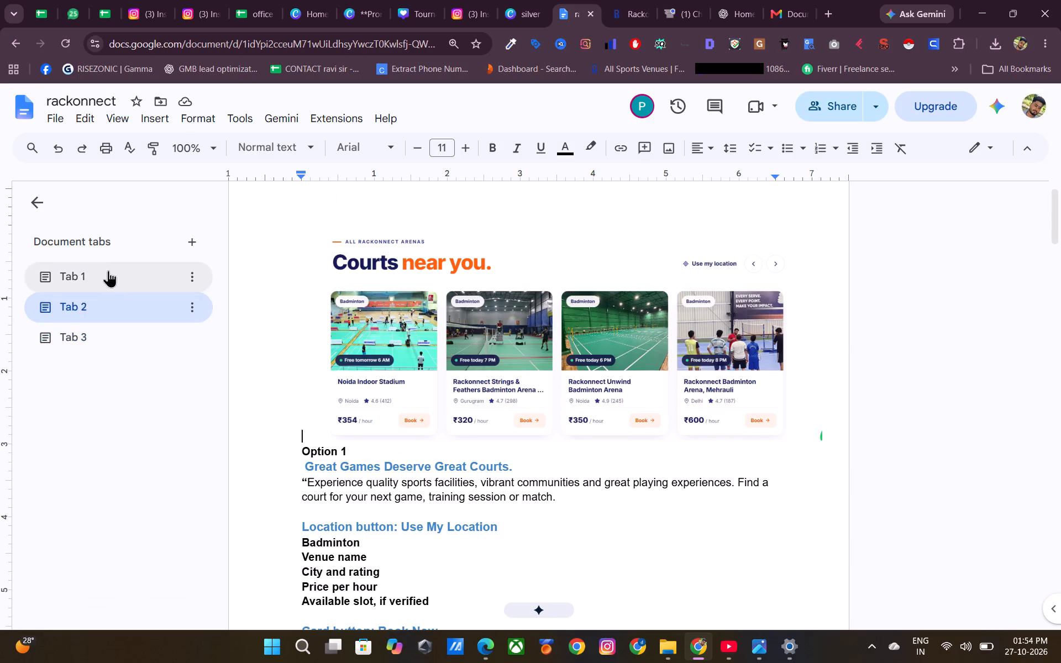
left_click(116, 340)
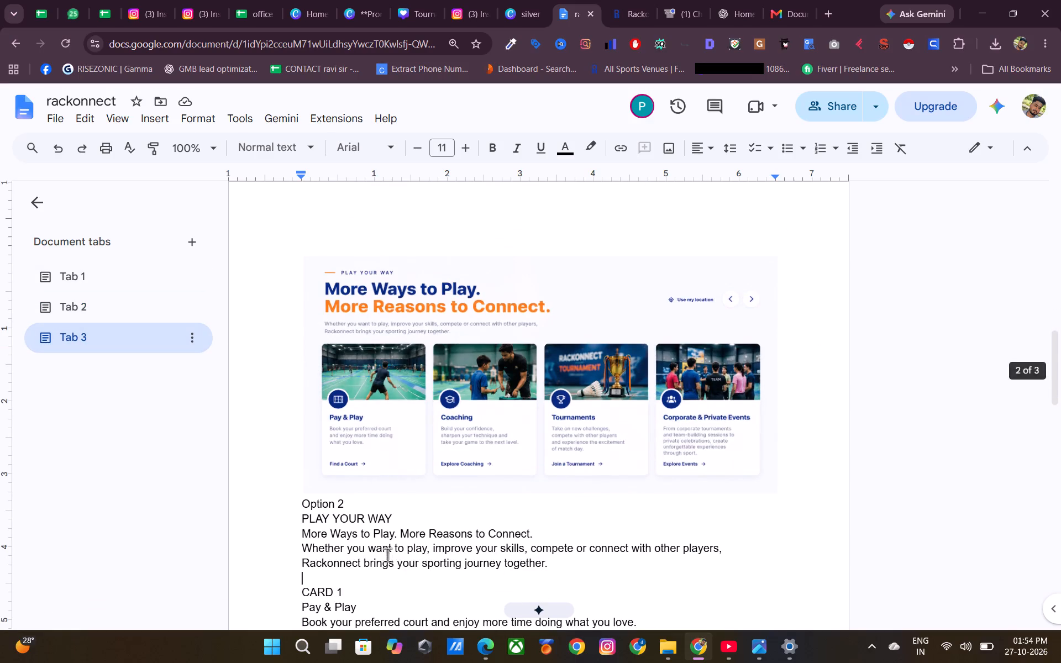
scroll(387, 555, "down", 1)
scroll(387, 555, "up", 4)
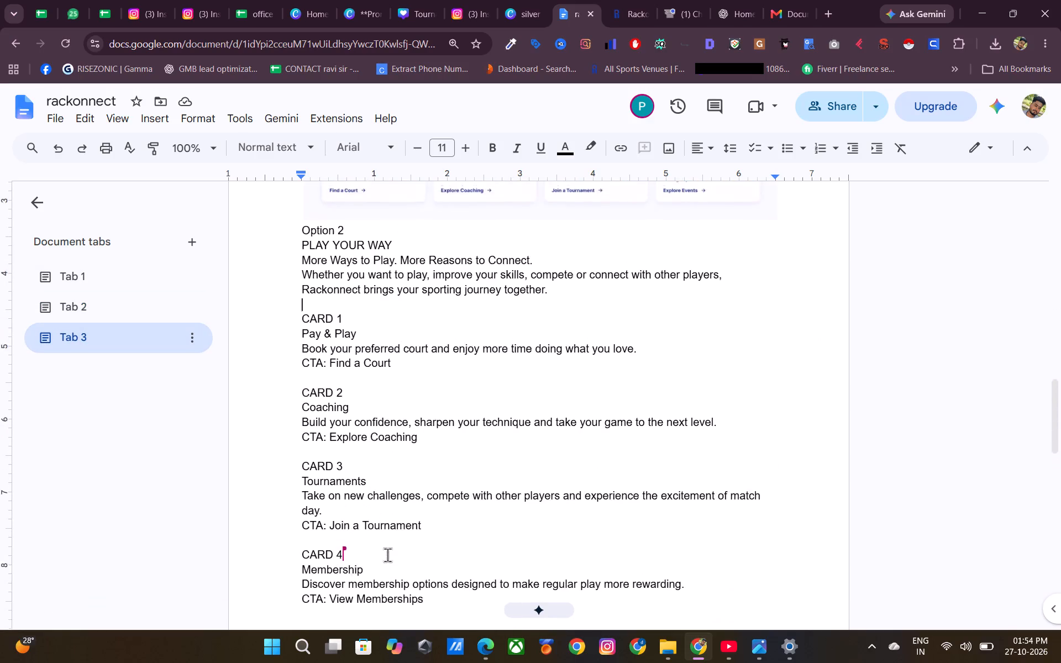
Compare Tab 3's "Everything You Need. All in One Game." mockup with the Option 1 heading, intro and card texts.
scroll(387, 555, "up", 5)
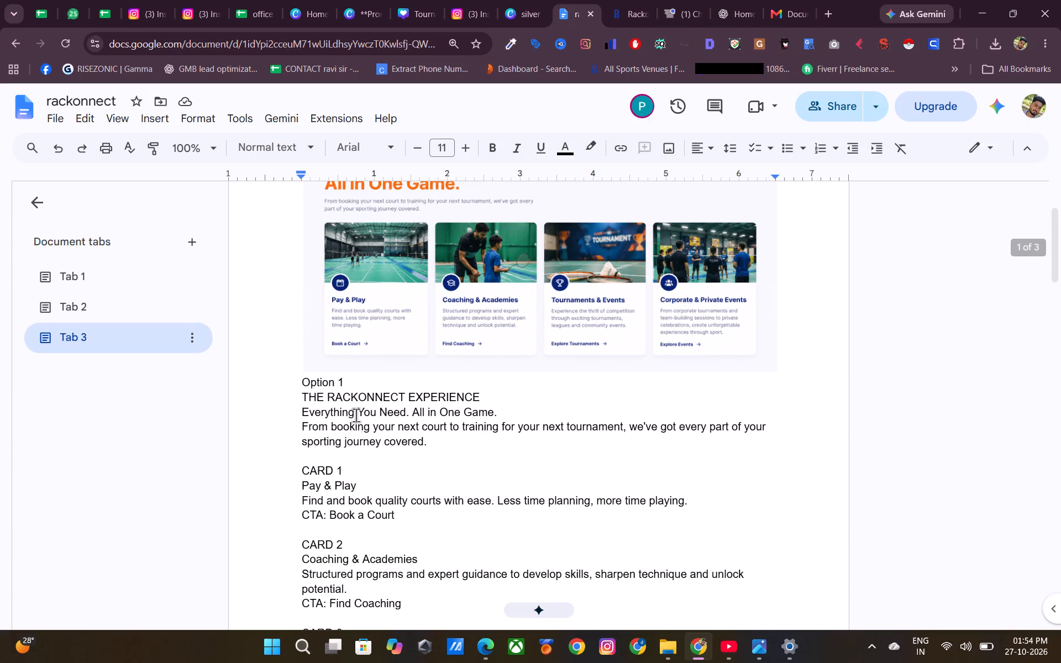
left_click(368, 327)
scroll(368, 327, "up", 1)
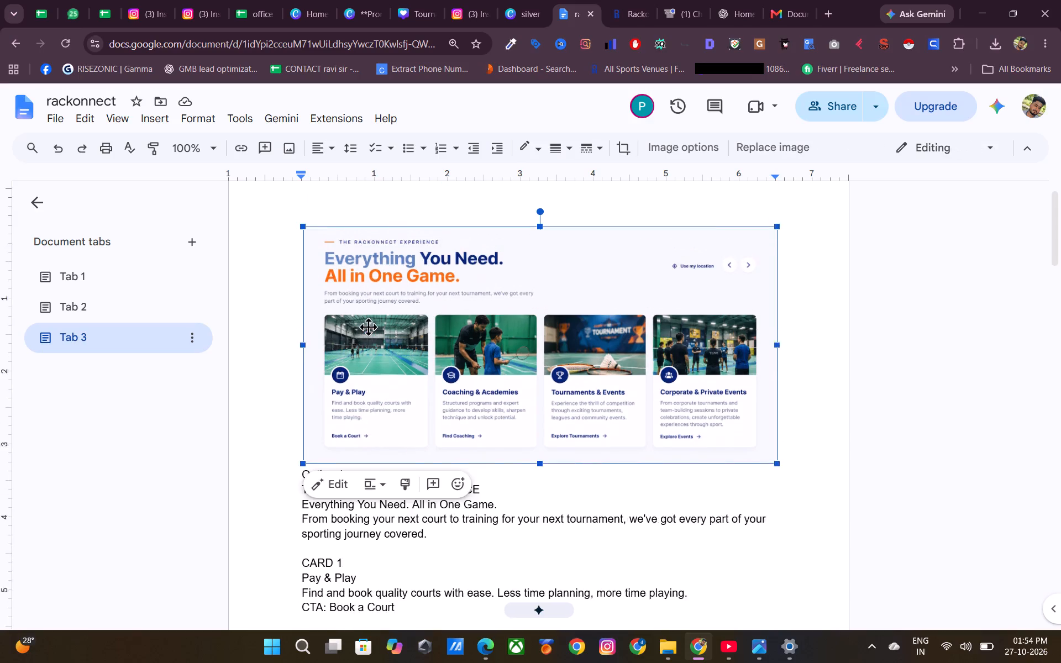
scroll(368, 327, "up", 1)
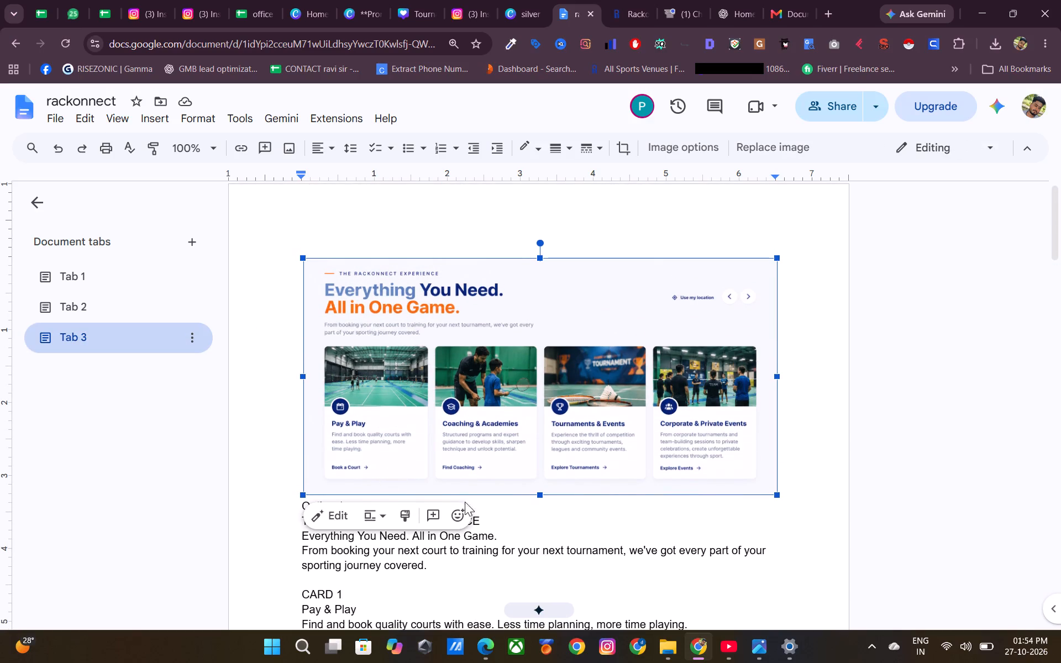
left_click(509, 535)
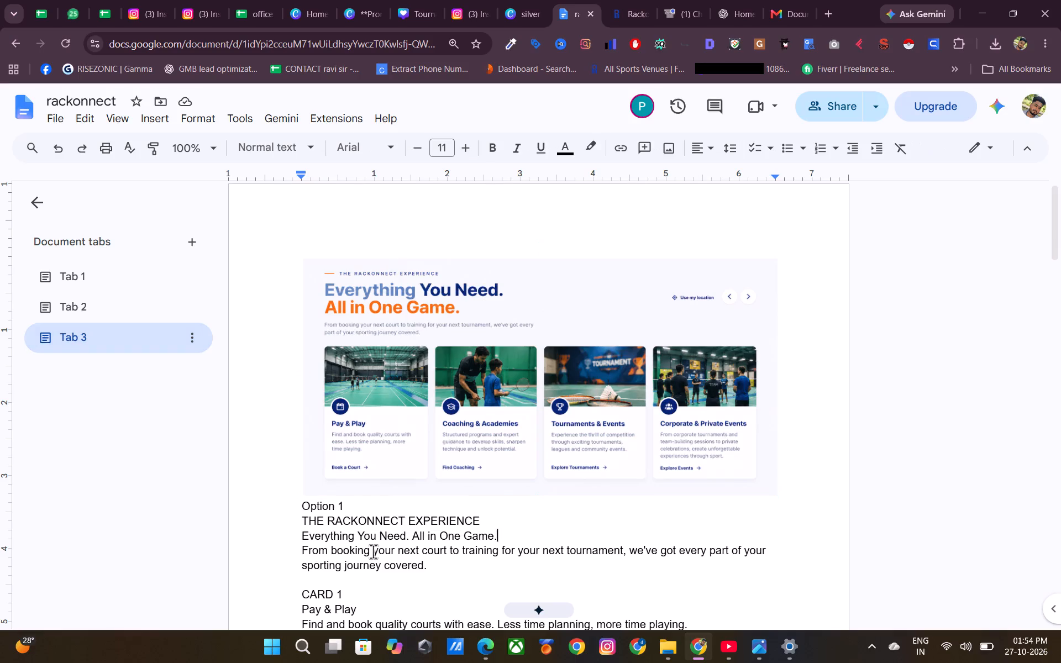
scroll(373, 551, "down", 1)
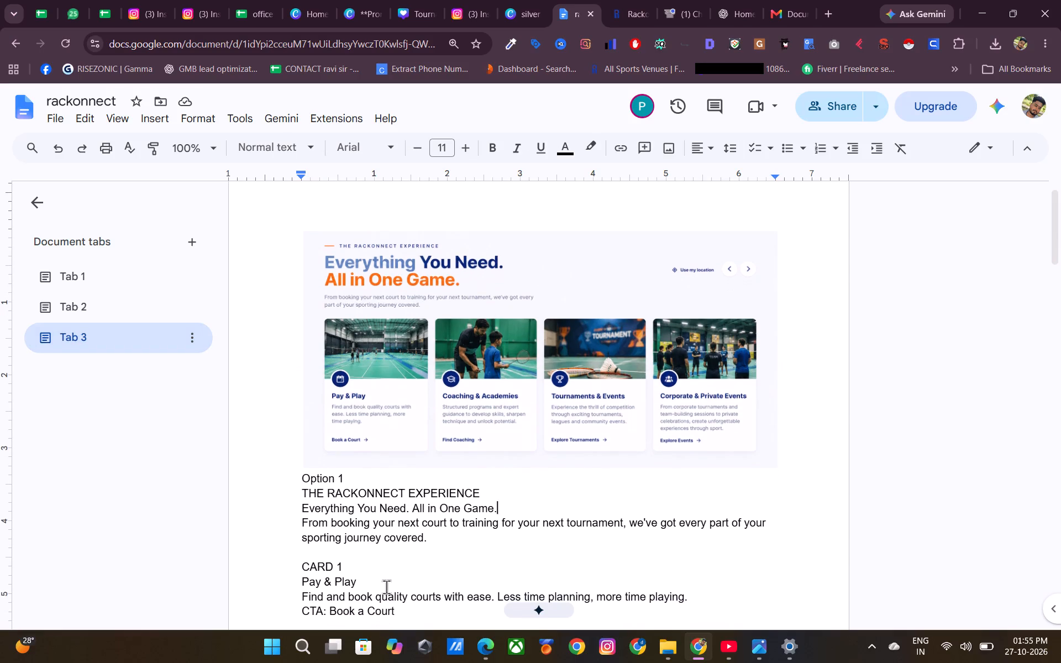
scroll(386, 587, "down", 2)
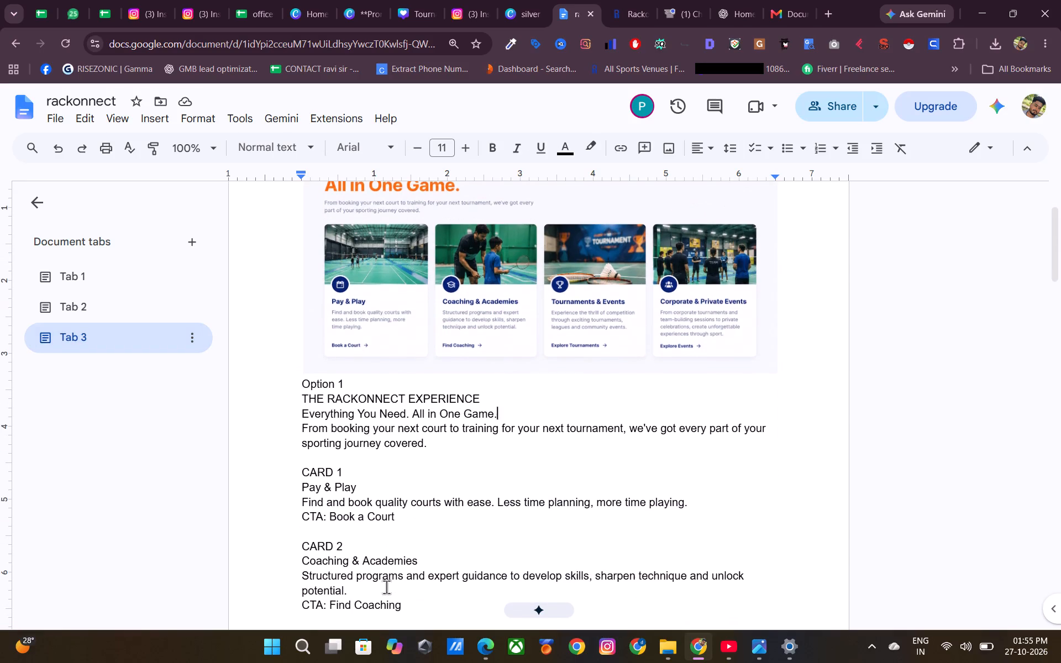
Read Tab 3's Option 1 card texts from Pay & Play through Corporate & Private Events, dismissing the notification that interrupts.
scroll(386, 587, "down", 1)
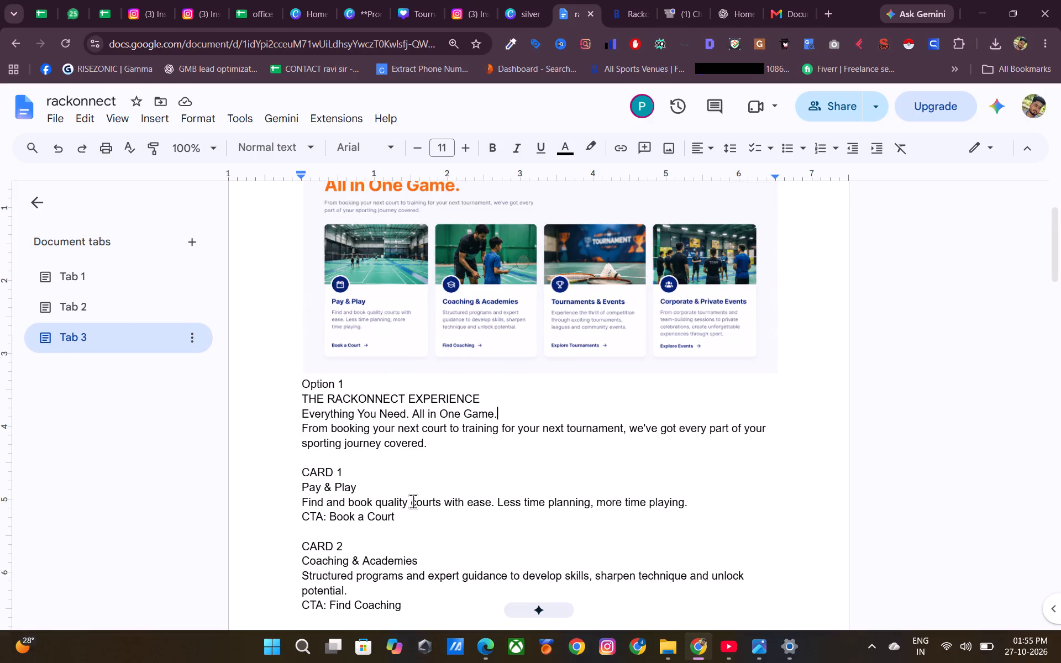
scroll(417, 496, "down", 1)
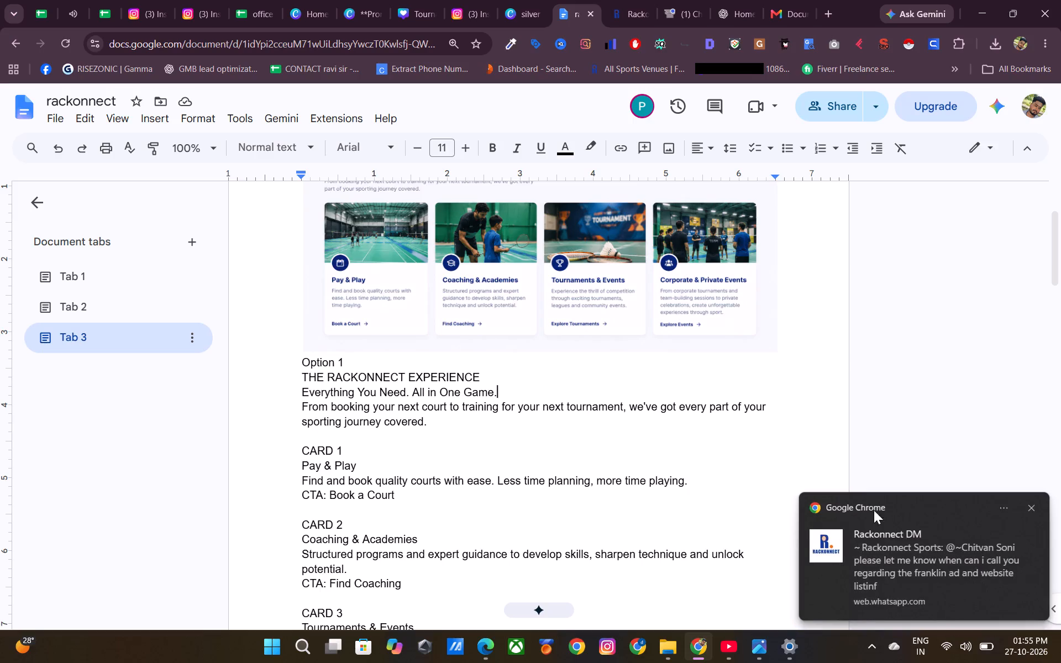
left_click(1030, 509)
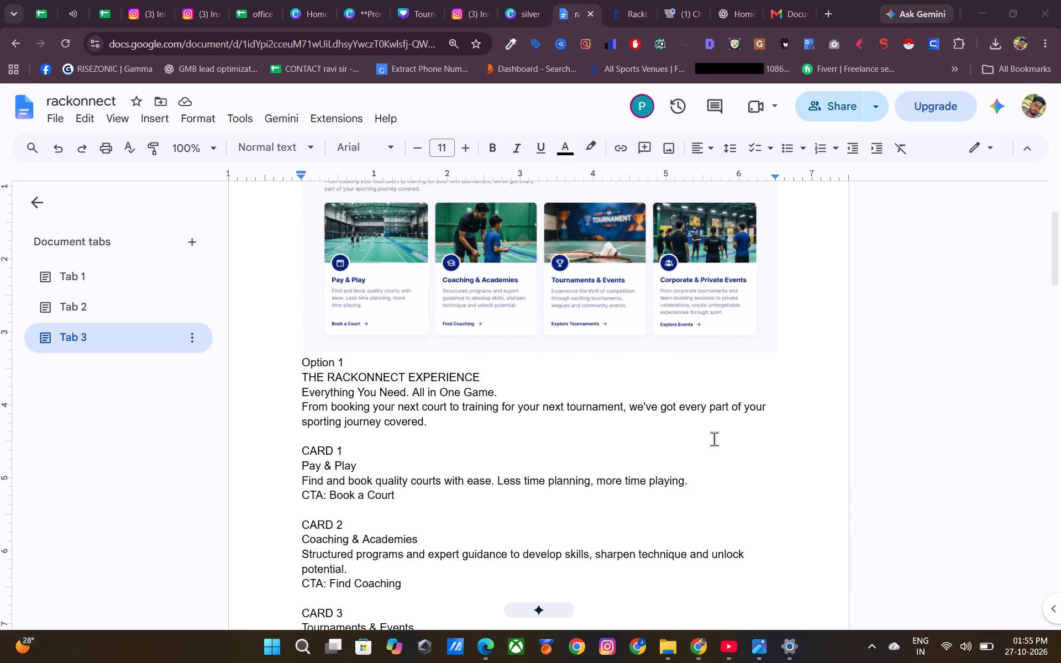
scroll(714, 439, "up", 5)
scroll(714, 439, "down", 1)
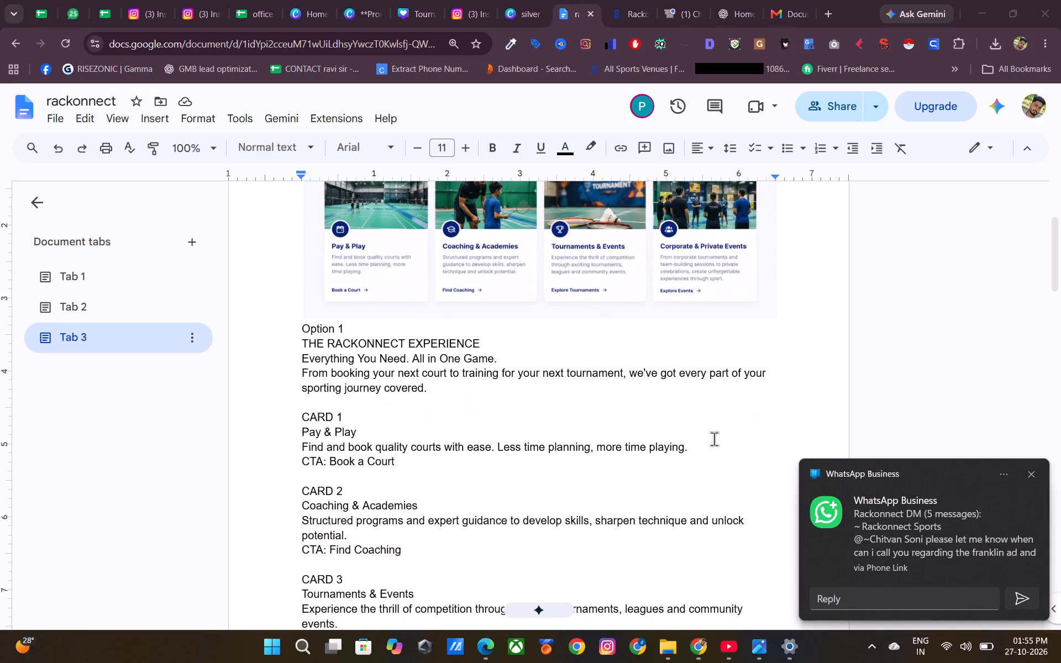
scroll(714, 439, "down", 2)
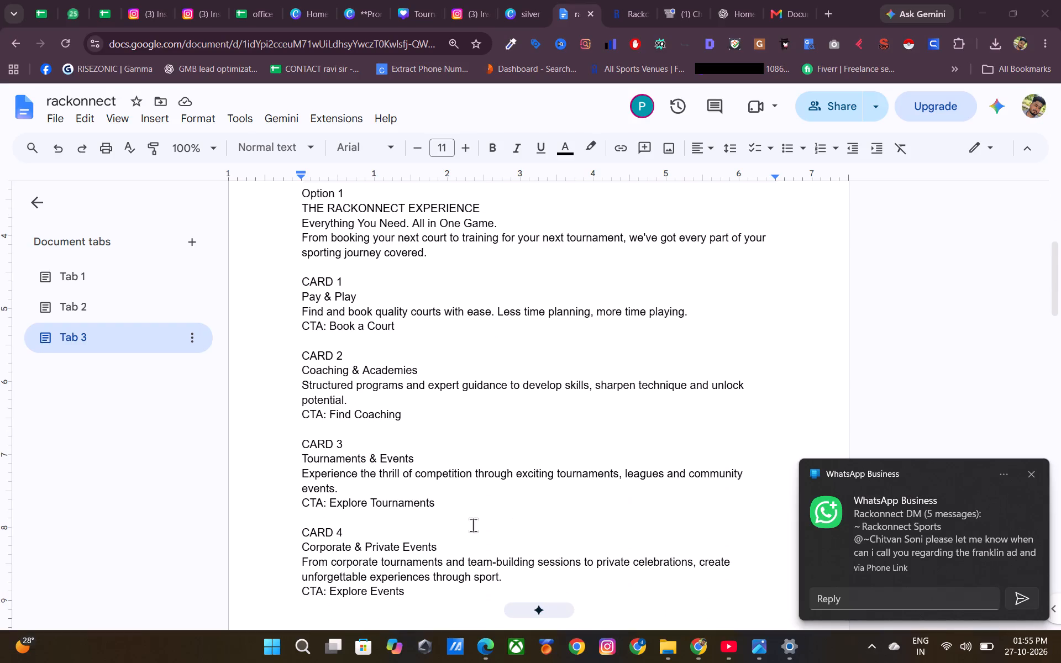
scroll(473, 525, "down", 2)
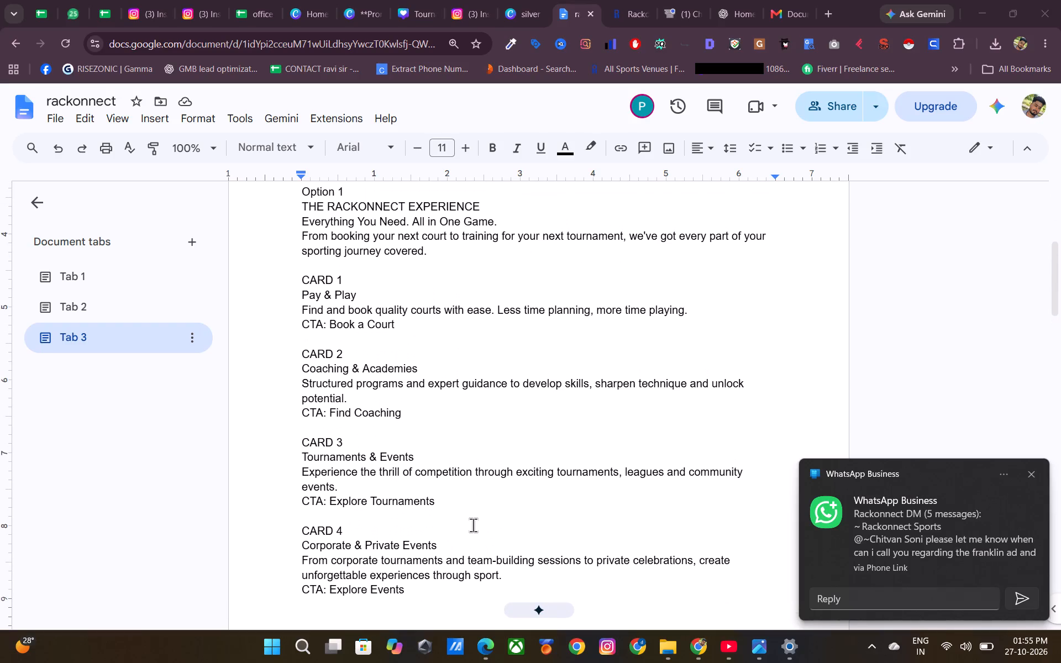
Compare Tab 3's Option 2 mockup with its "PLAY YOUR WAY" label, headline and intro text, dismissing the interrupting notifications.
scroll(473, 525, "down", 2)
scroll(473, 525, "up", 1)
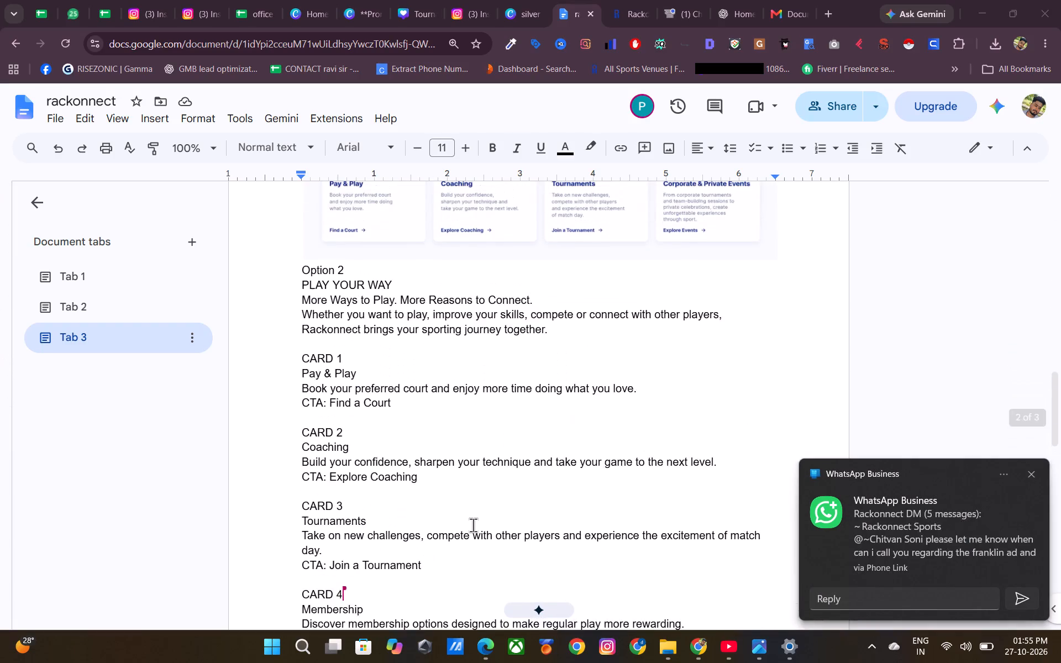
scroll(473, 525, "up", 3)
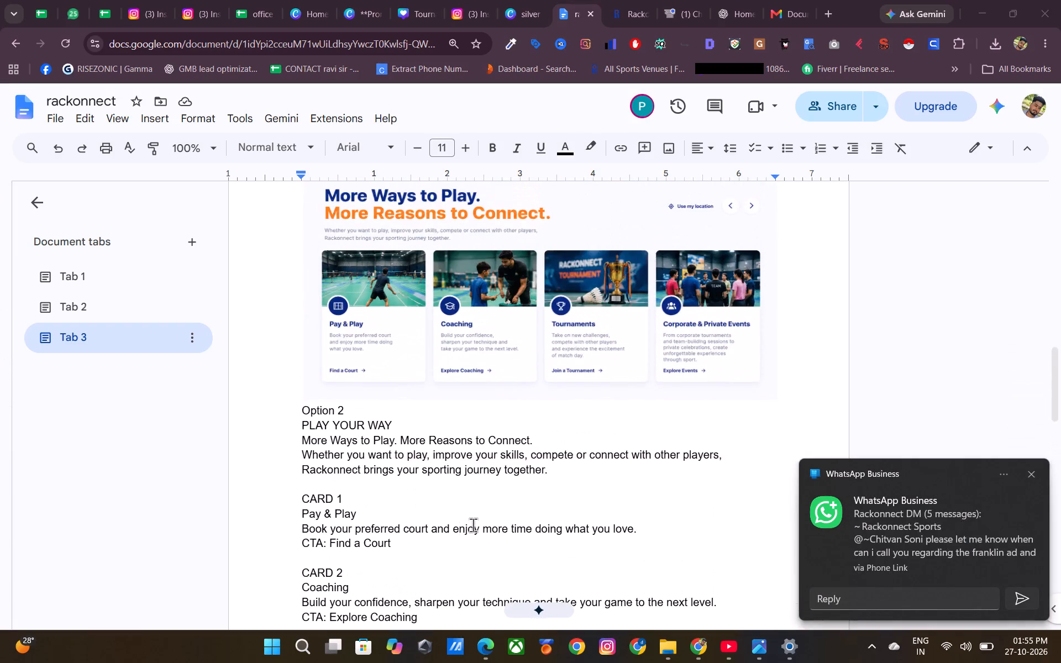
left_click(1030, 478)
scroll(741, 491, "up", 1)
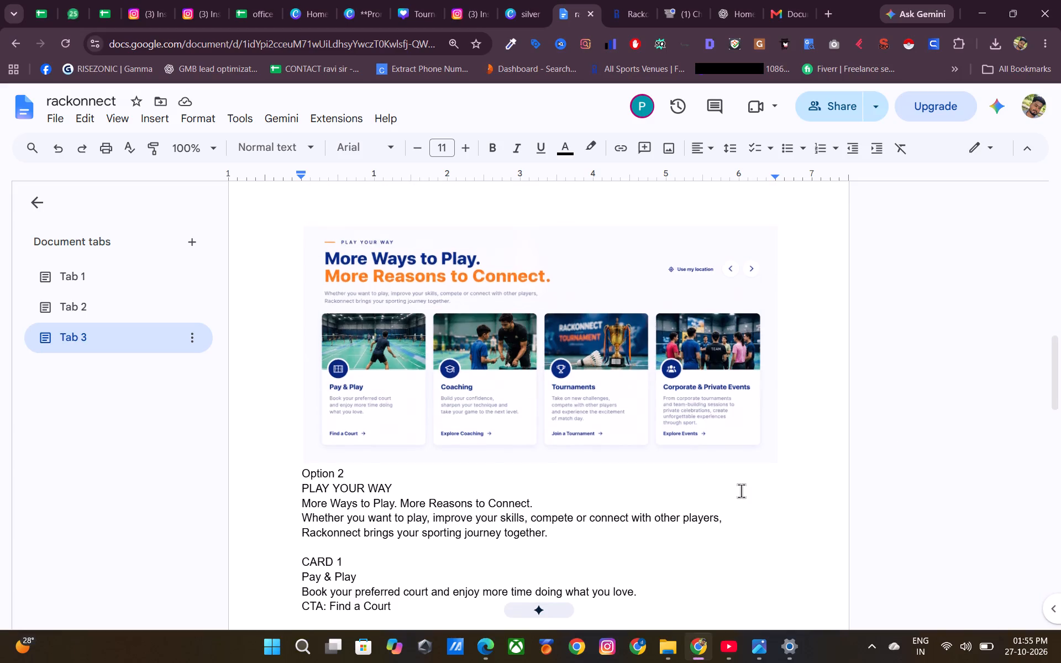
scroll(741, 491, "up", 1)
scroll(741, 491, "down", 1)
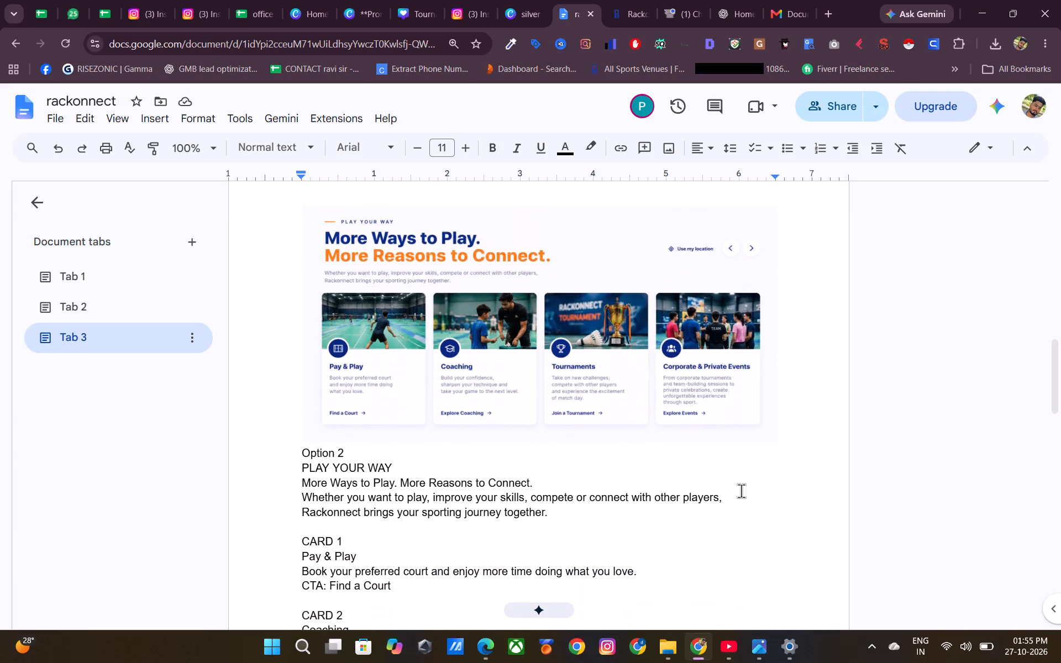
scroll(741, 491, "down", 1)
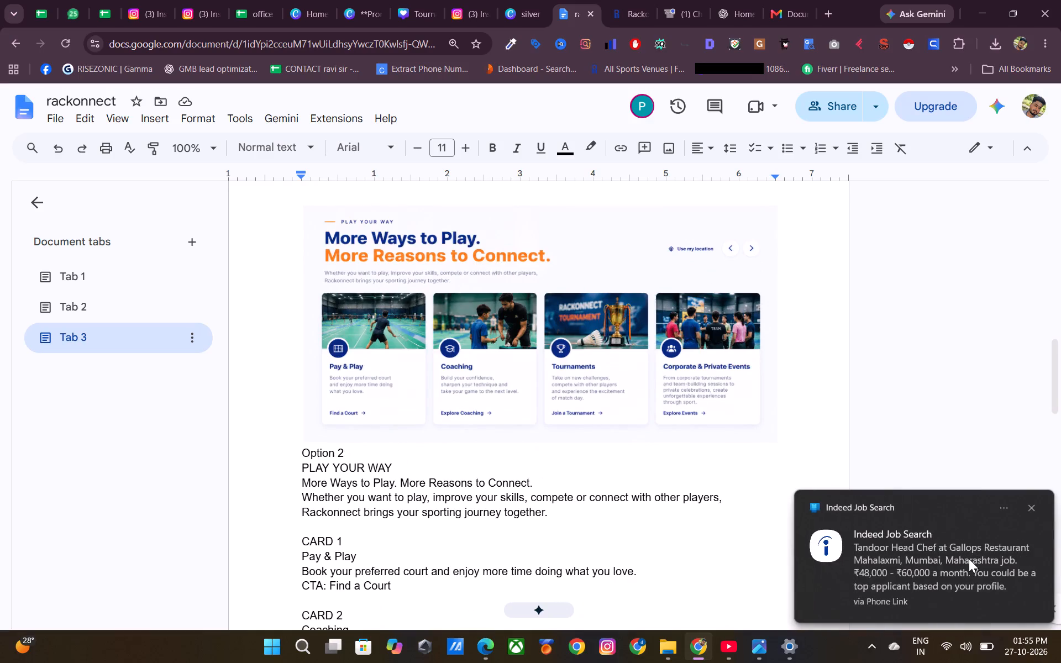
left_click(1031, 507)
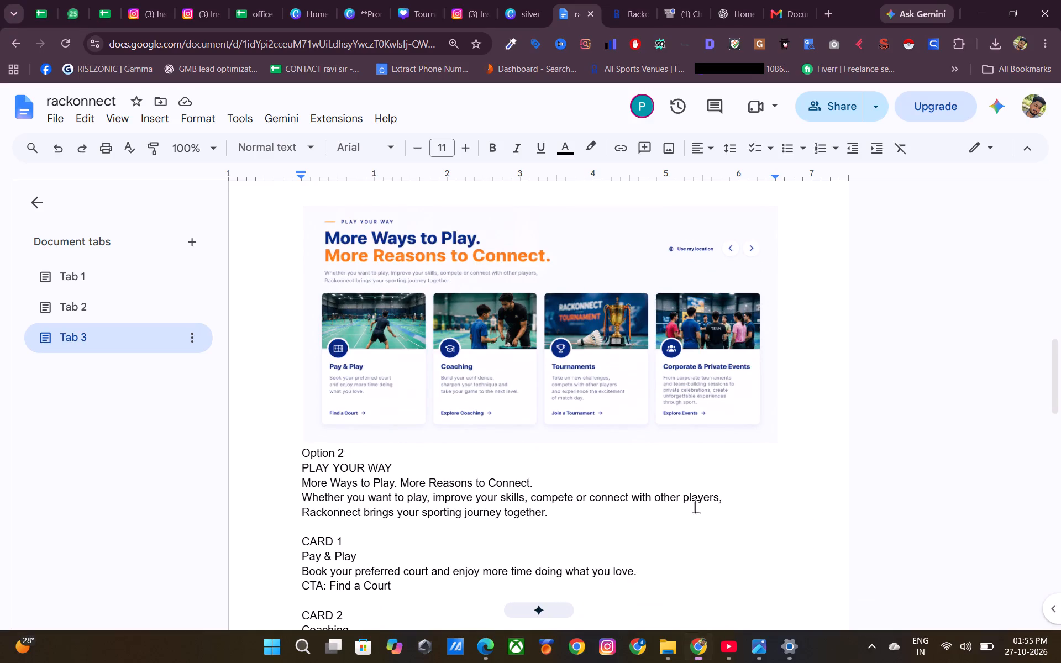
double_click(399, 464)
double_click(399, 464)
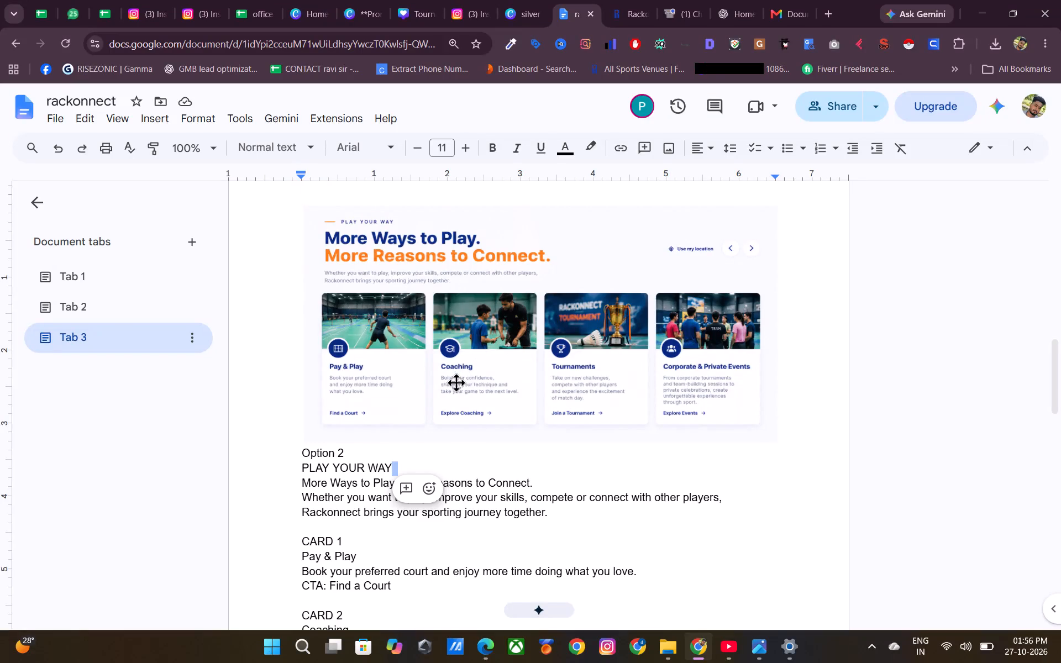
double_click(548, 513)
Open Tab 1 and look over the "Book your court. Play today." hero mockup and the three content options below it.
left_click(119, 272)
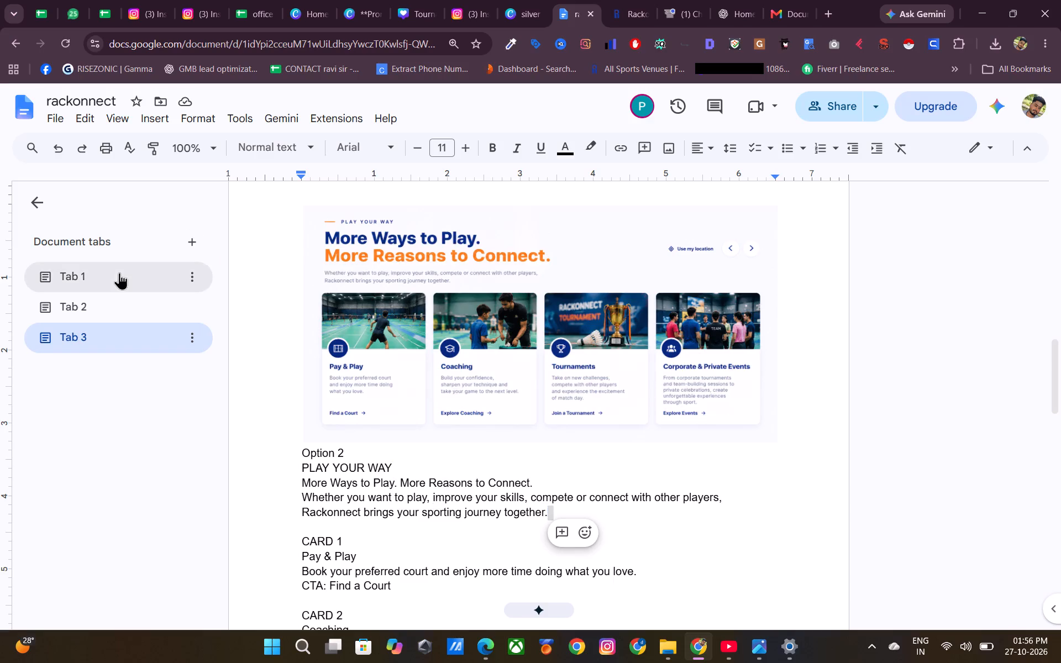
scroll(456, 346, "up", 2)
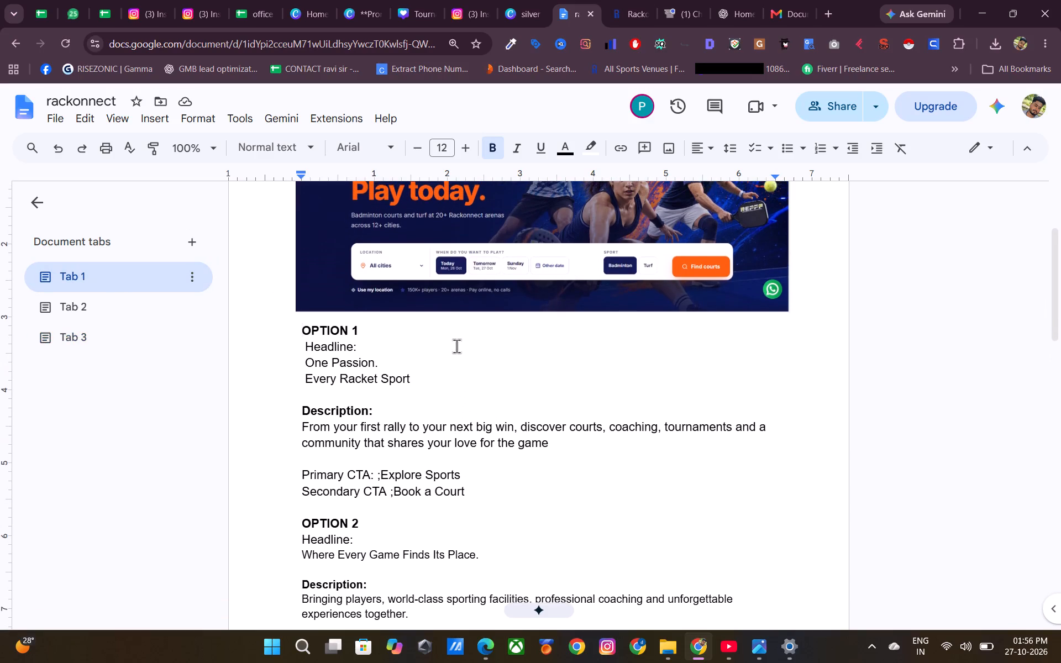
scroll(456, 346, "down", 3)
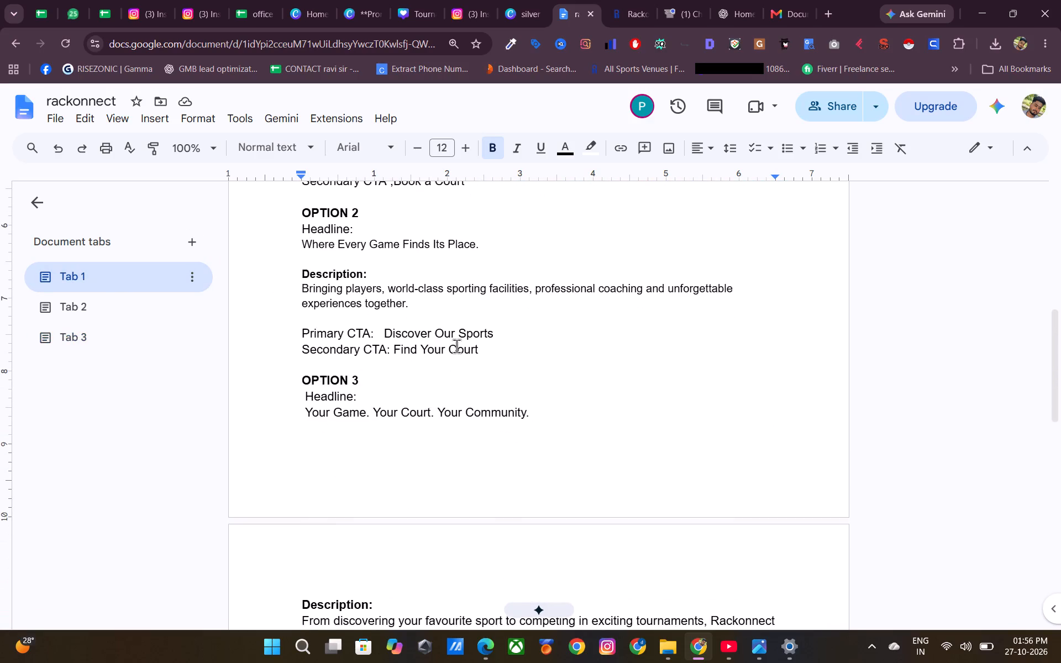
scroll(456, 346, "down", 3)
scroll(456, 346, "up", 2)
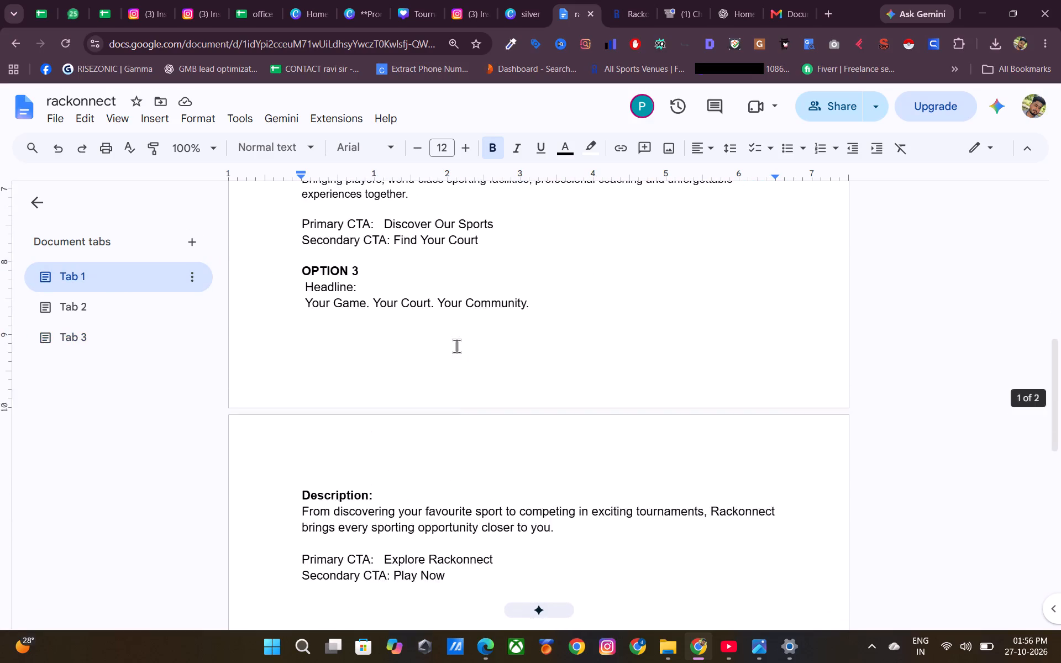
scroll(456, 346, "up", 4)
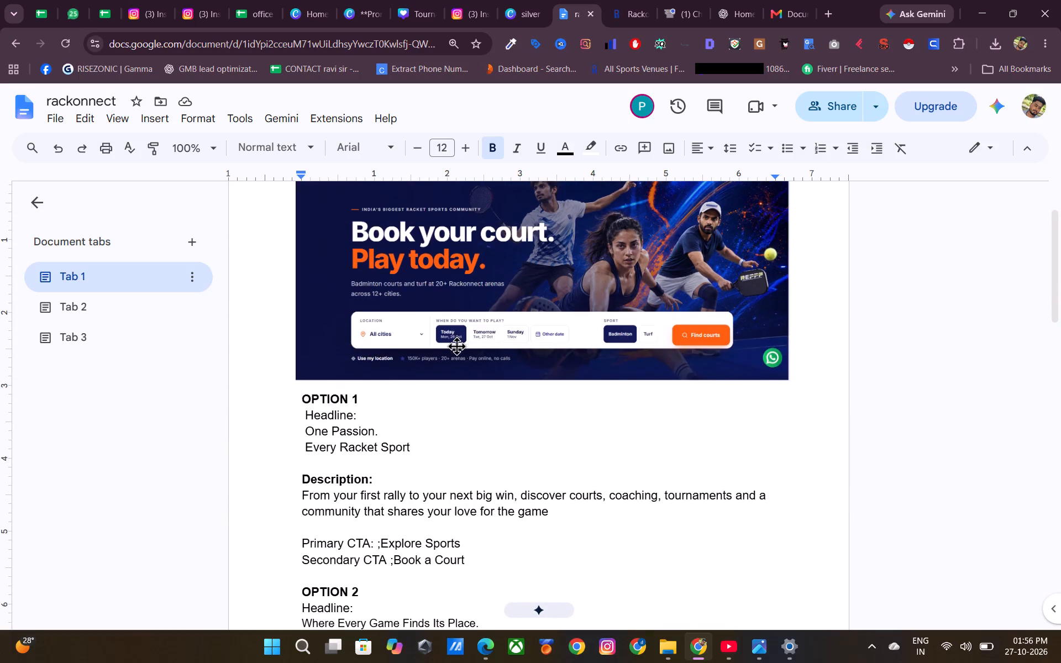
scroll(456, 346, "up", 2)
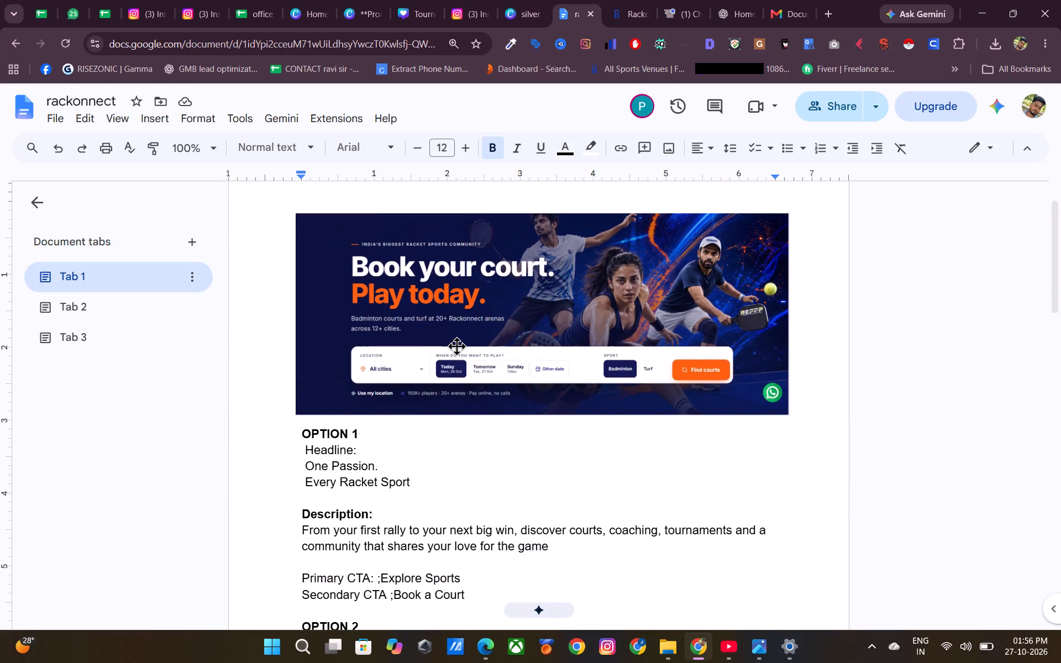
scroll(456, 346, "down", 1)
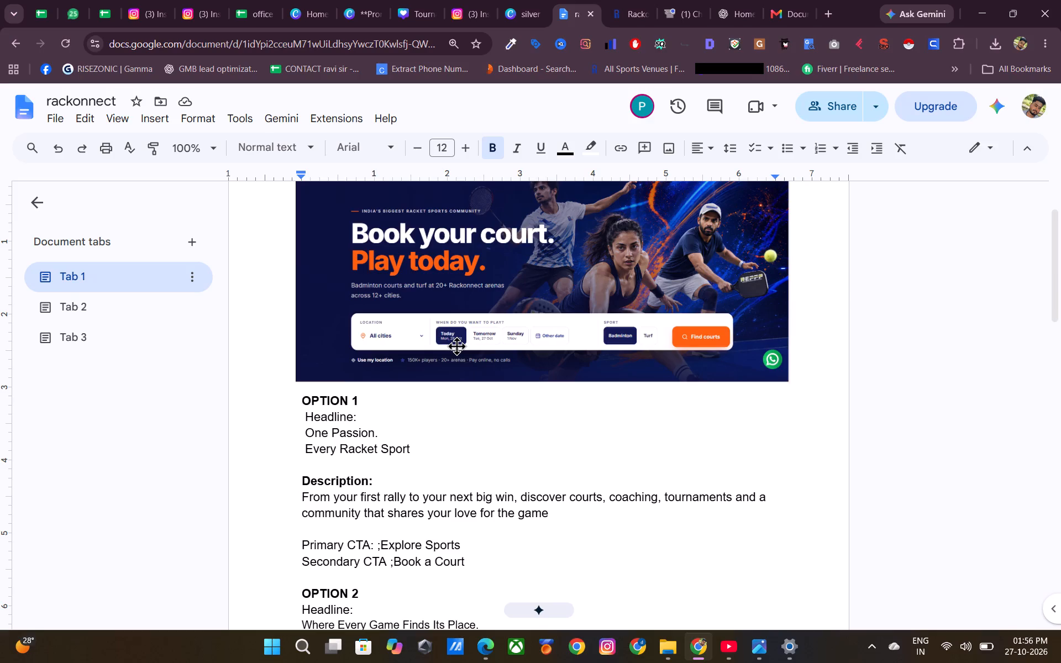
Examine Tab 1's Option 1 wording, highlighting "Sport" and "Racket" in the headline, "first" in the description and "Explore" in the primary CTA.
left_click(416, 452)
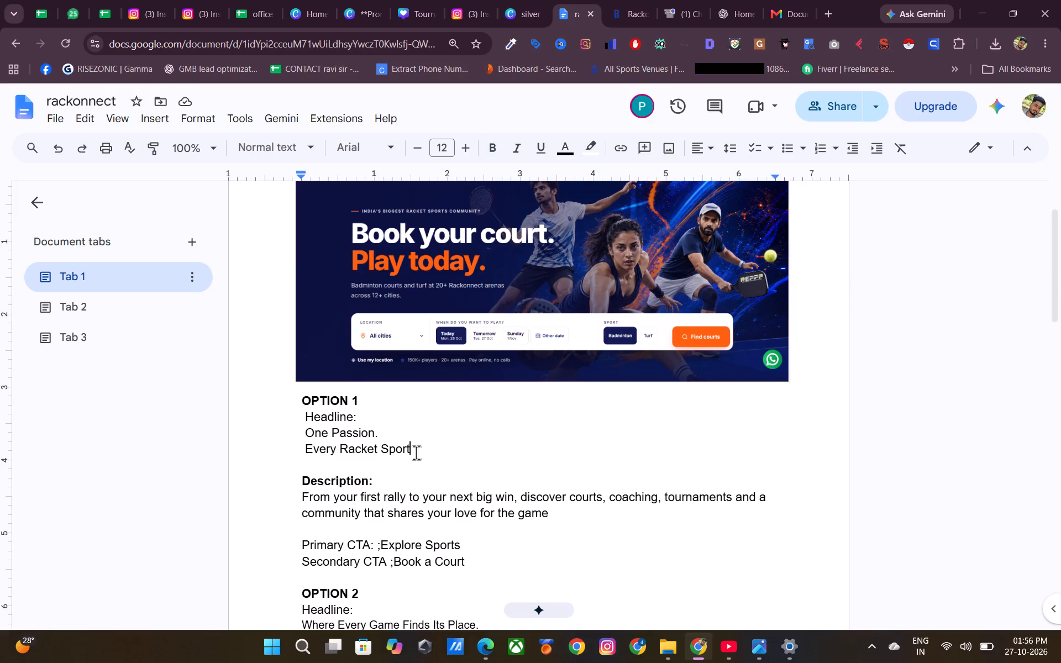
left_click_drag(382, 450, 423, 452)
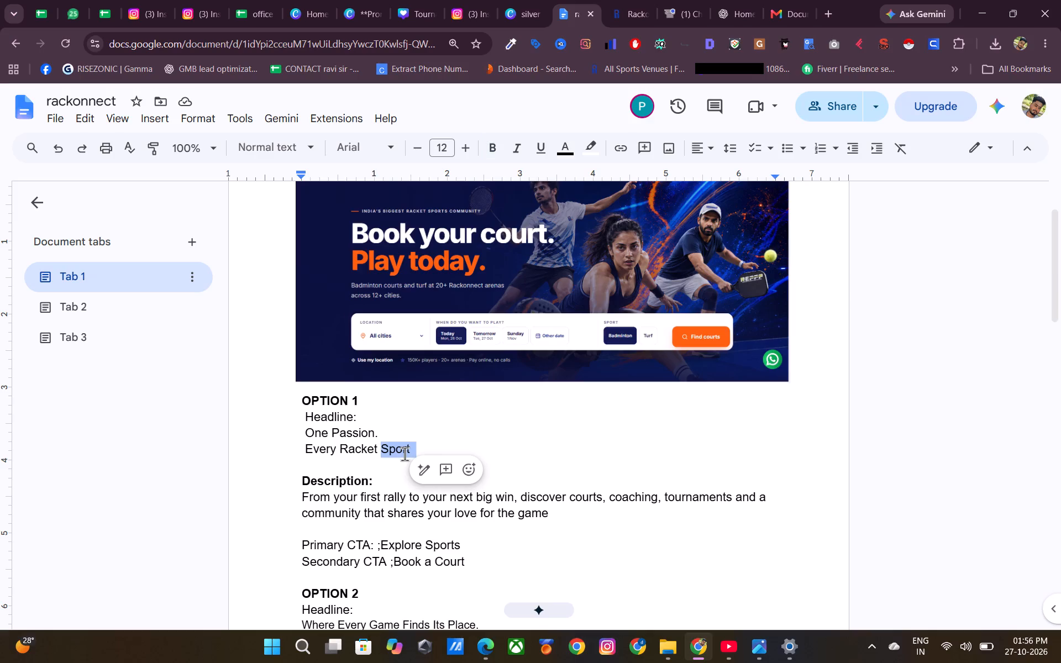
left_click_drag(341, 450, 373, 449)
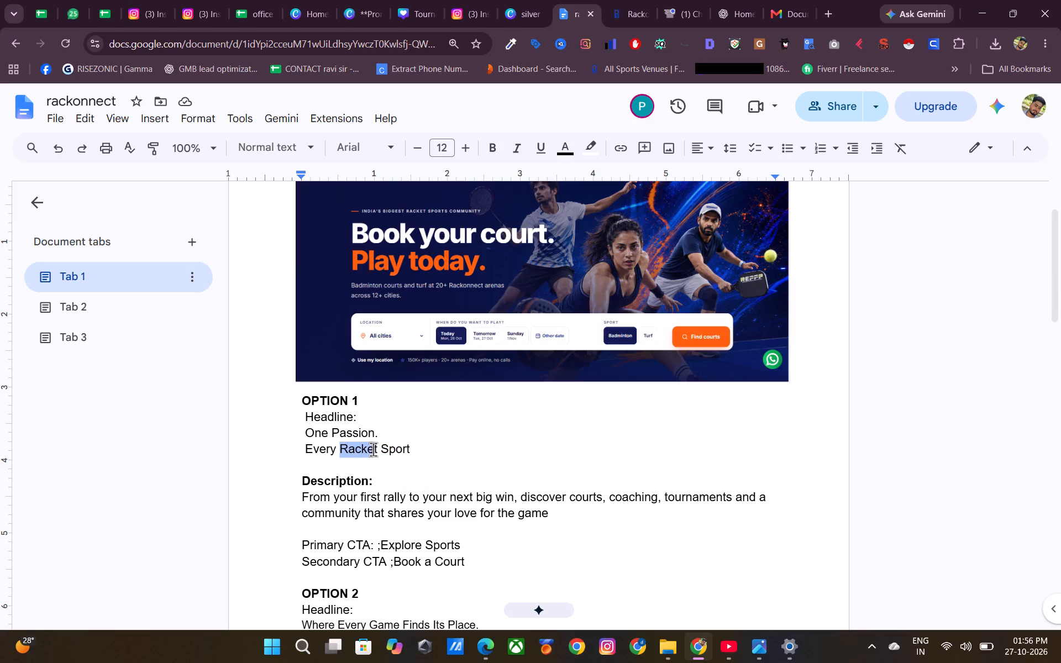
left_click_drag(373, 449, 377, 450)
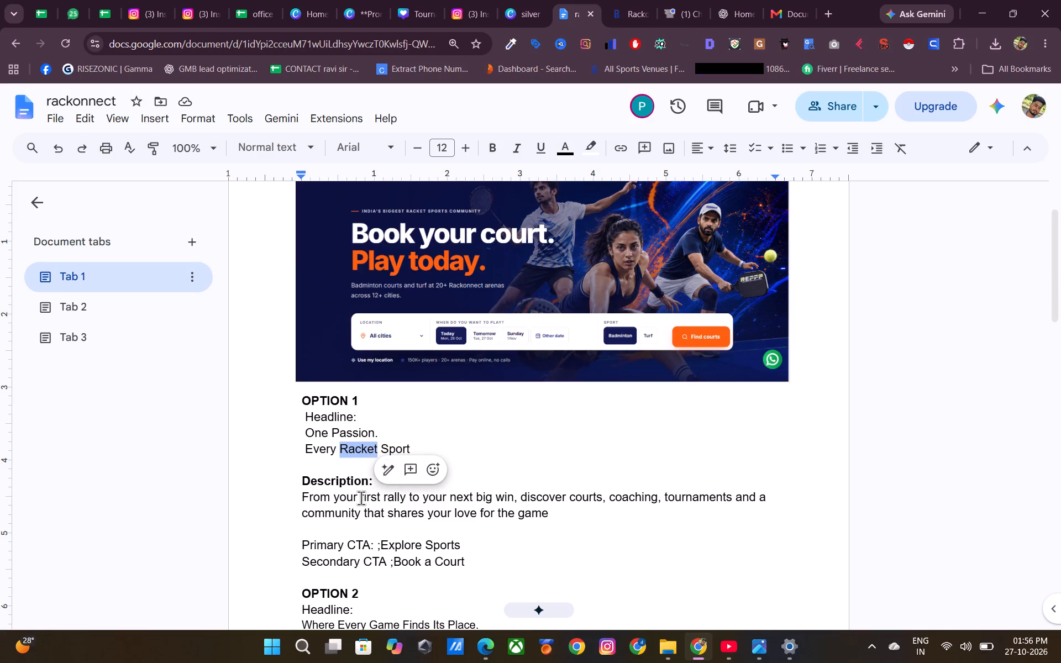
left_click_drag(361, 498, 382, 498)
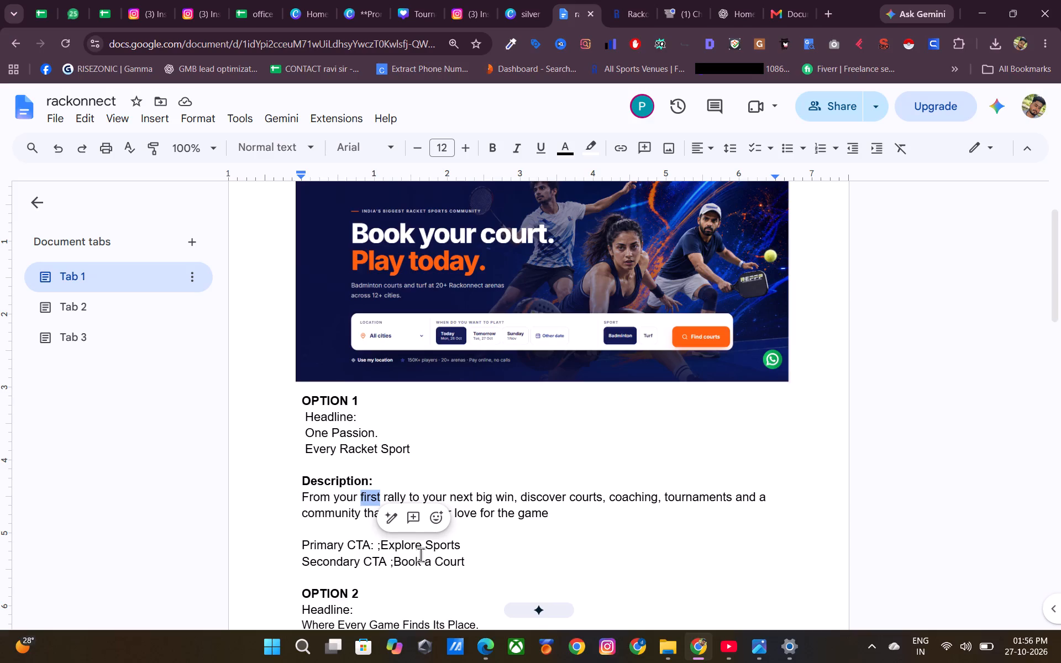
left_click_drag(379, 548, 418, 548)
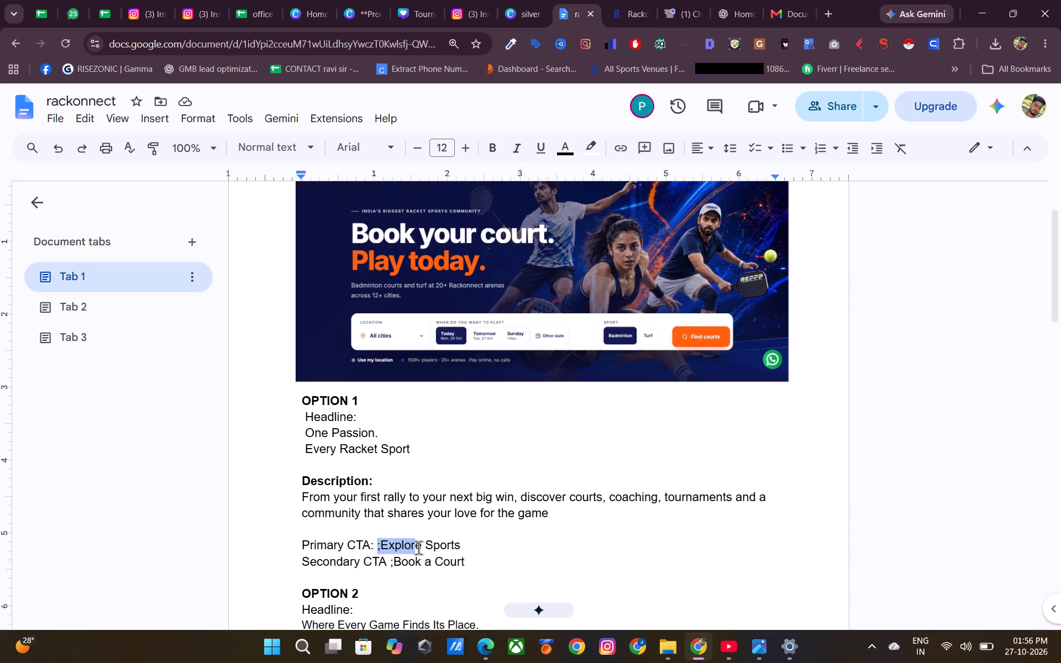
left_click_drag(418, 548, 421, 552)
left_click(551, 546)
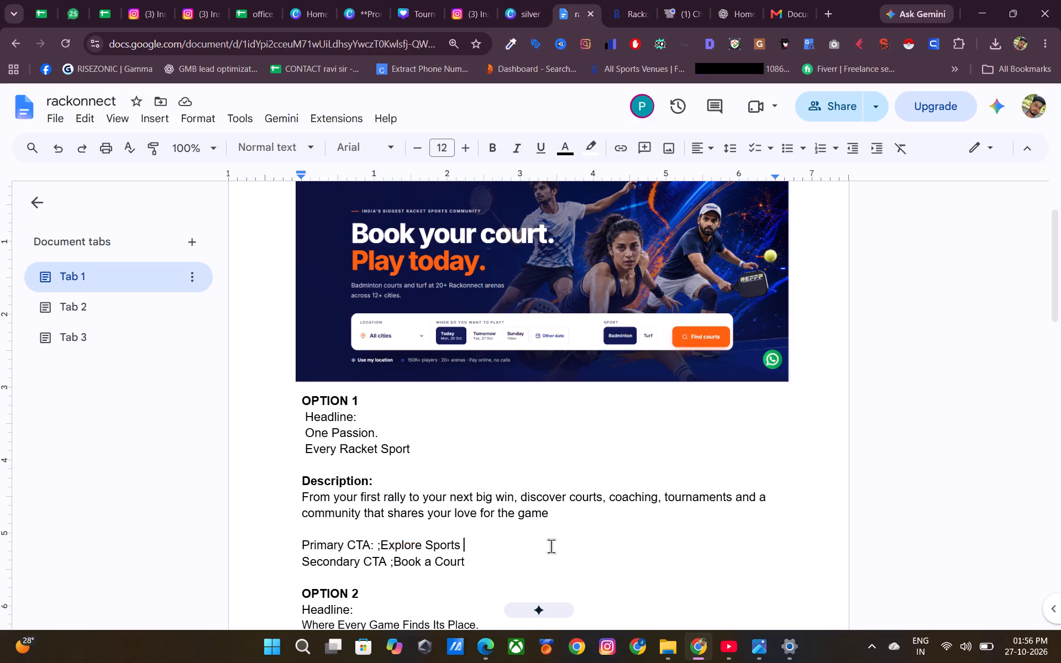
Read Option 1's full description and its primary and secondary CTA lines in Tab 1, highlighting each block.
scroll(551, 546, "down", 3)
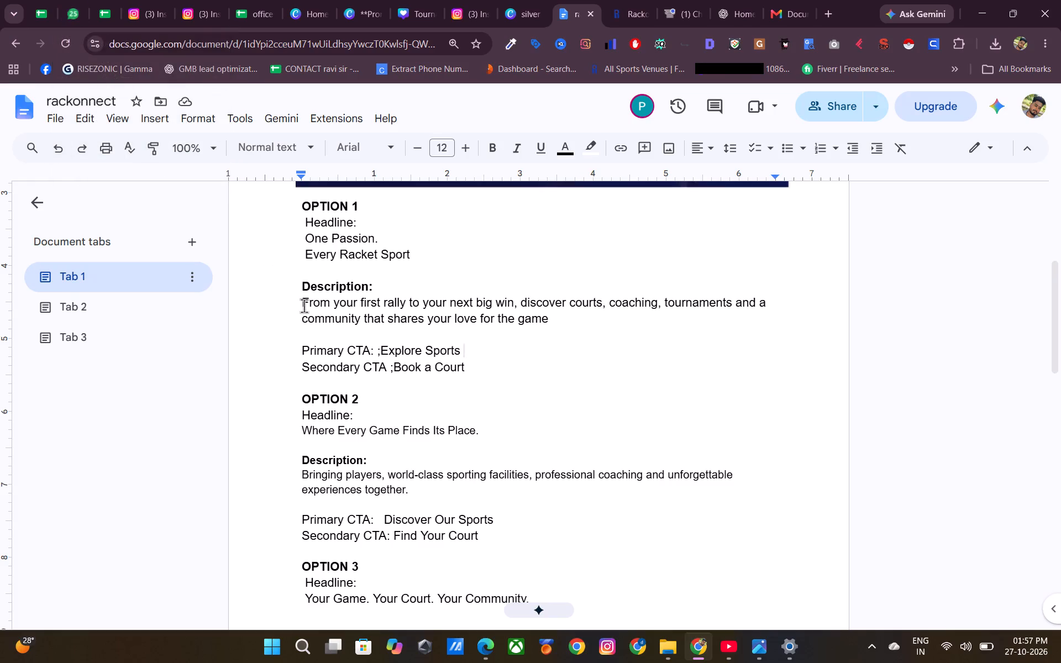
left_click_drag(300, 305, 511, 333)
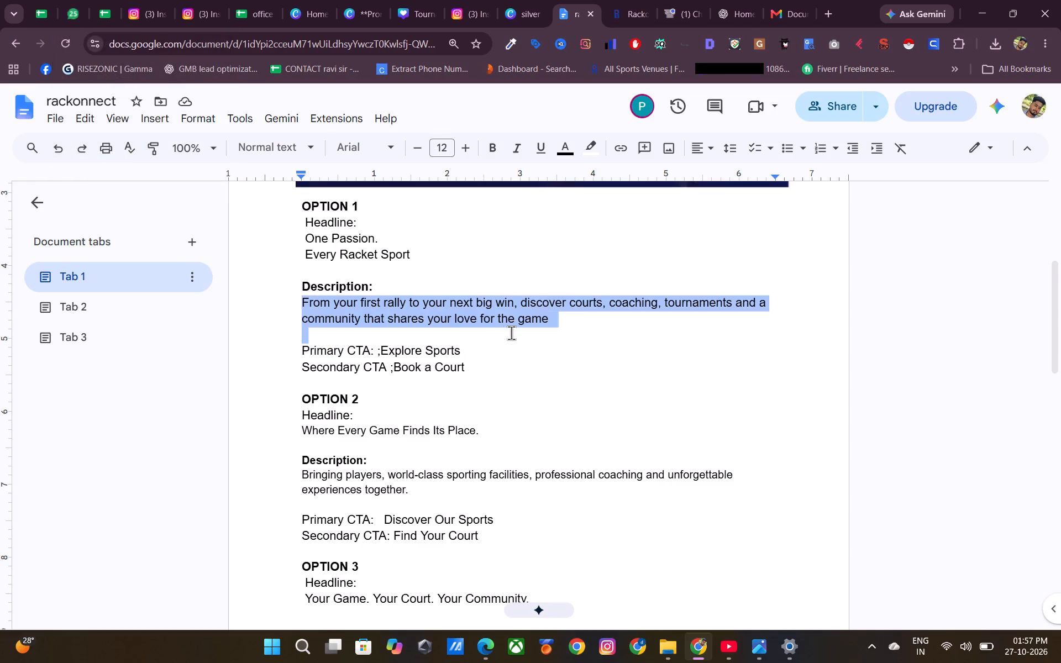
left_click_drag(511, 333, 512, 332)
left_click(523, 386)
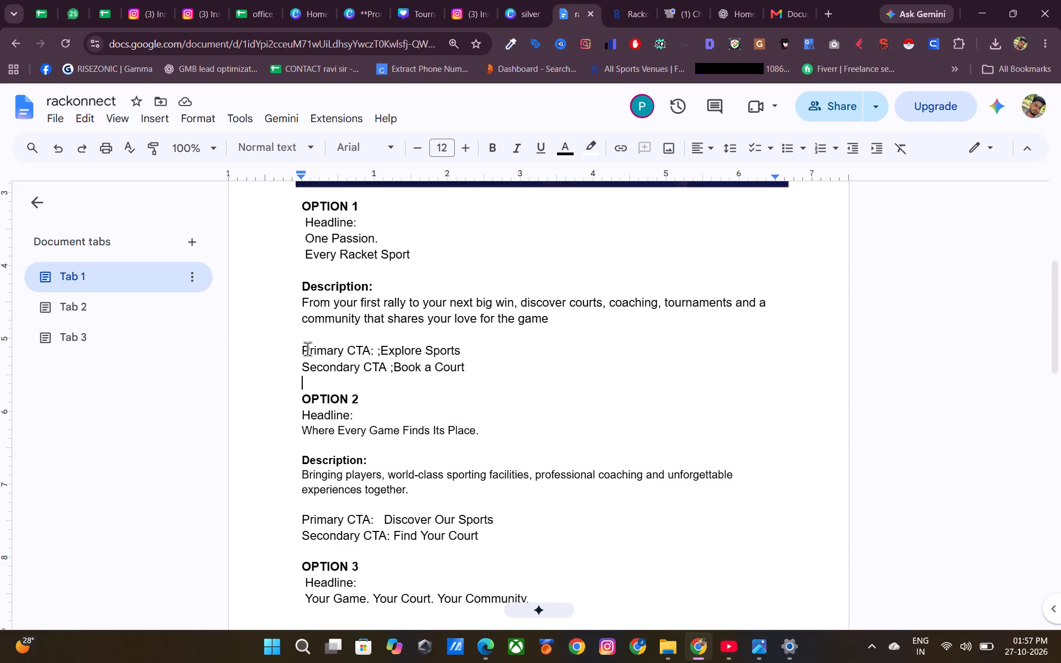
left_click_drag(300, 349, 477, 362)
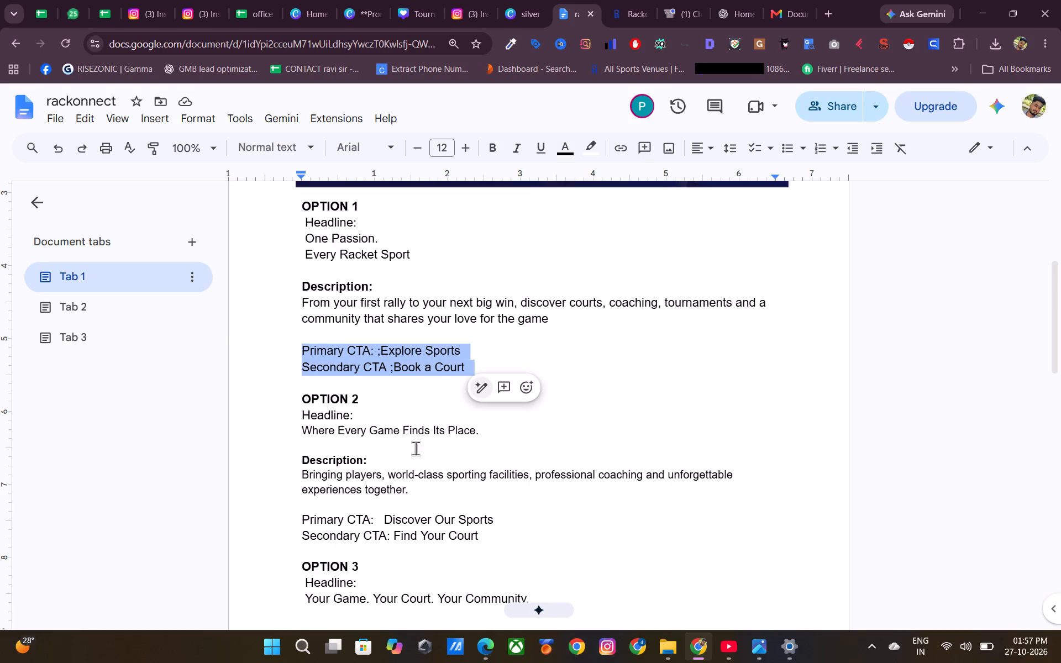
Read through the headlines, descriptions and CTAs of Option 2 and Option 3 in Tab 1.
left_click(475, 430)
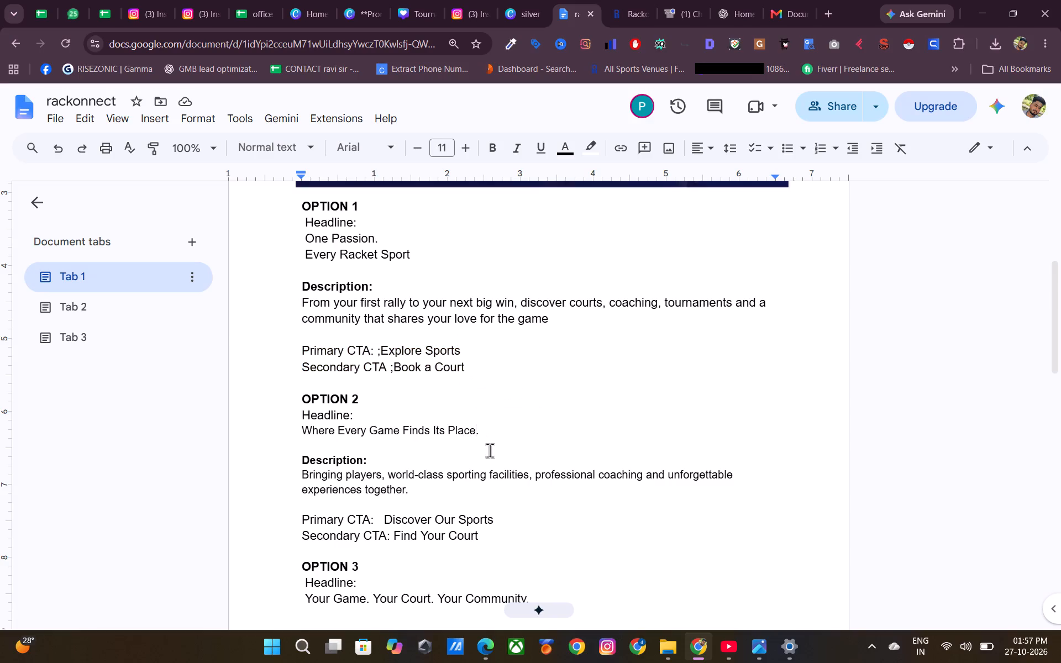
scroll(497, 485, "down", 1)
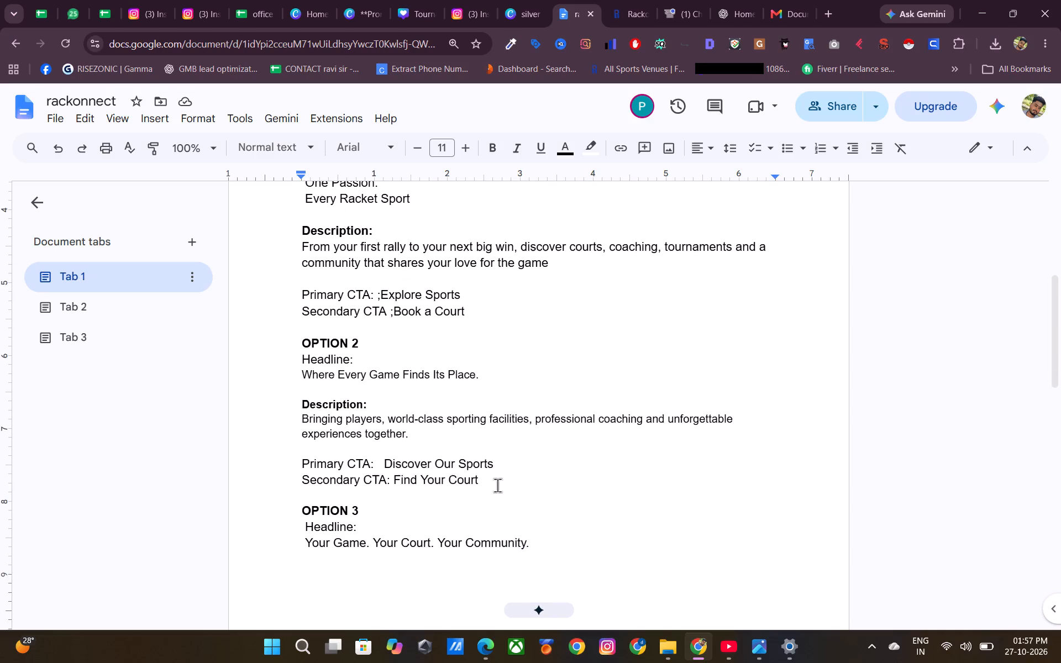
scroll(497, 485, "down", 2)
Return to Tab 1's Option 1 and examine its heading and "One Passion. Every Racket Sport" headline, highlighting the whole block.
scroll(497, 485, "up", 1)
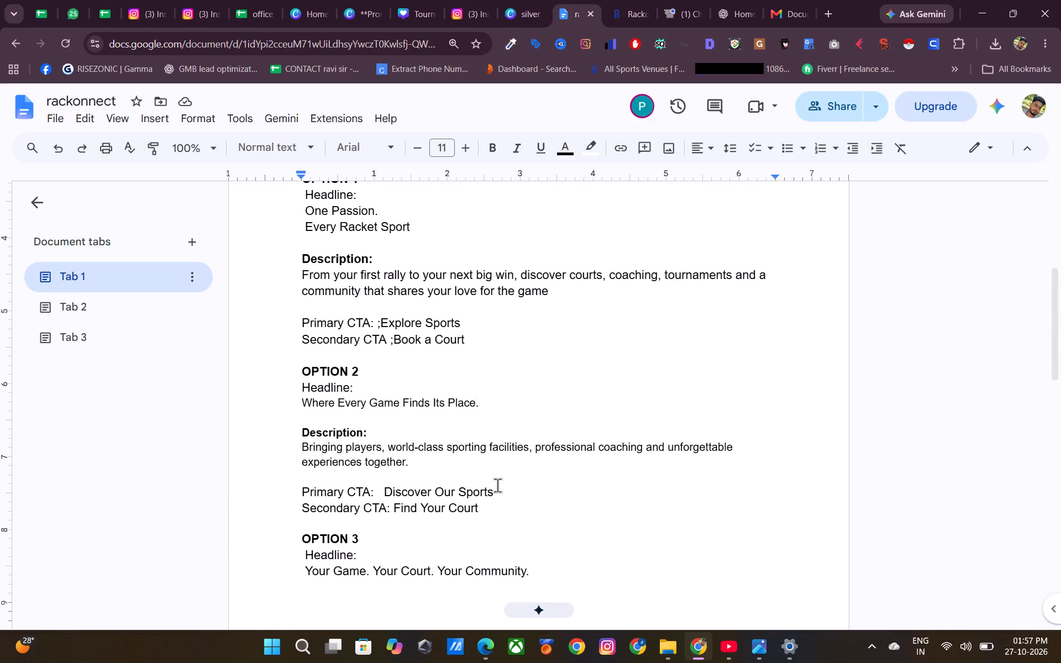
scroll(497, 485, "up", 3)
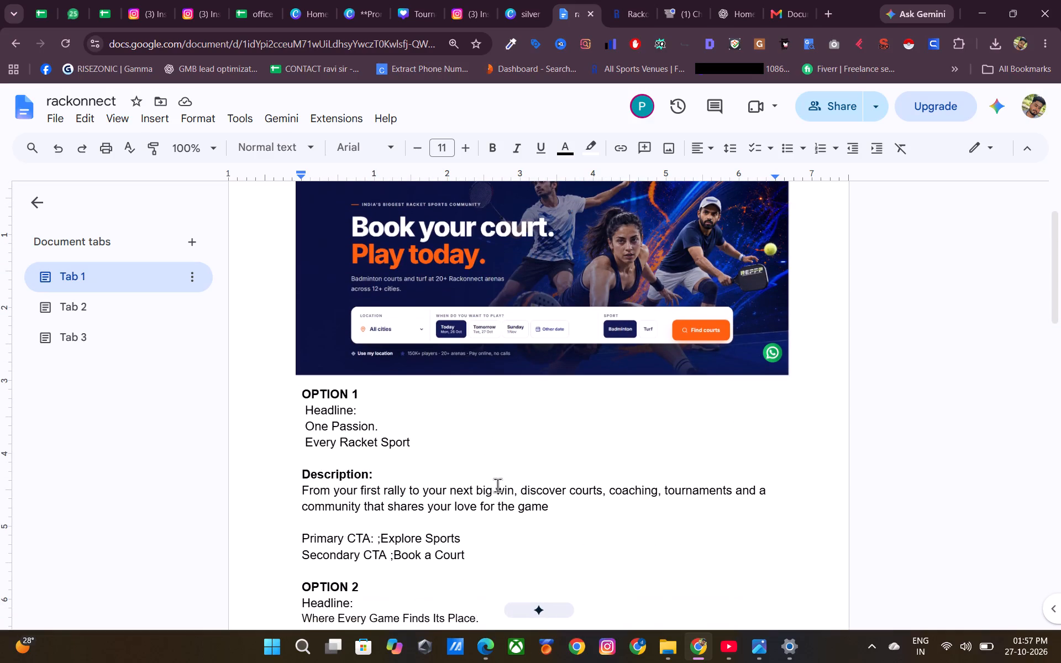
scroll(497, 485, "up", 1)
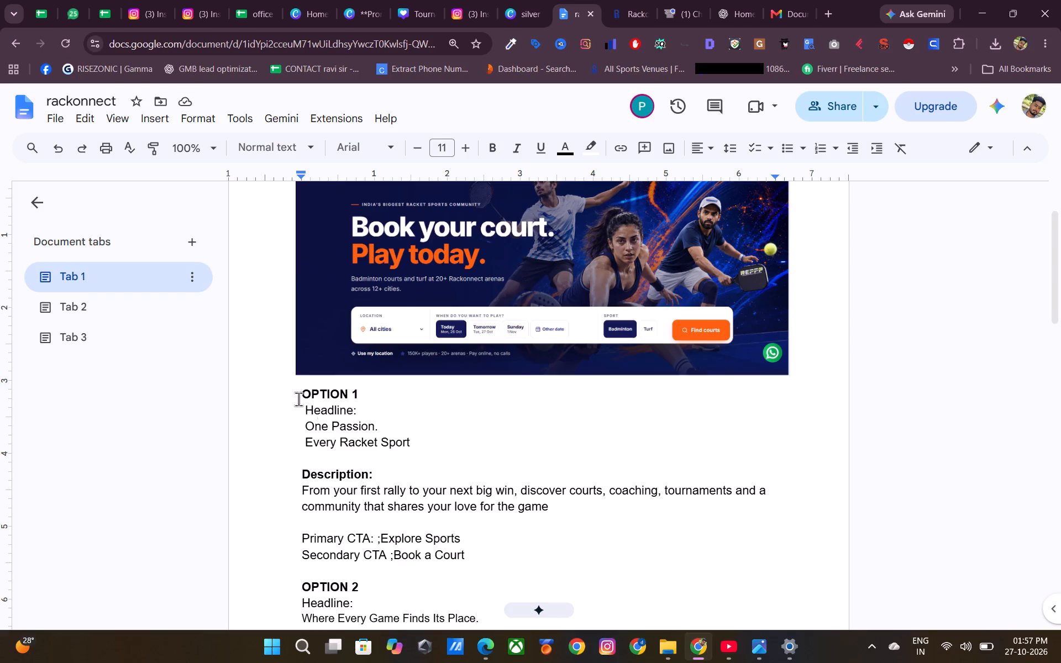
left_click_drag(299, 390, 392, 435)
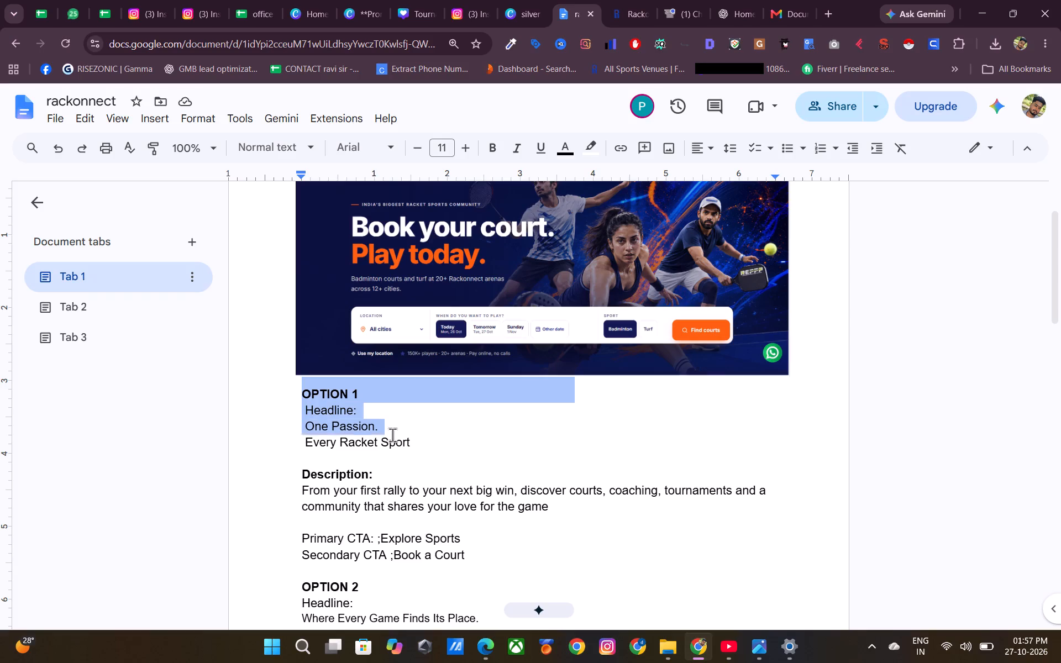
left_click_drag(392, 435, 413, 440)
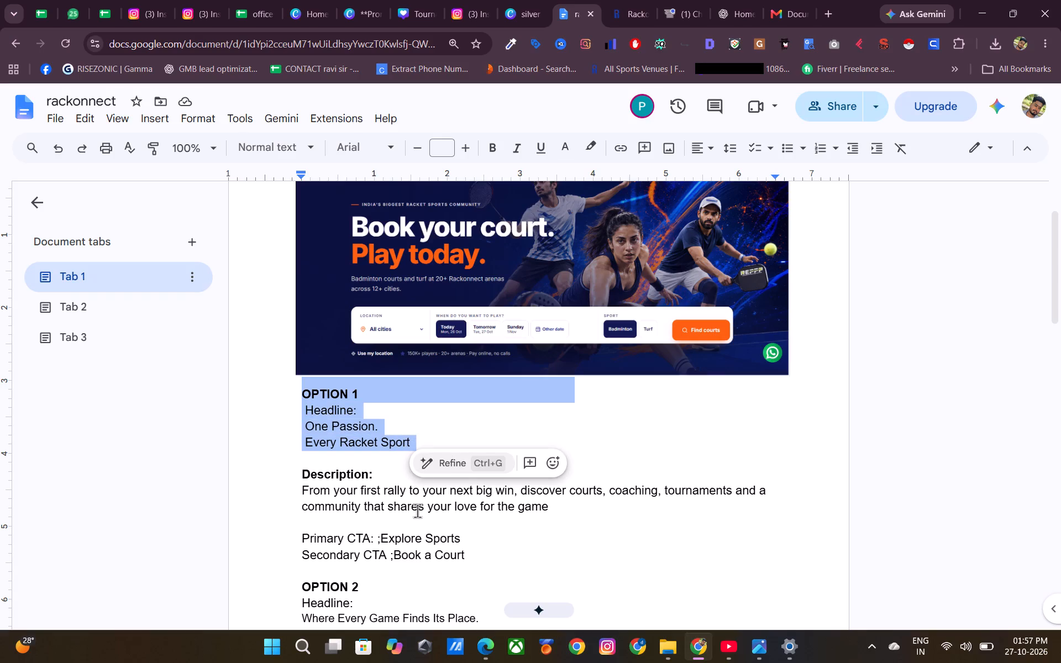
left_click(417, 511)
Reread Tab 1 from the hero mockup through the headlines, descriptions and CTAs of Options 1, 2 and 3.
scroll(501, 530, "down", 3)
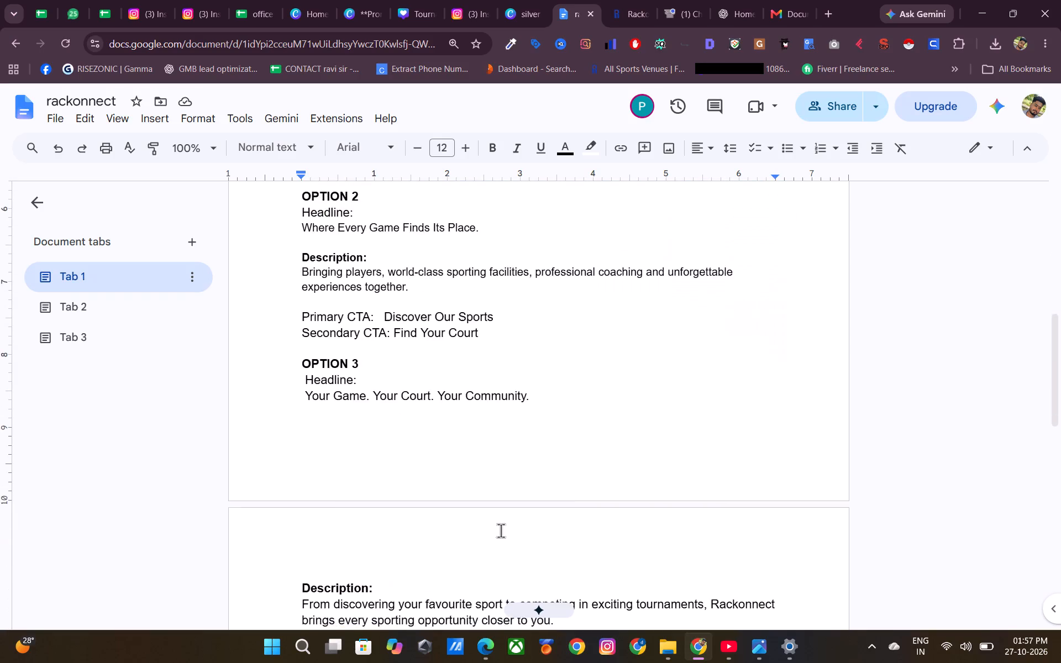
scroll(501, 530, "down", 3)
scroll(501, 530, "up", 6)
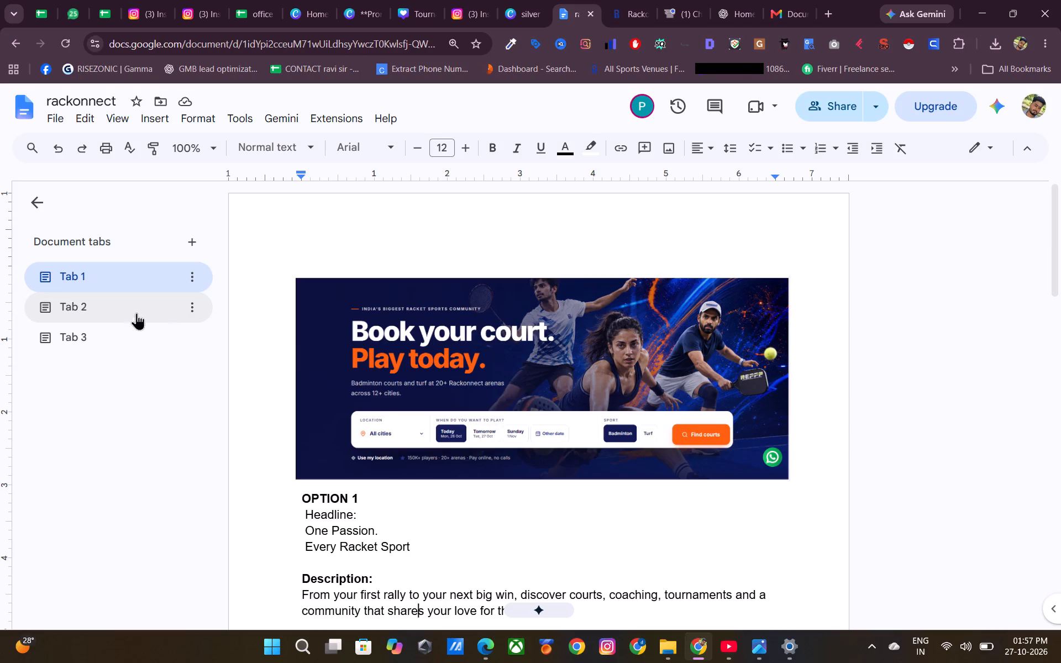
scroll(390, 430, "down", 5)
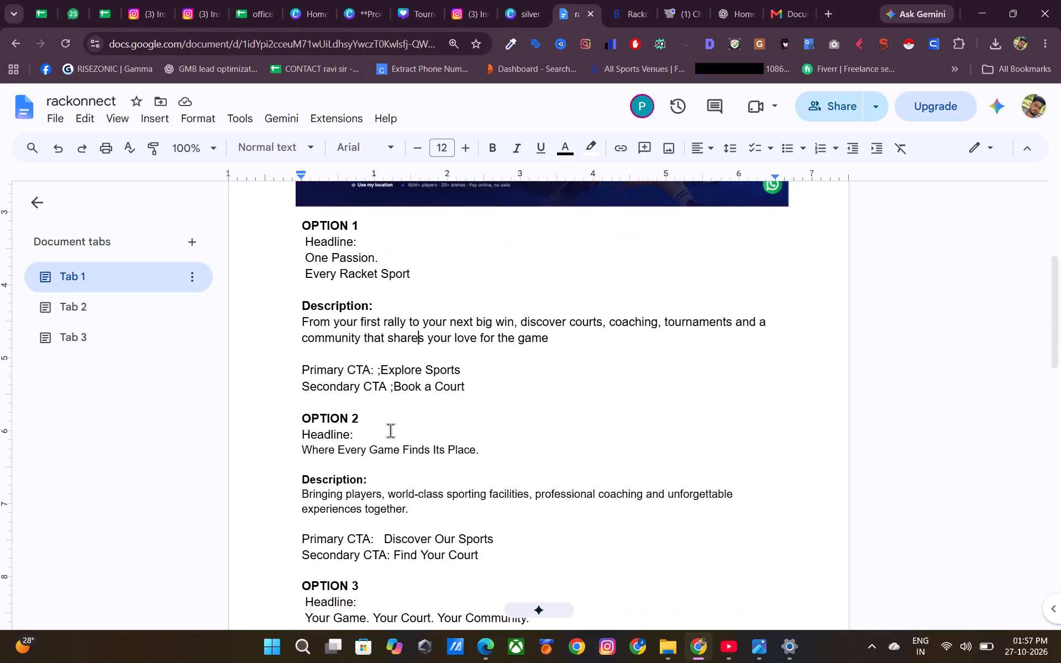
scroll(390, 430, "down", 2)
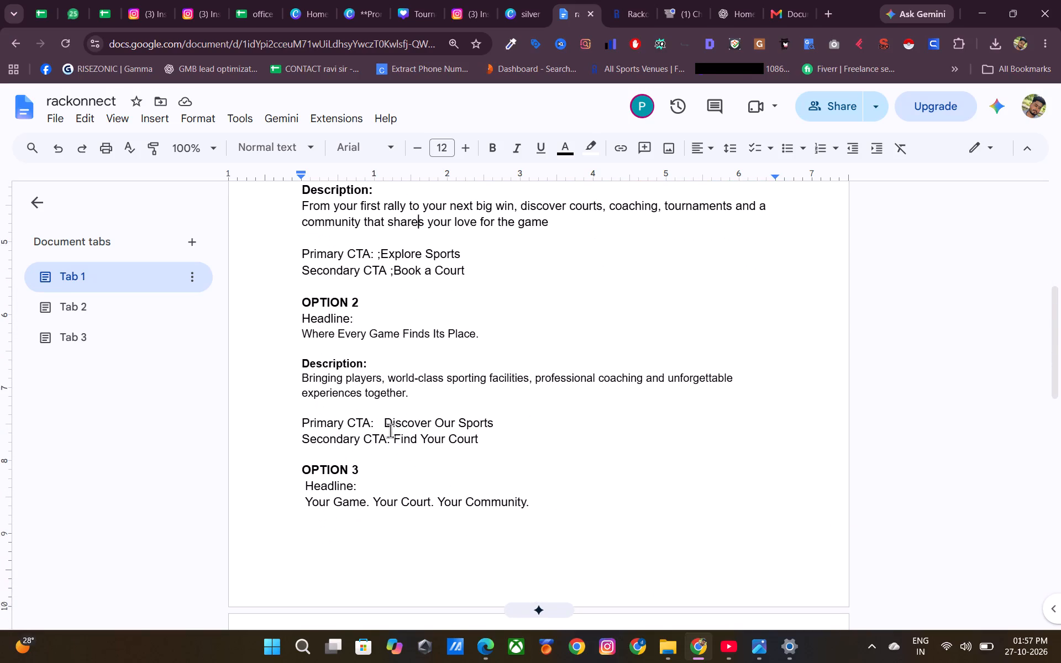
scroll(390, 430, "down", 3)
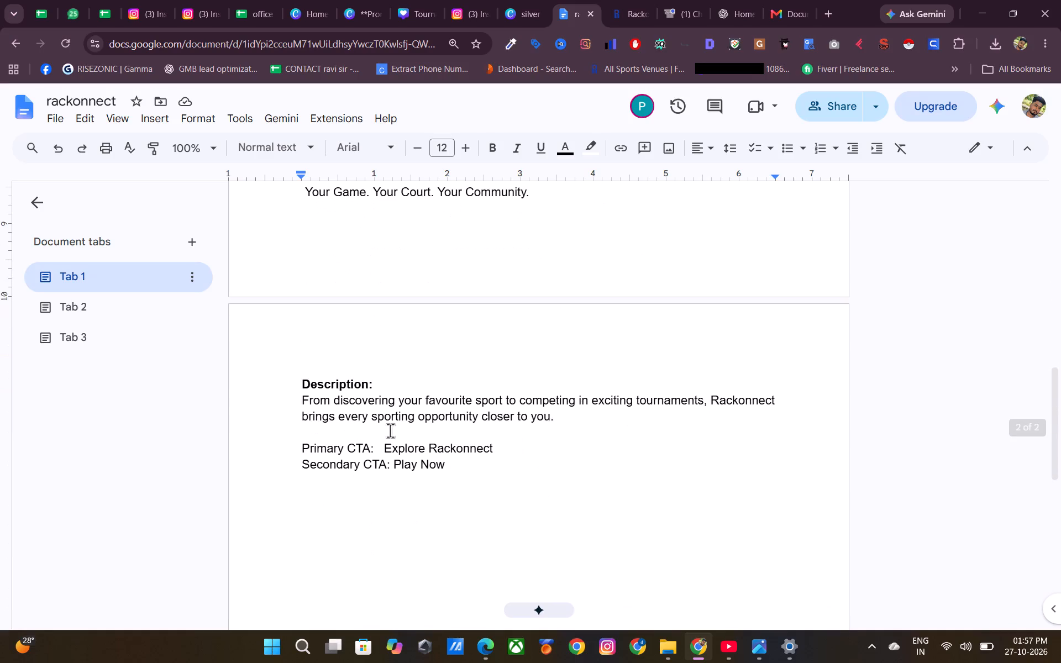
scroll(390, 430, "down", 2)
Insert a leading space before the "OPTION 1" heading below the hero mockup in Tab 1.
scroll(390, 430, "up", 1)
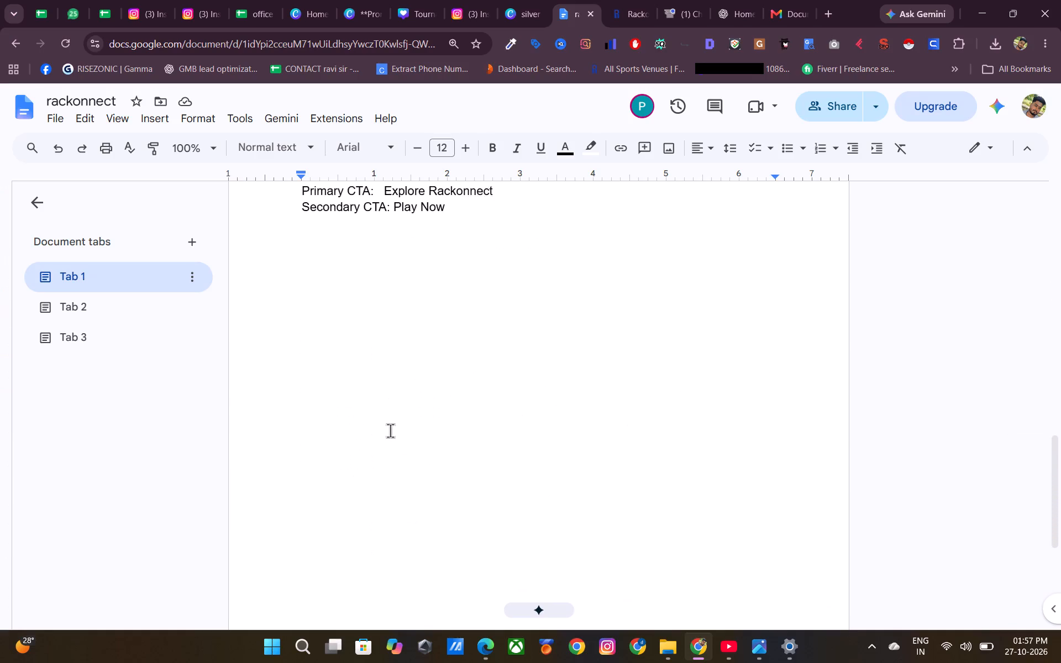
scroll(390, 430, "up", 5)
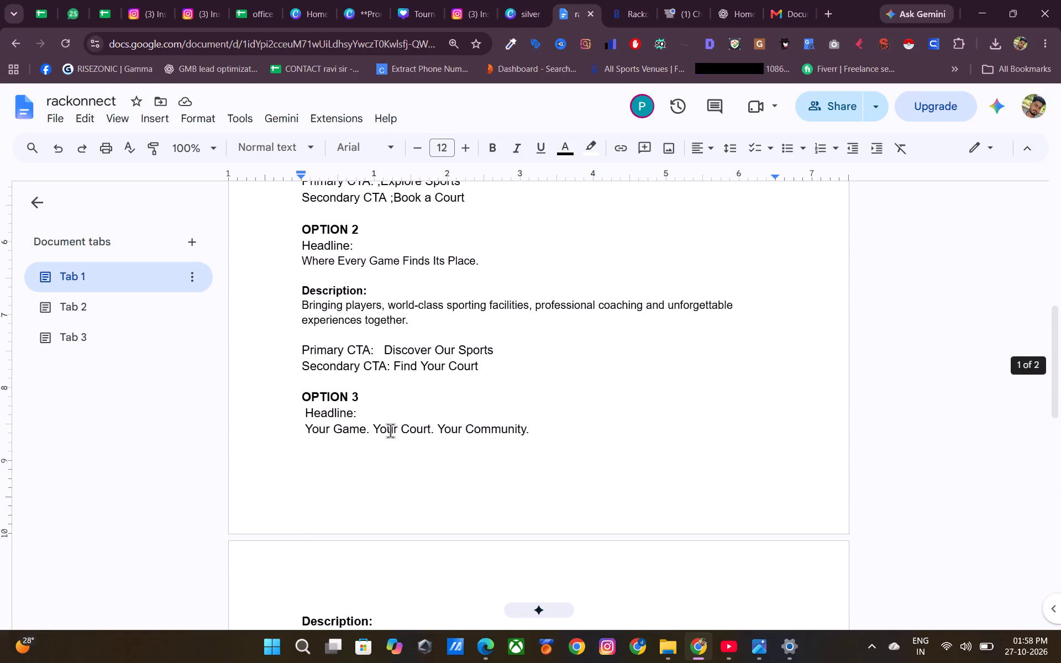
scroll(390, 430, "up", 3)
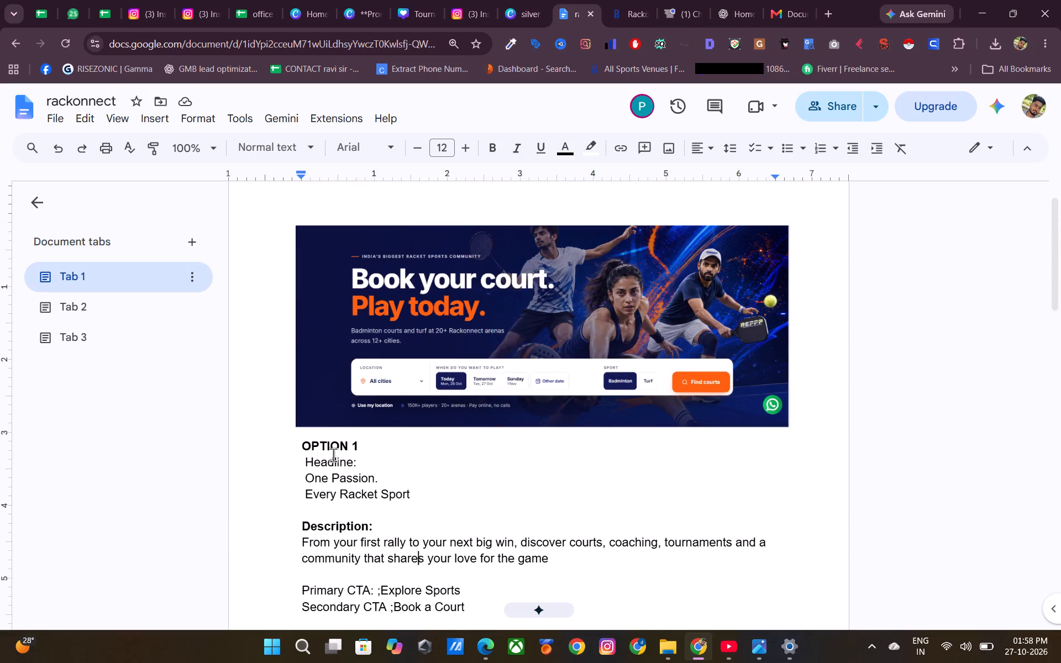
left_click(305, 446)
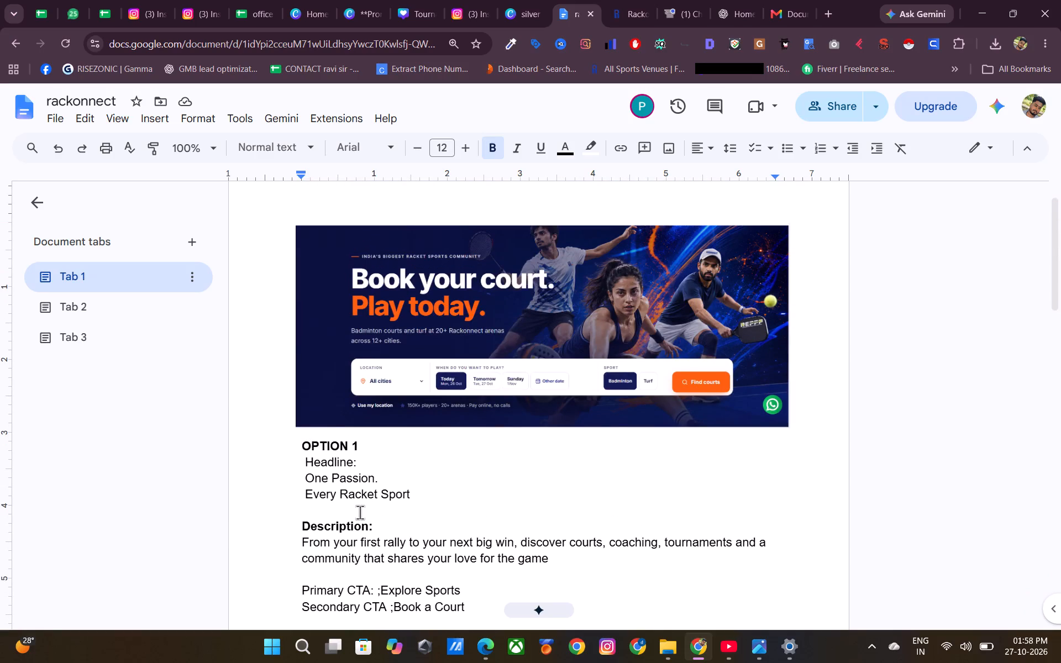
key("space")
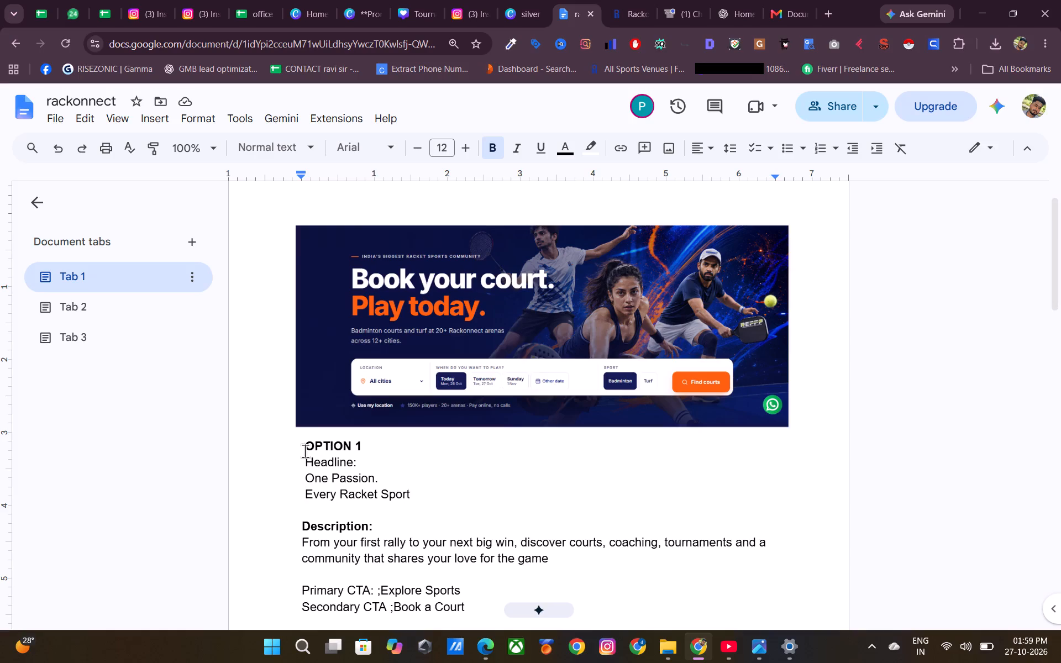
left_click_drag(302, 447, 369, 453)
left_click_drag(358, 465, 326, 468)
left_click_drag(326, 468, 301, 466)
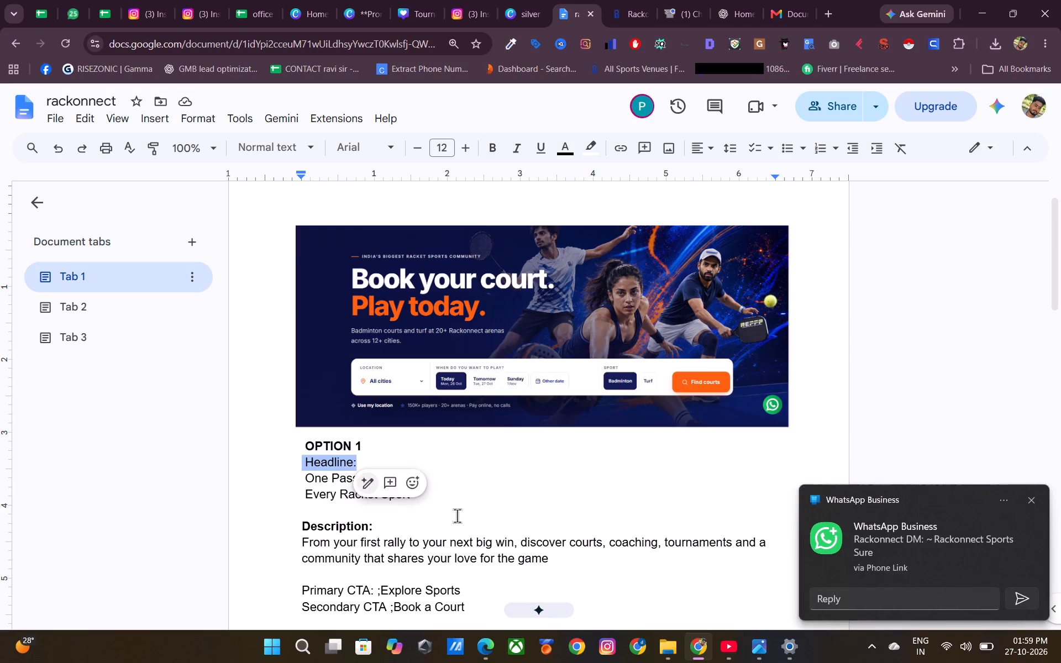
Dismiss the WhatsApp Business notification and clear the selection of Option 1's "Headline:" label.
left_click(1030, 502)
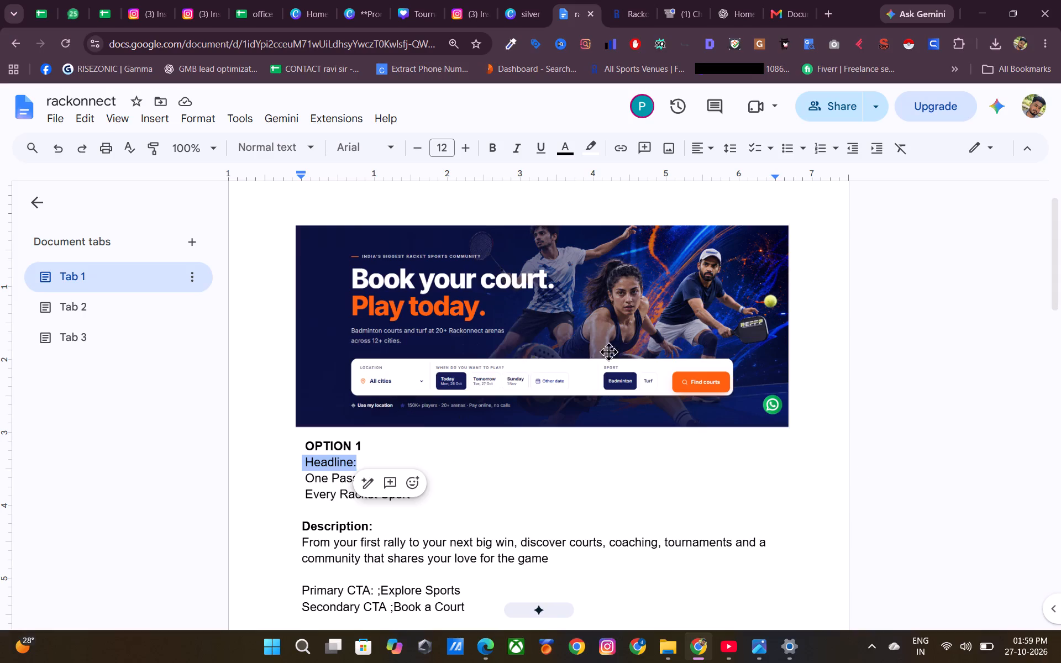
left_click(879, 352)
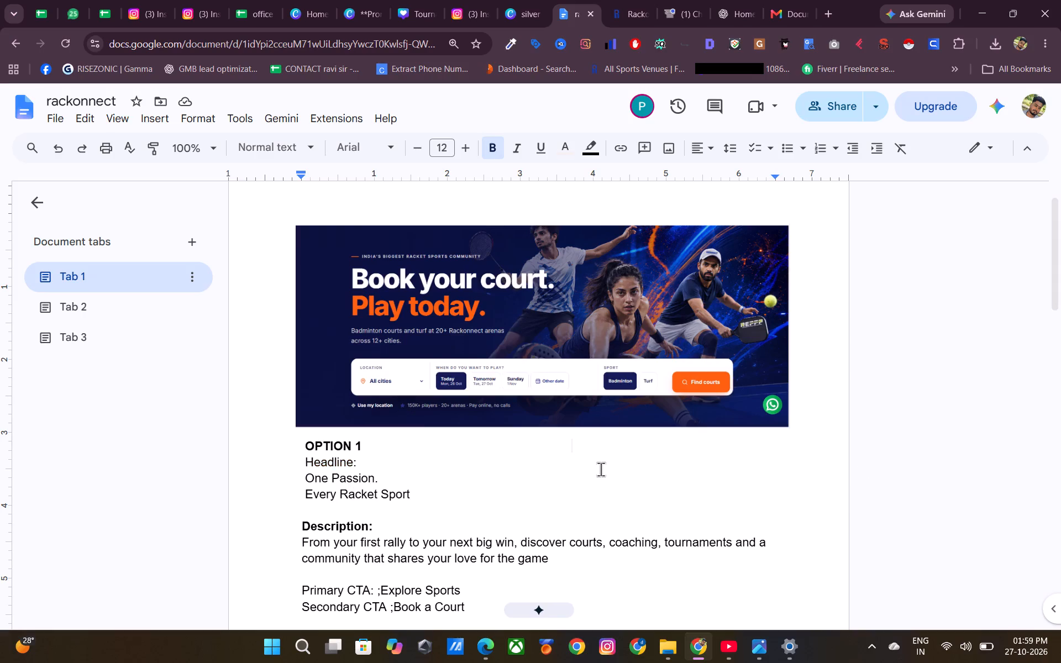
Check Option 3's description and its primary and secondary CTA lines on Tab 1's second page, and dismiss the LinkedIn notification.
scroll(601, 470, "down", 2)
scroll(454, 492, "down", 1)
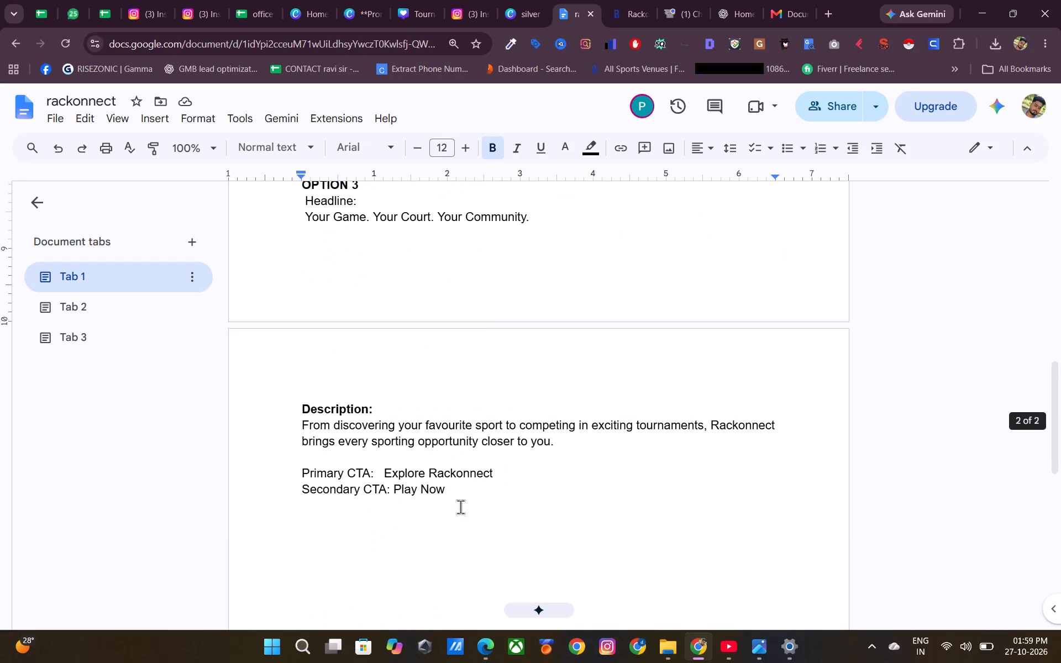
left_click(460, 492)
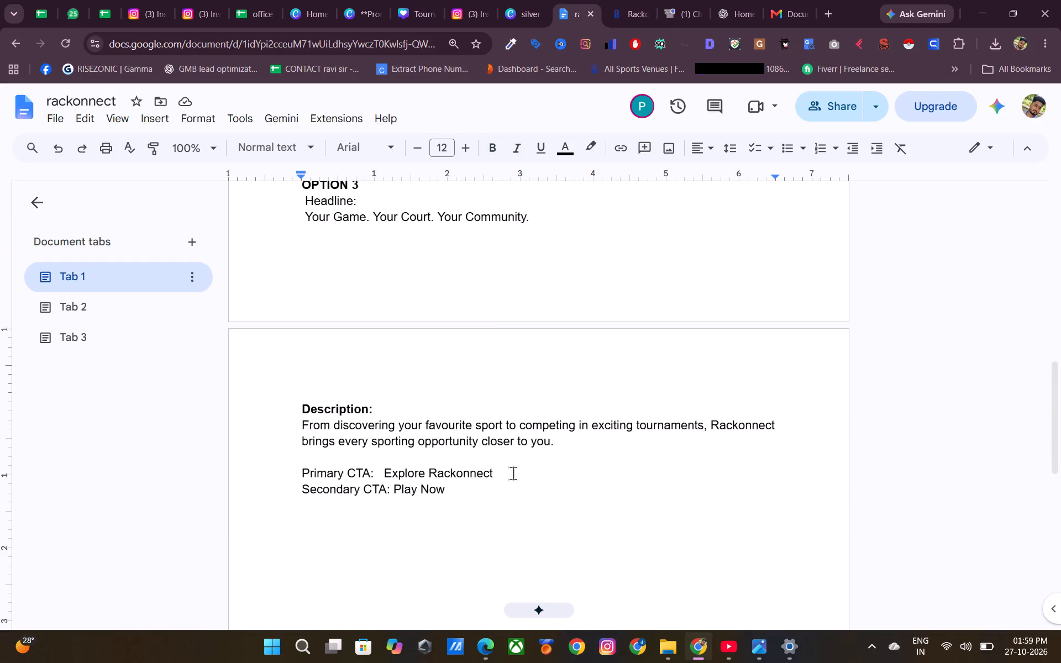
left_click(513, 473)
left_click(566, 440)
left_click(778, 428)
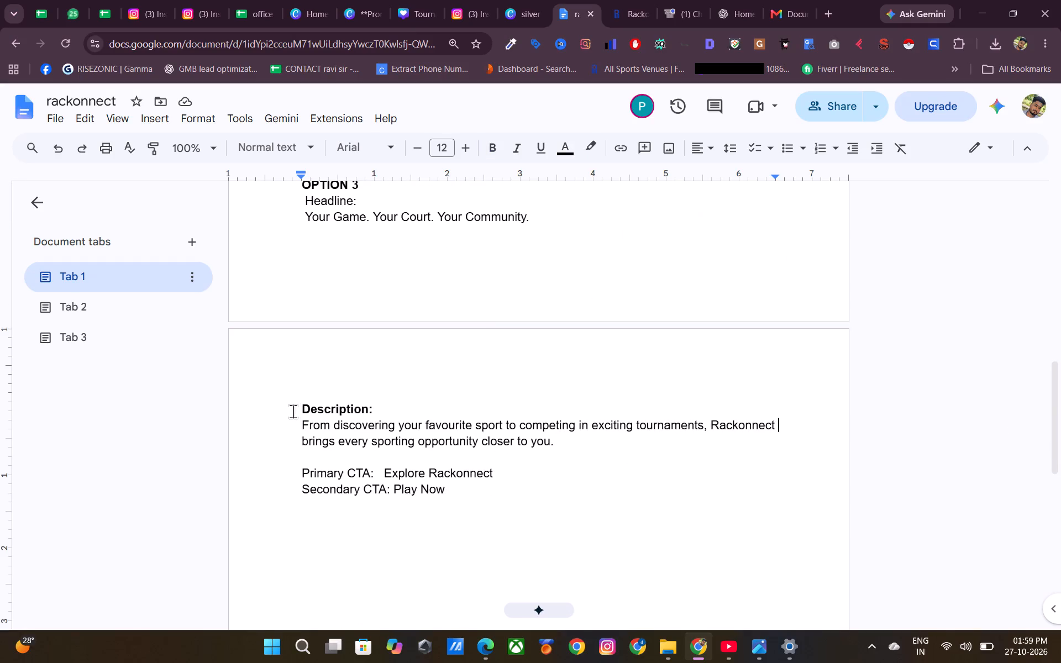
left_click(293, 411)
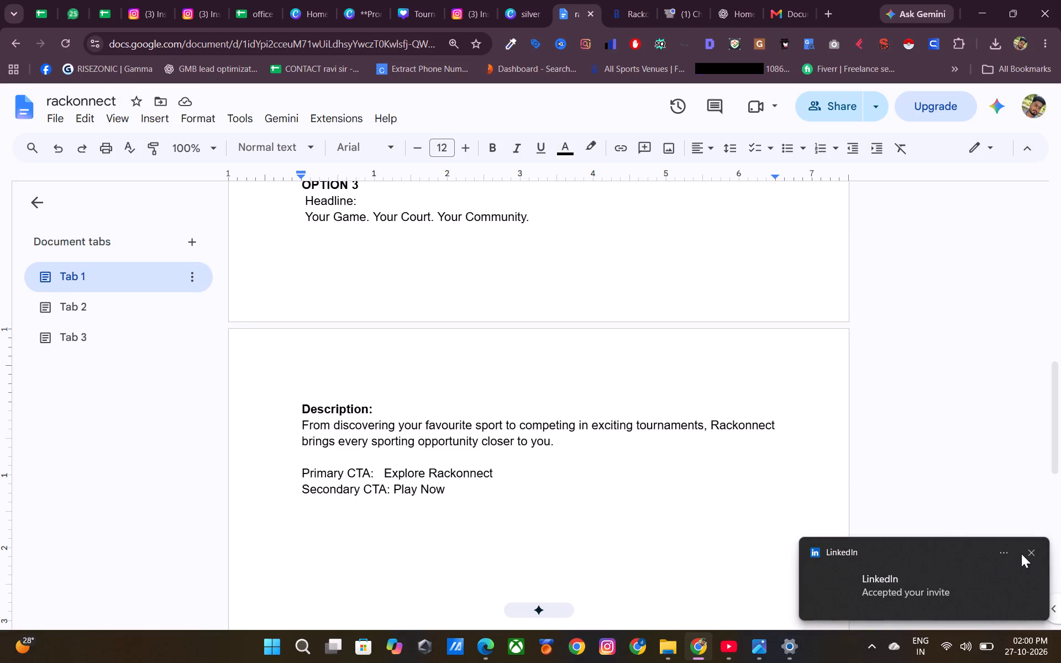
left_click(1034, 554)
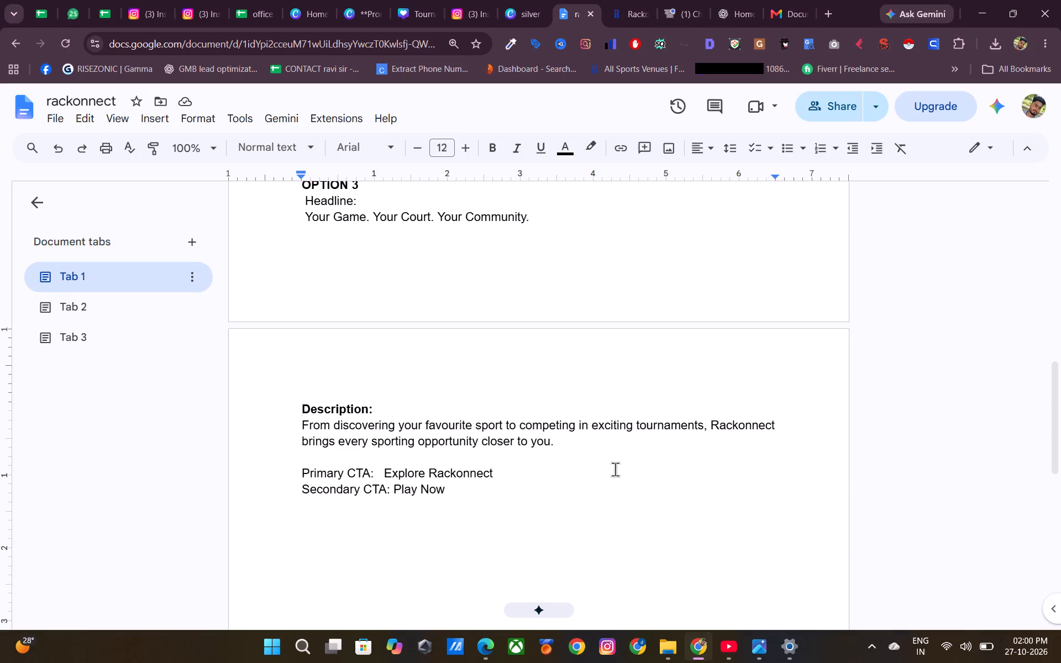
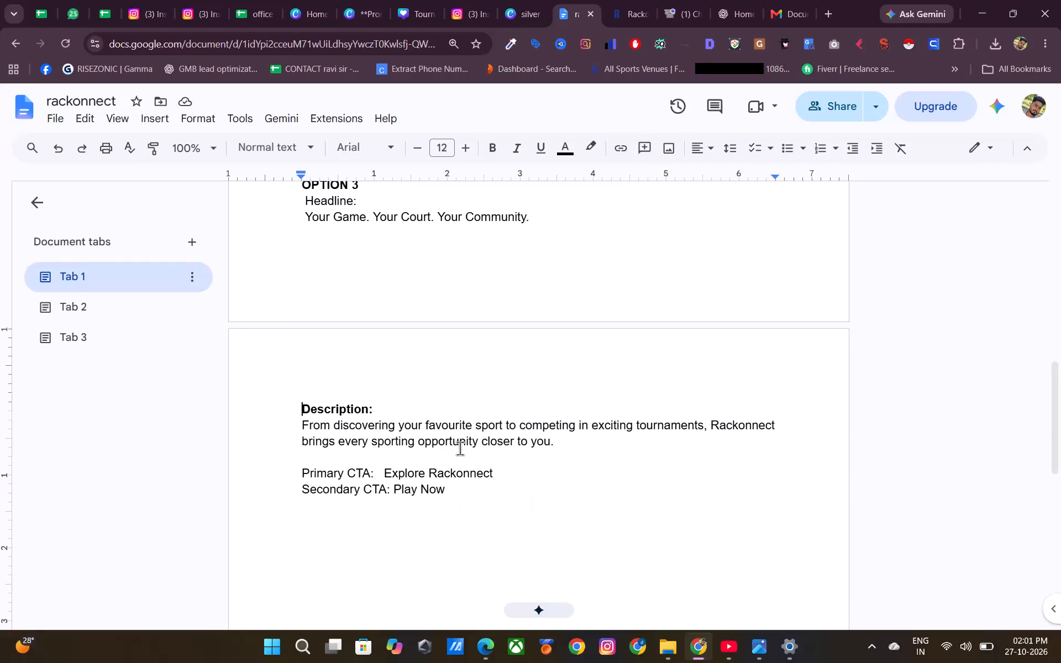
Recheck Option 3's description and CTA lines in Tab 1, and skim the wording of Options 1 and 2 below the hero mockup.
left_click(455, 507)
left_click(534, 474)
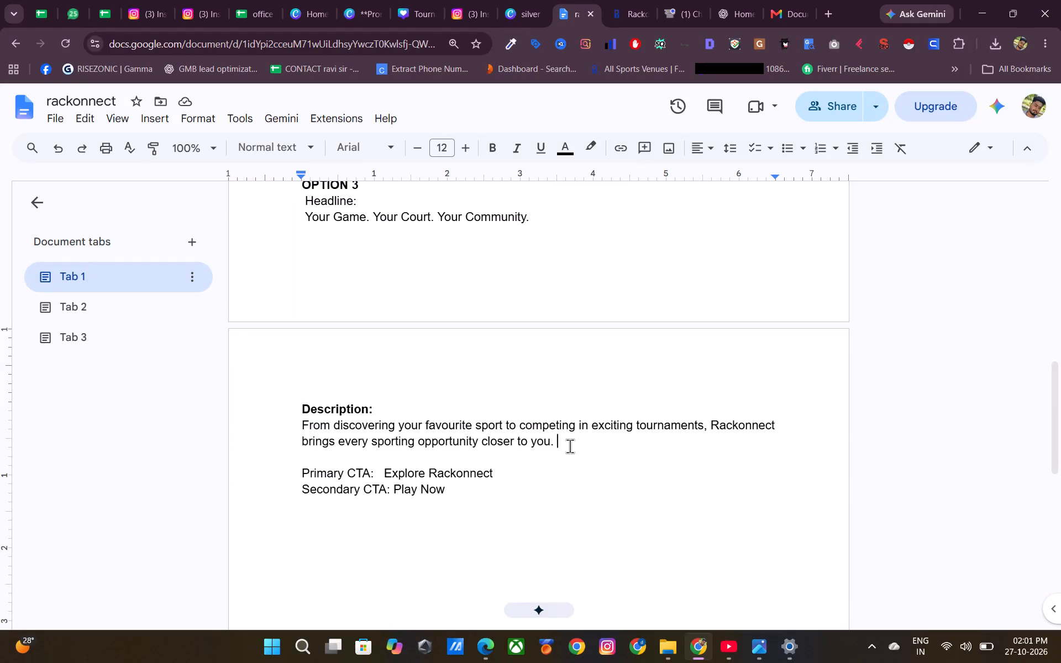
left_click(570, 446)
left_click(401, 411)
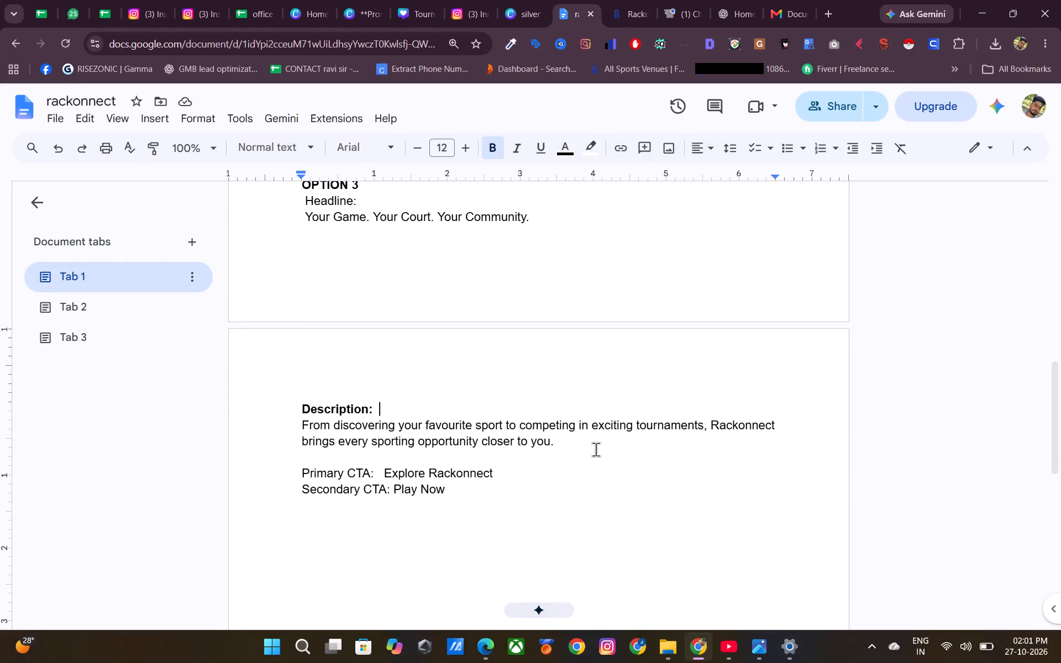
left_click(596, 449)
left_click(524, 478)
left_click(478, 504)
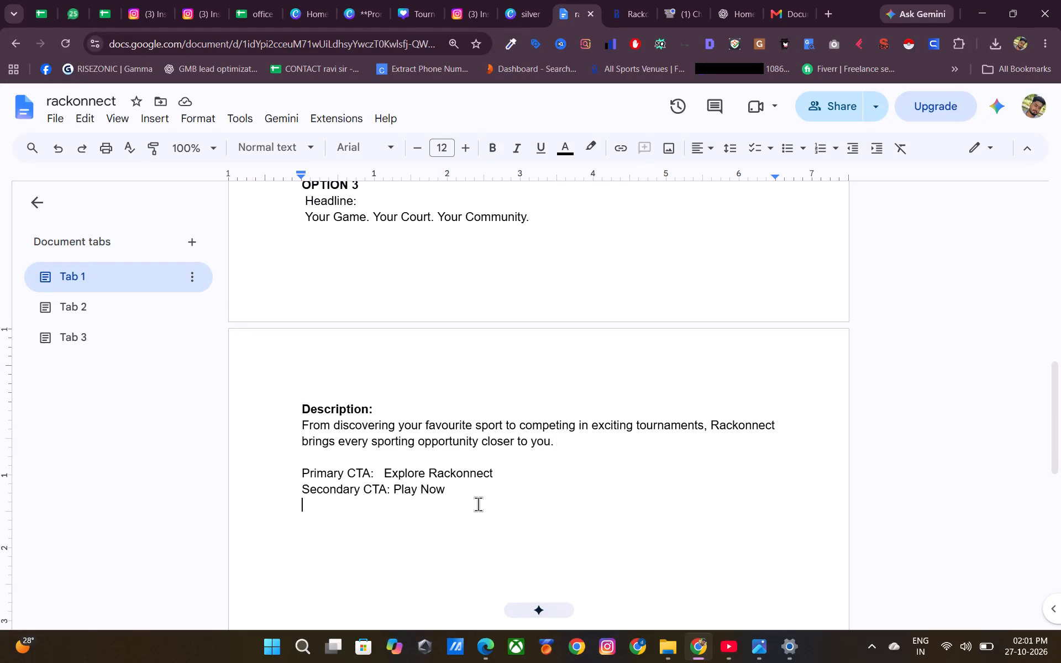
left_click(474, 483)
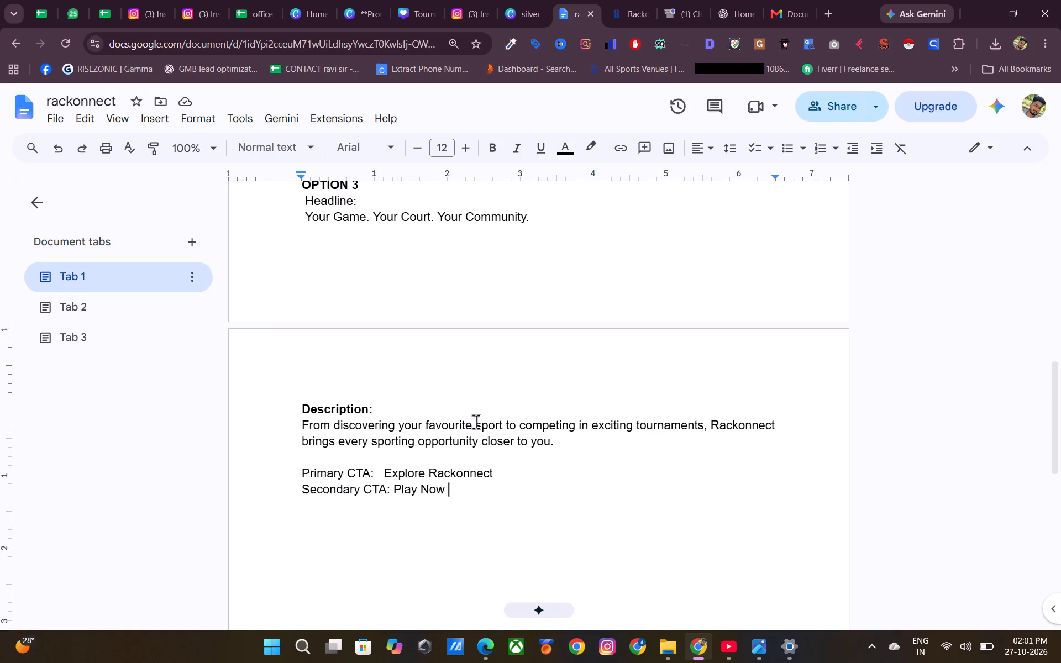
scroll(427, 423, "up", 4)
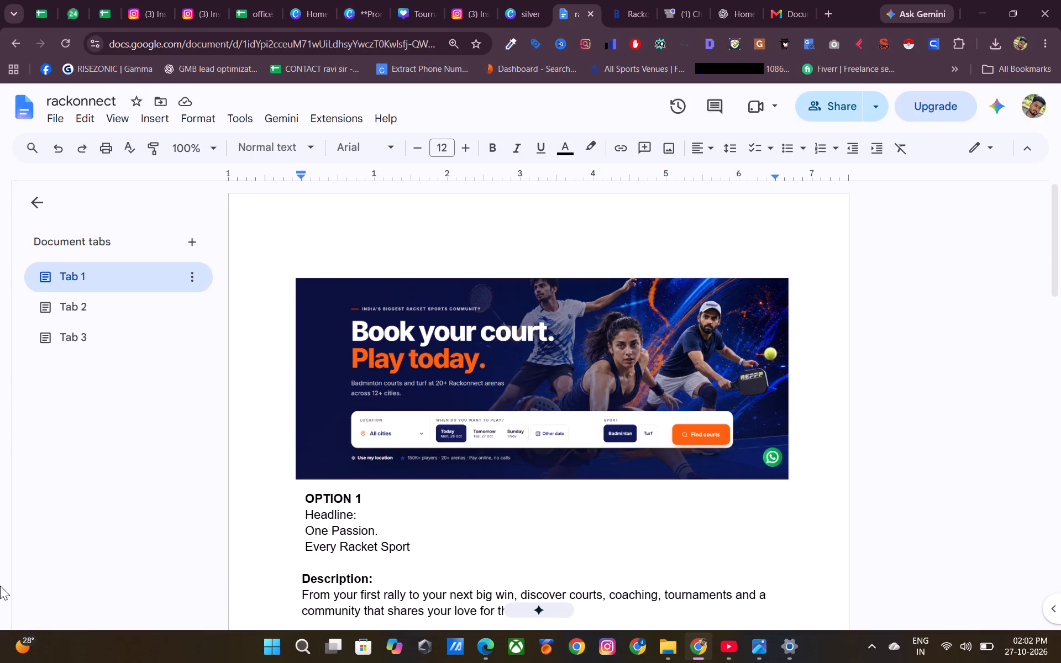
left_click(423, 502)
scroll(772, 450, "down", 1)
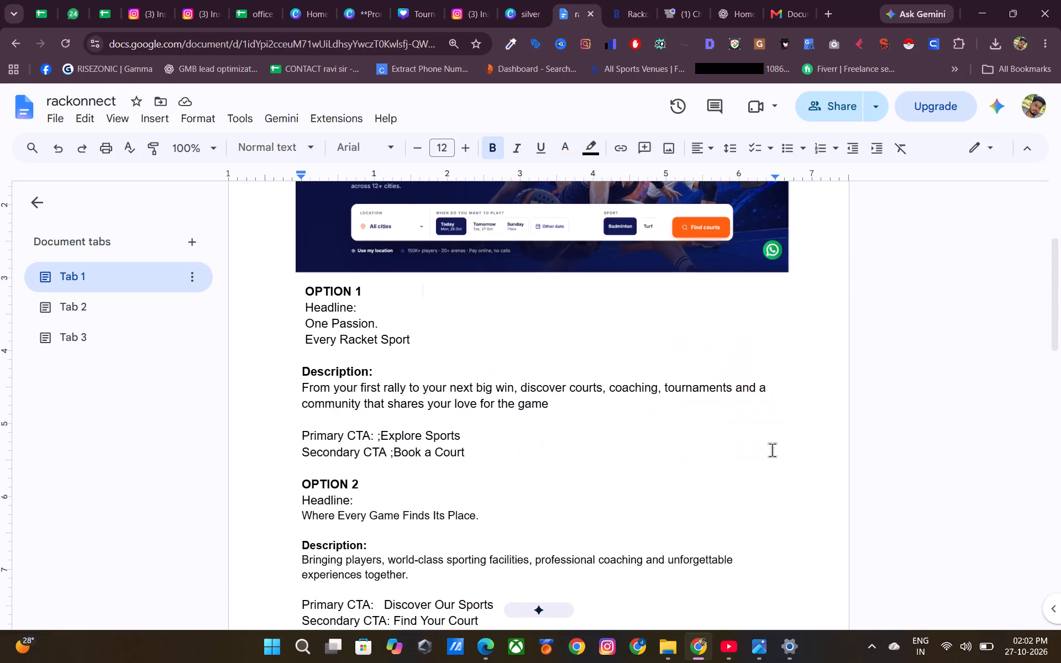
scroll(430, 459, "down", 1)
Switch to Tab 2 and review Options 1 to 3 for the "Courts near you" mockup, including their headings, location buttons and card buttons.
left_click(111, 311)
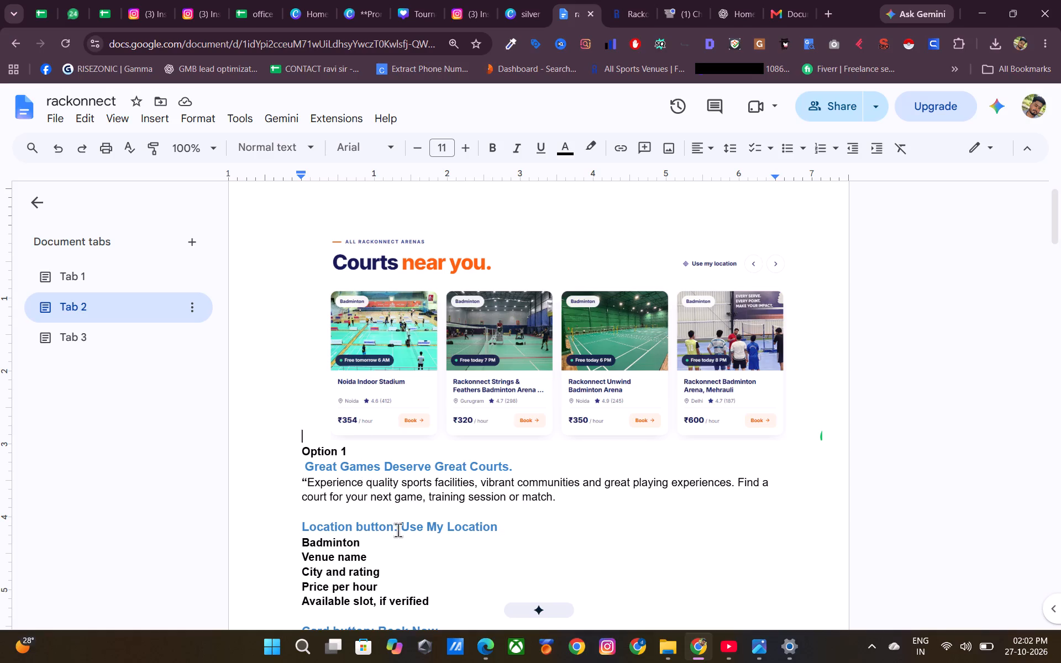
scroll(398, 530, "down", 2)
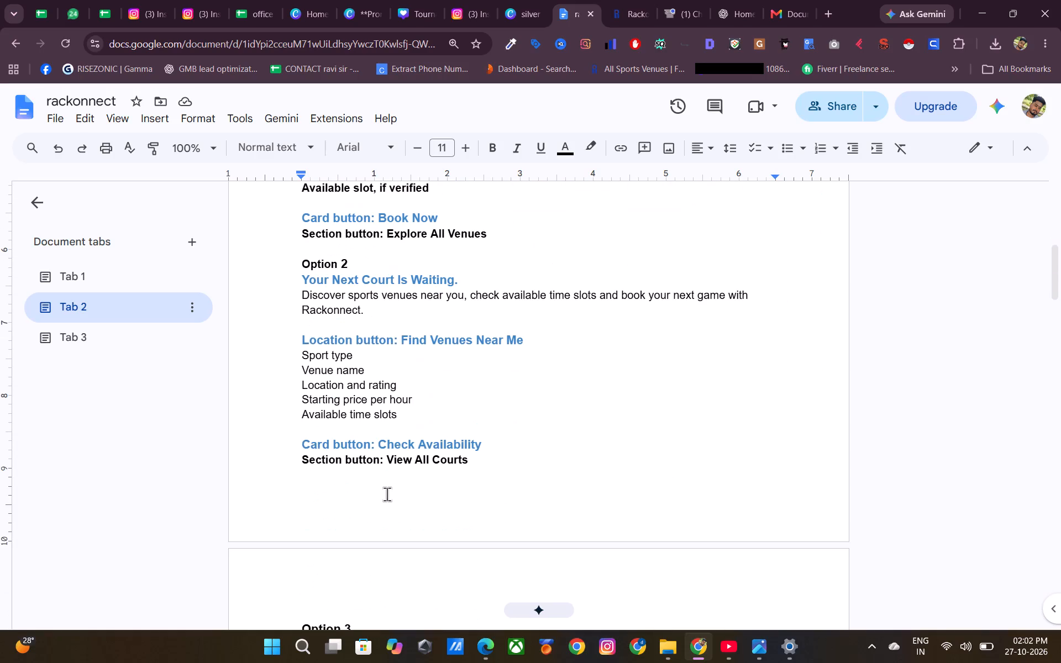
scroll(387, 492, "down", 2)
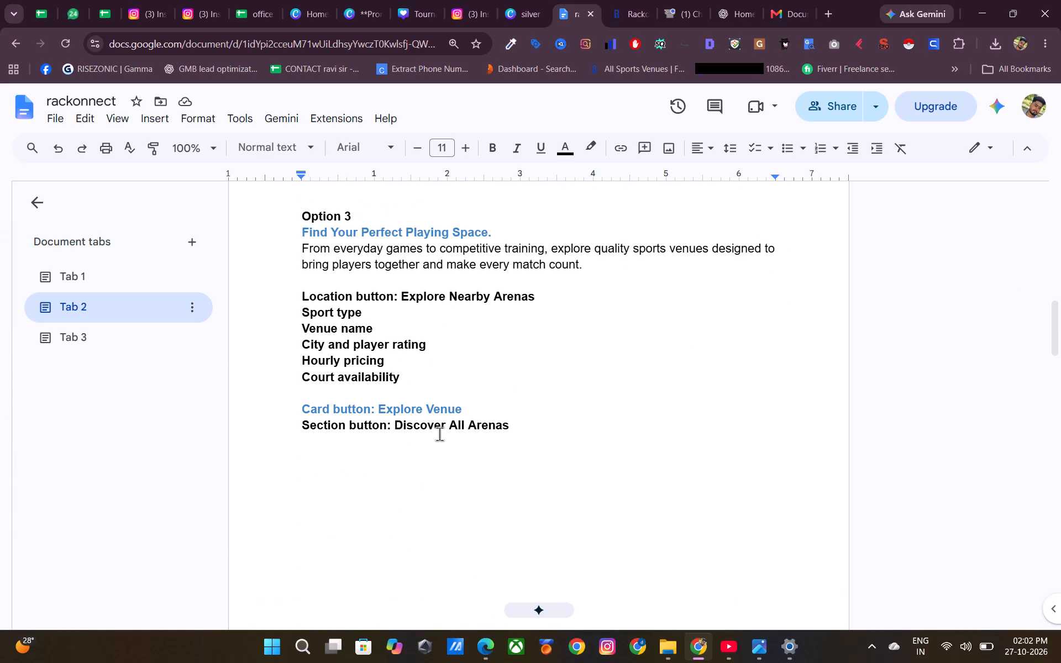
scroll(428, 437, "up", 2)
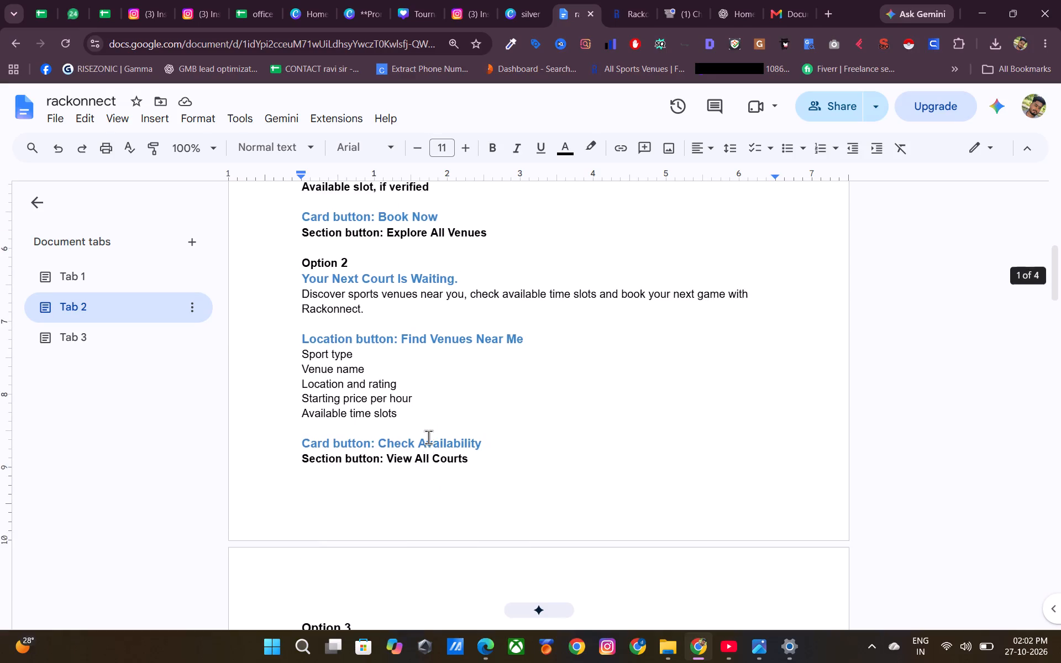
scroll(428, 437, "up", 2)
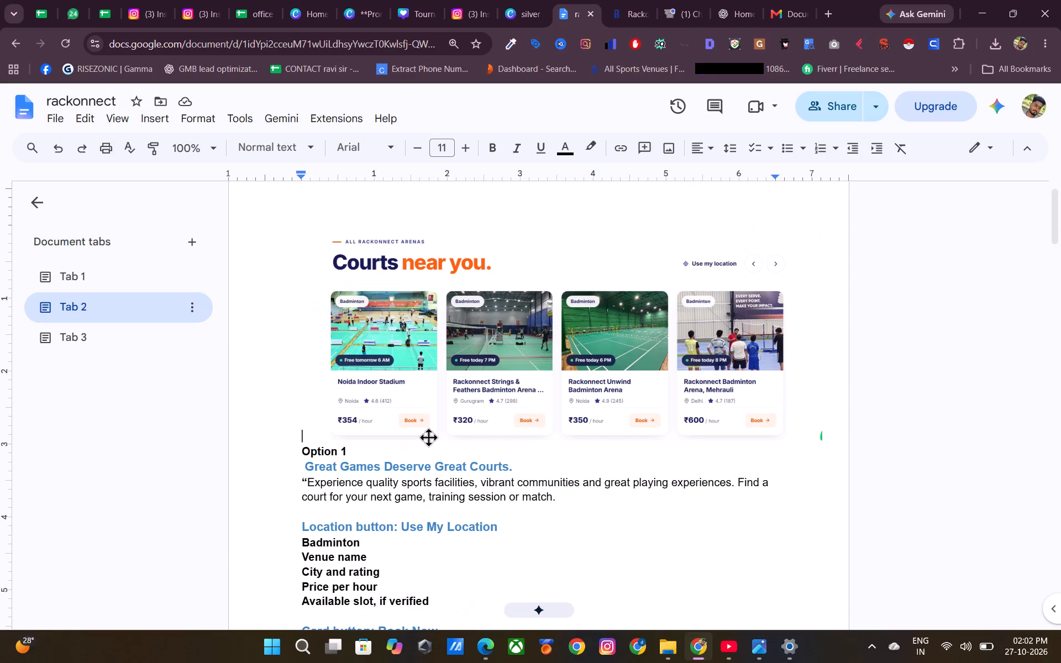
scroll(428, 437, "up", 1)
scroll(428, 437, "down", 1)
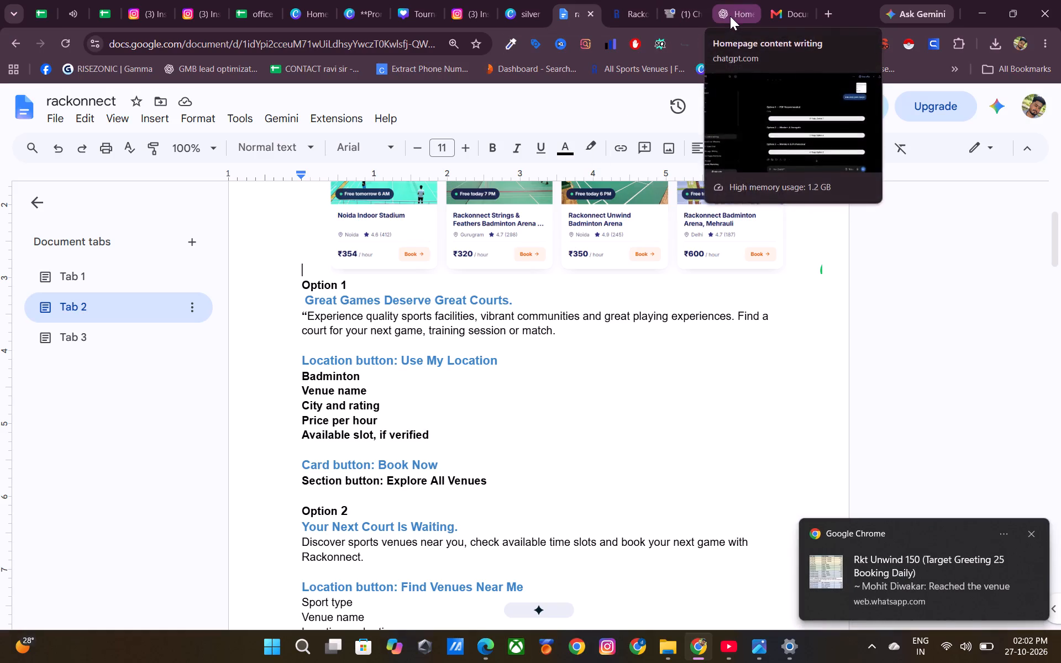
scroll(453, 406, "up", 1)
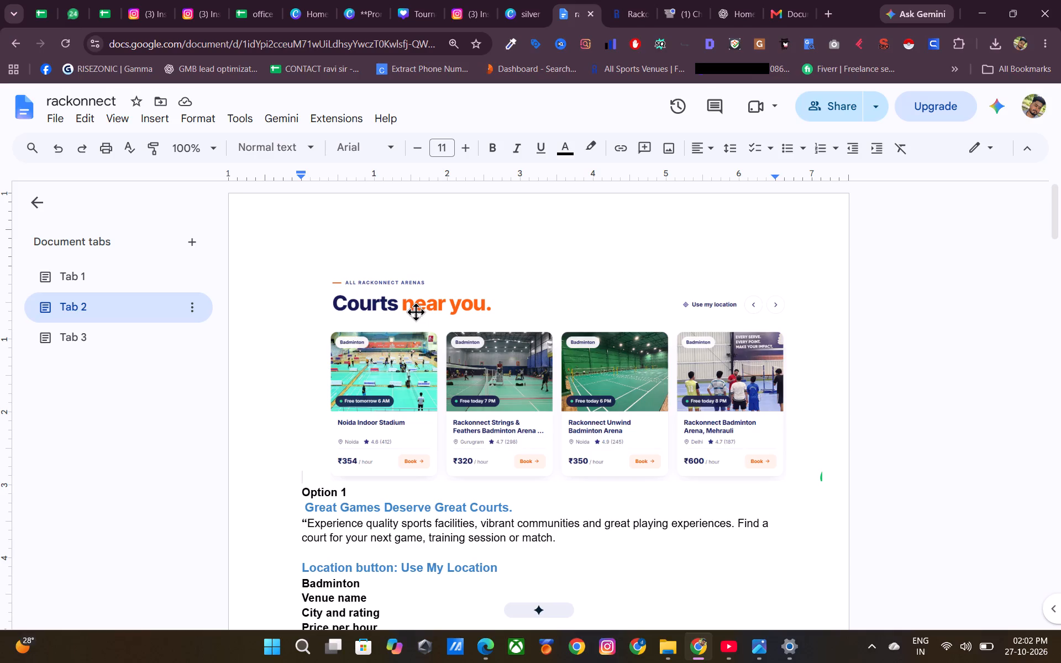
scroll(415, 311, "up", 2)
scroll(547, 258, "up", 2)
Examine the "Four ways to play" mockup in Tab 2 and the Option 1 card texts written beneath it.
scroll(547, 258, "down", 3)
scroll(495, 320, "down", 1)
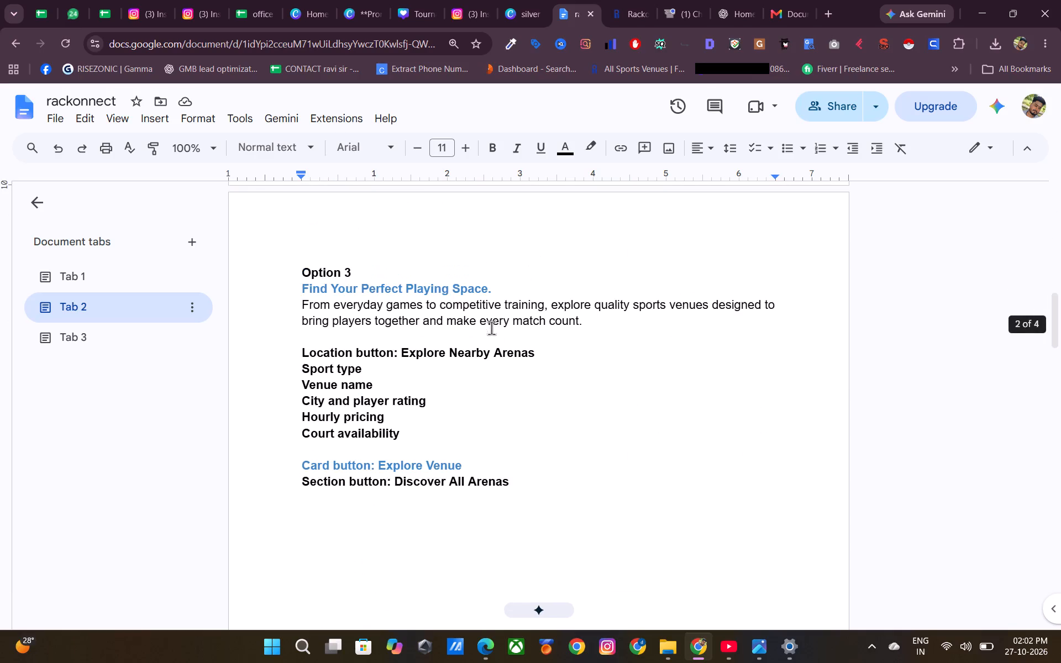
scroll(491, 328, "down", 5)
scroll(491, 329, "up", 2)
scroll(491, 329, "down", 1)
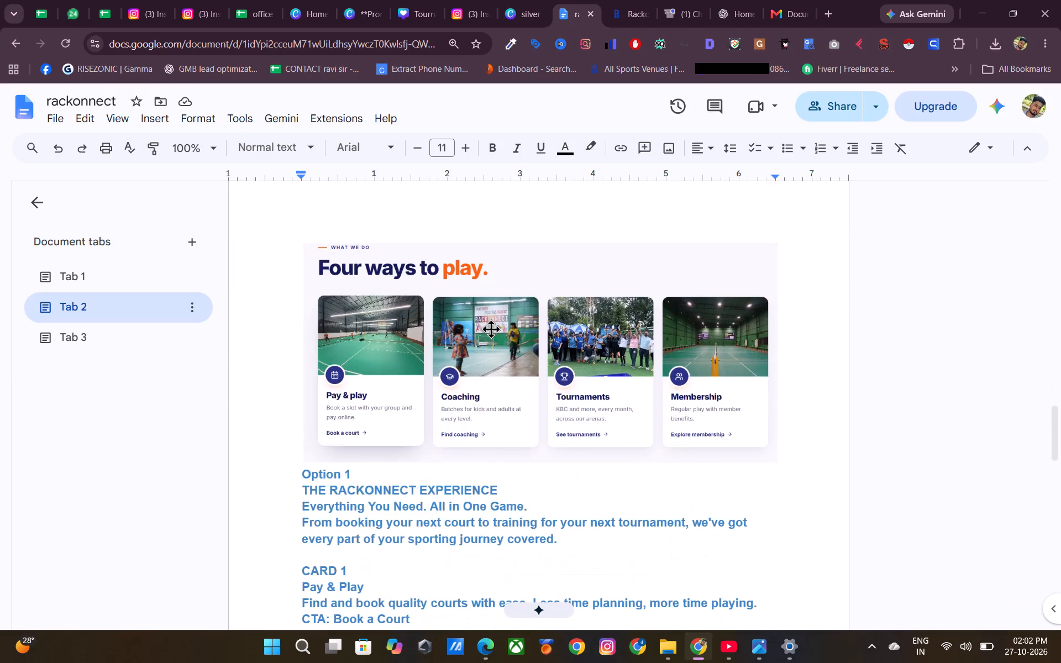
scroll(491, 329, "down", 1)
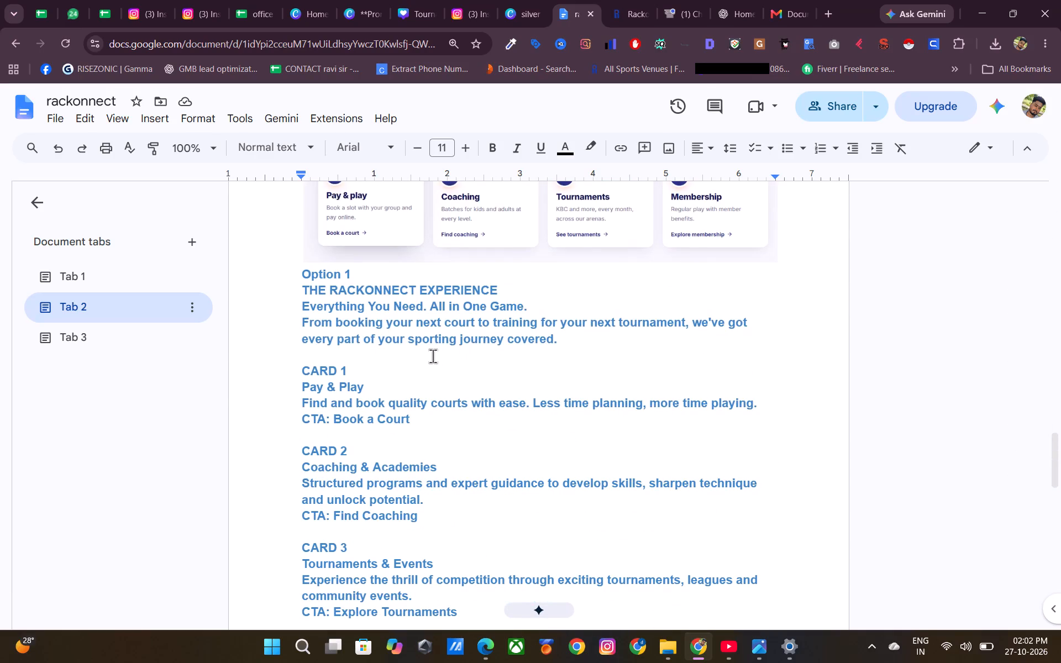
Delete the "CARD 1" label above Pay & Play in Option 1 under the "Four ways to play" mockup, and dismiss the WhatsApp Business notification.
scroll(433, 356, "up", 1)
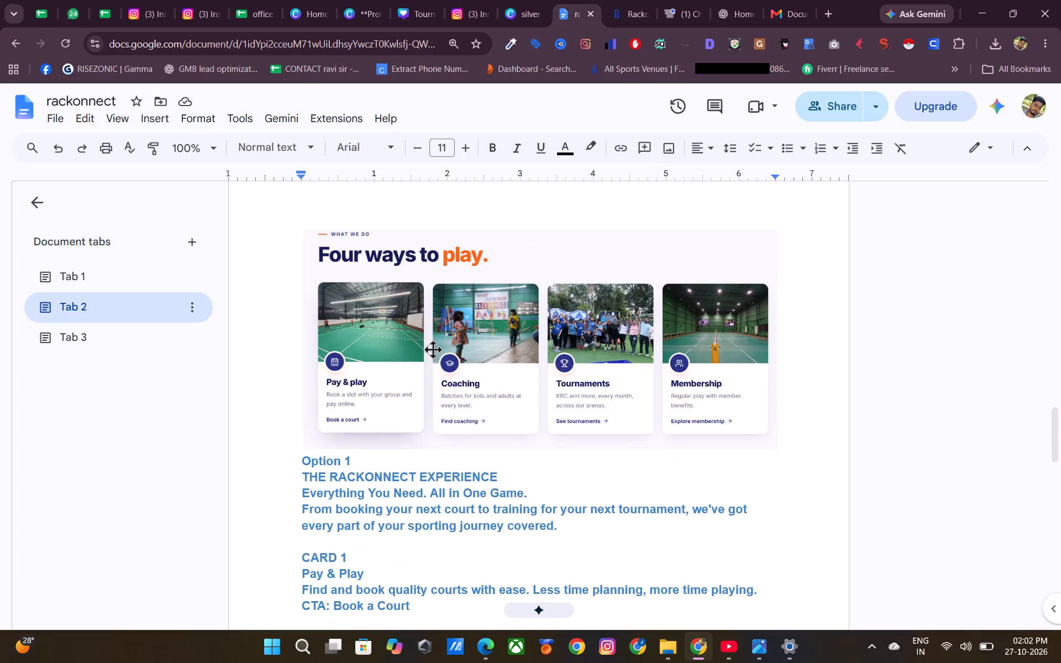
scroll(433, 349, "up", 8)
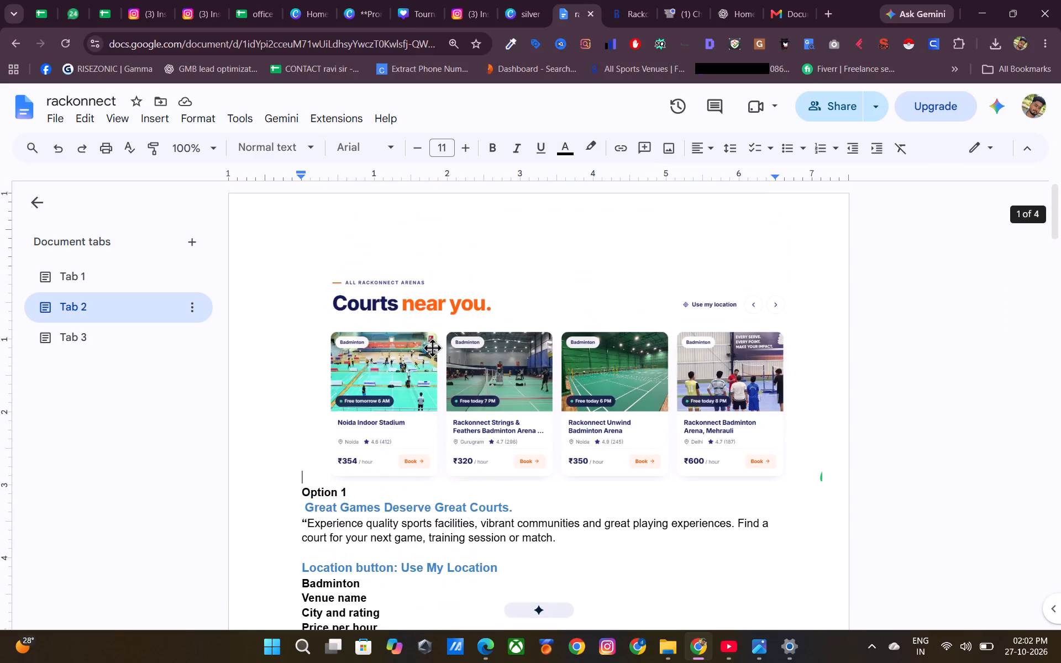
scroll(432, 348, "down", 9)
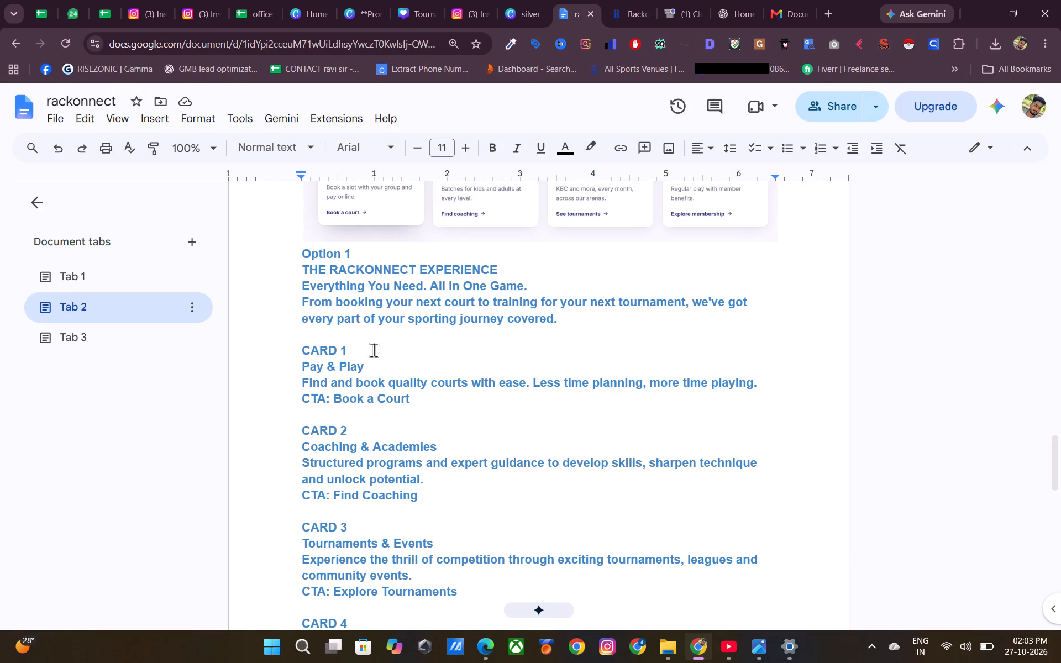
scroll(398, 350, "up", 1)
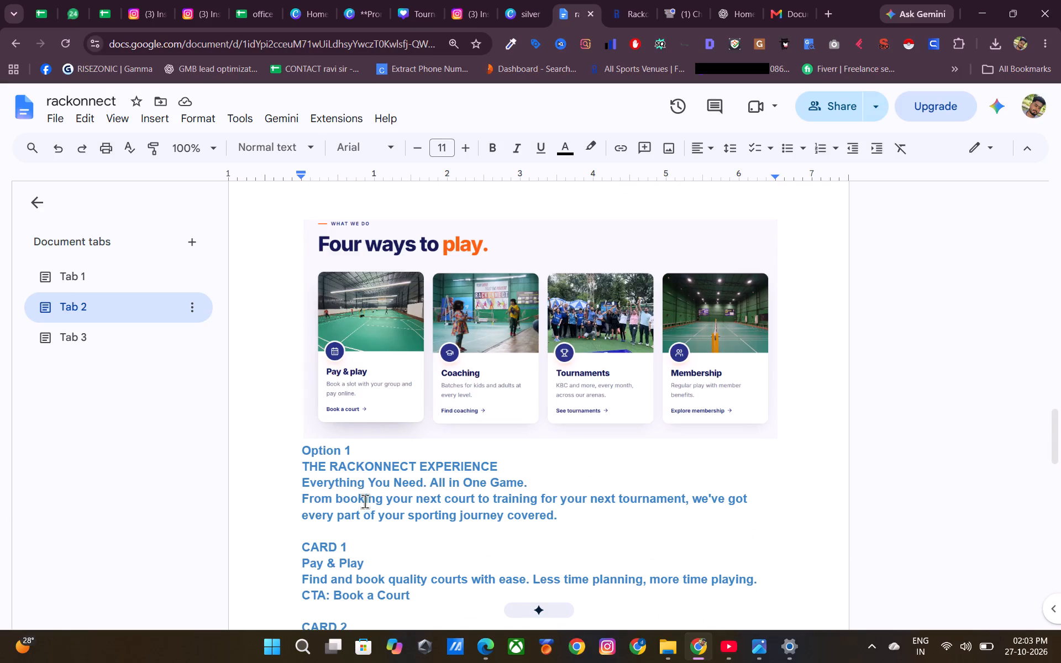
scroll(377, 503, "down", 1)
left_click_drag(350, 351, 312, 351)
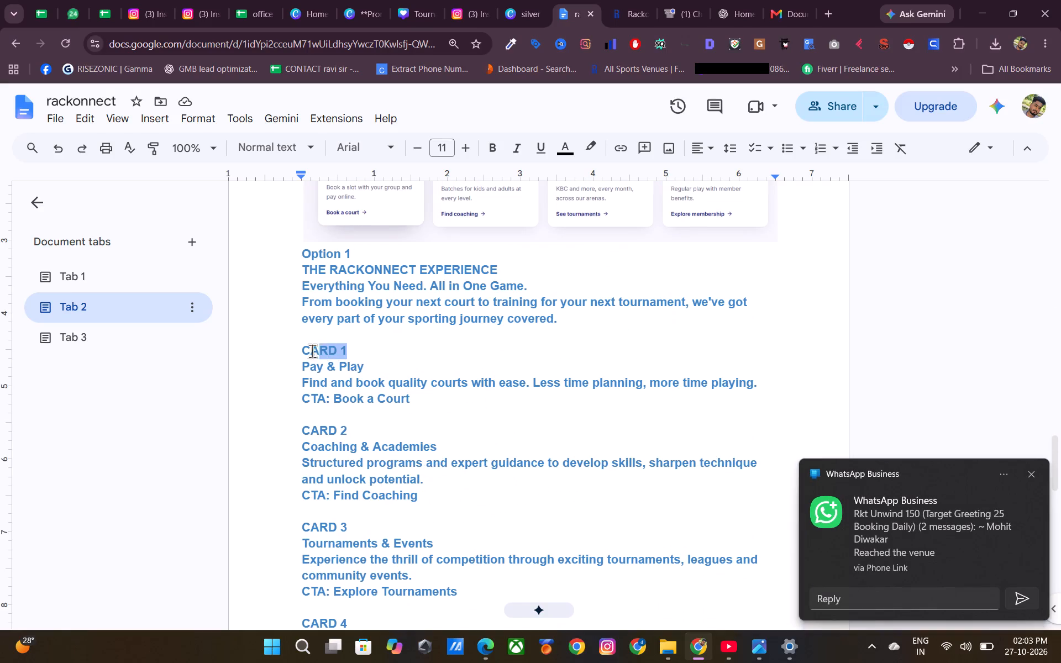
left_click_drag(312, 351, 279, 353)
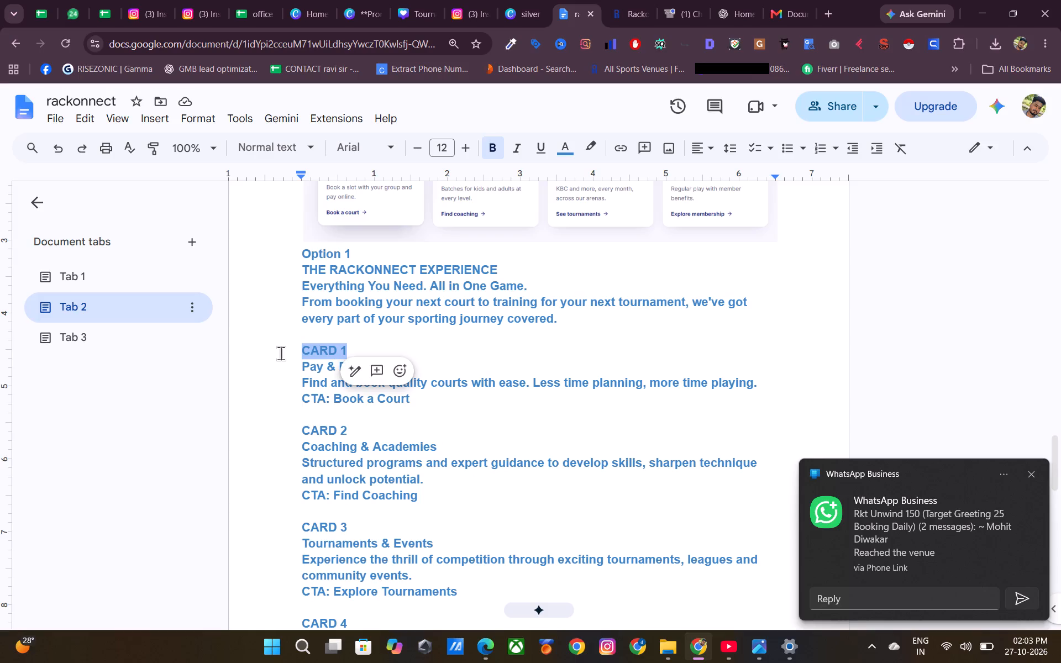
key("BackSpace")
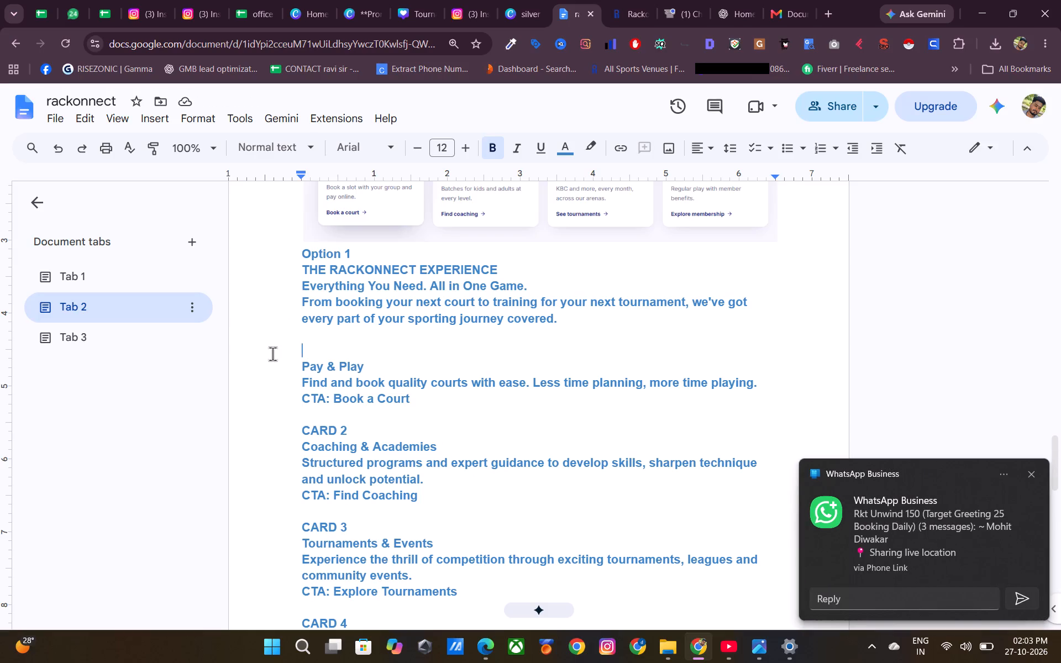
left_click(1036, 474)
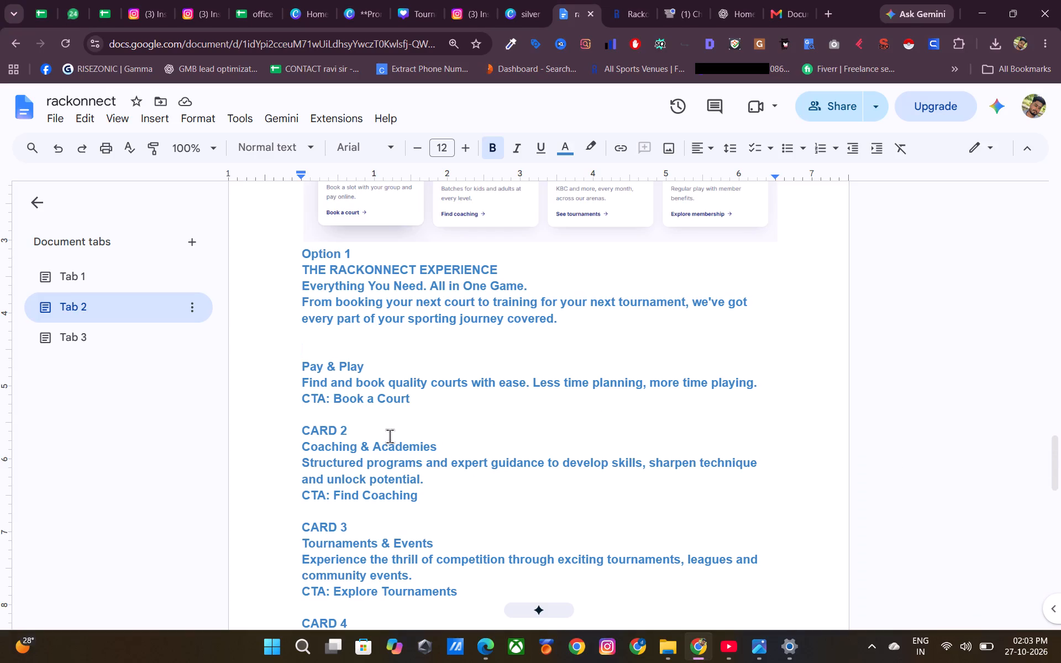
Delete the "CARD 2", "CARD 3" and "CARD 4" labels above the remaining card headings in the same Option 1.
left_click_drag(356, 428, 276, 420)
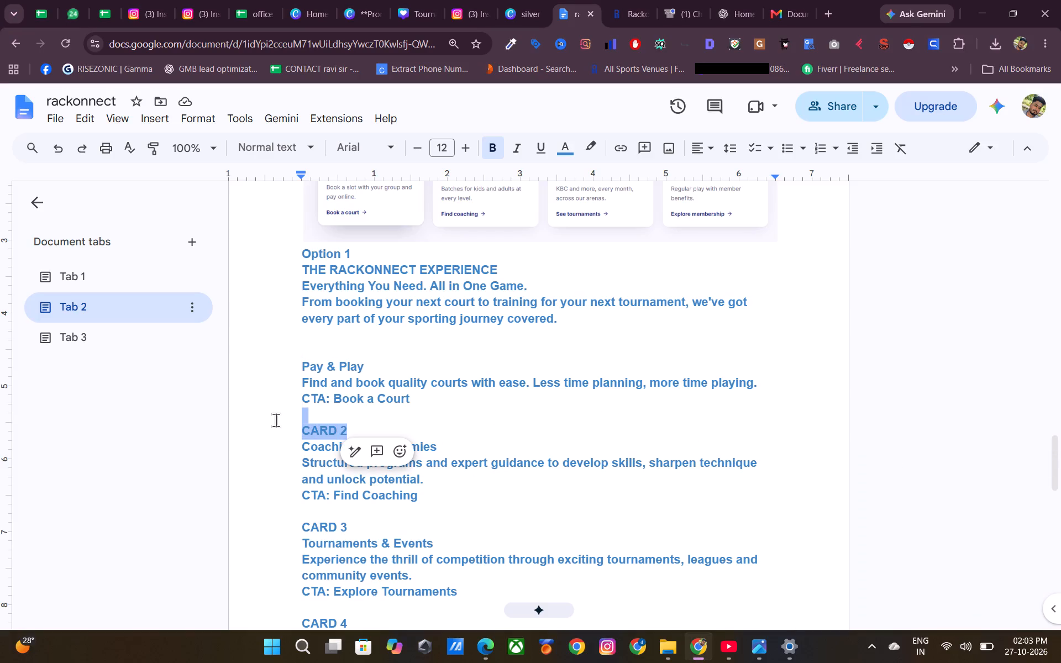
key("BackSpace")
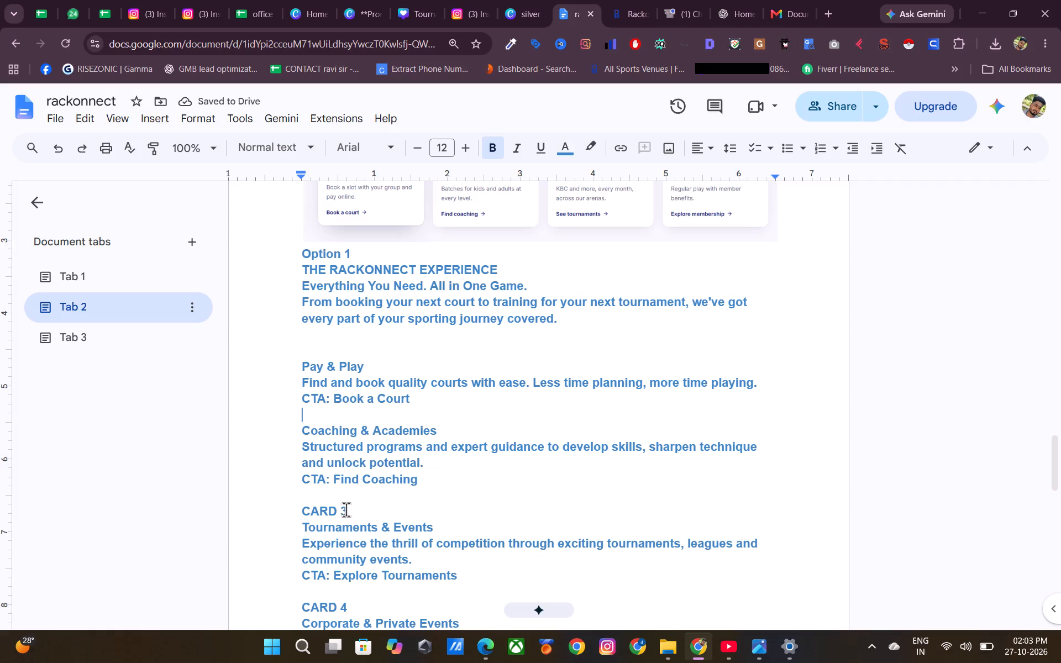
left_click_drag(345, 509, 291, 509)
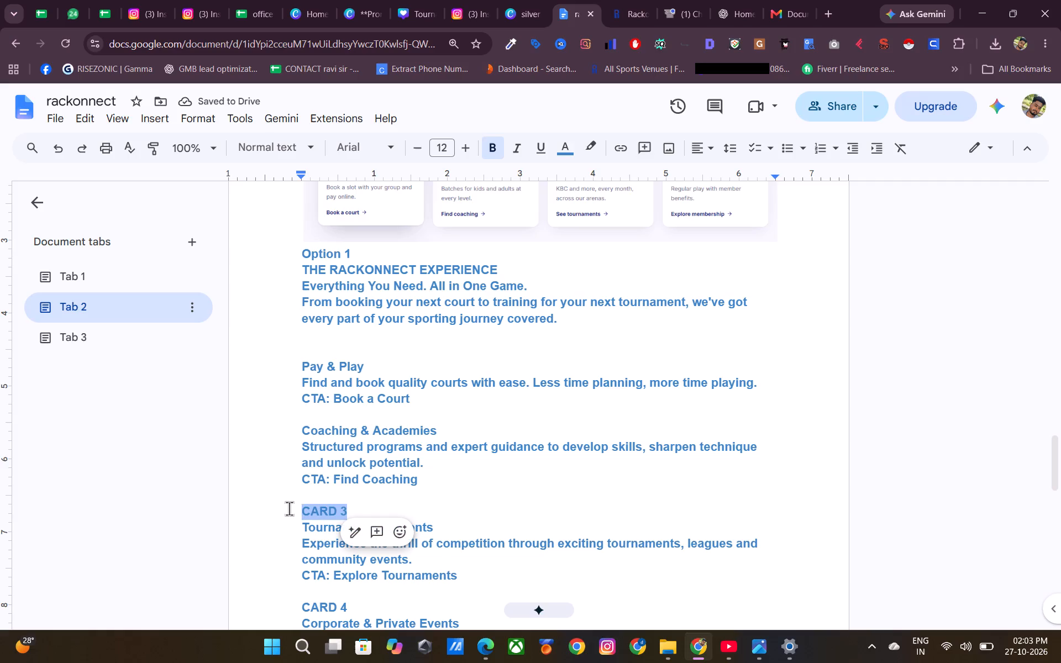
key("BackSpace")
scroll(289, 508, "down", 1)
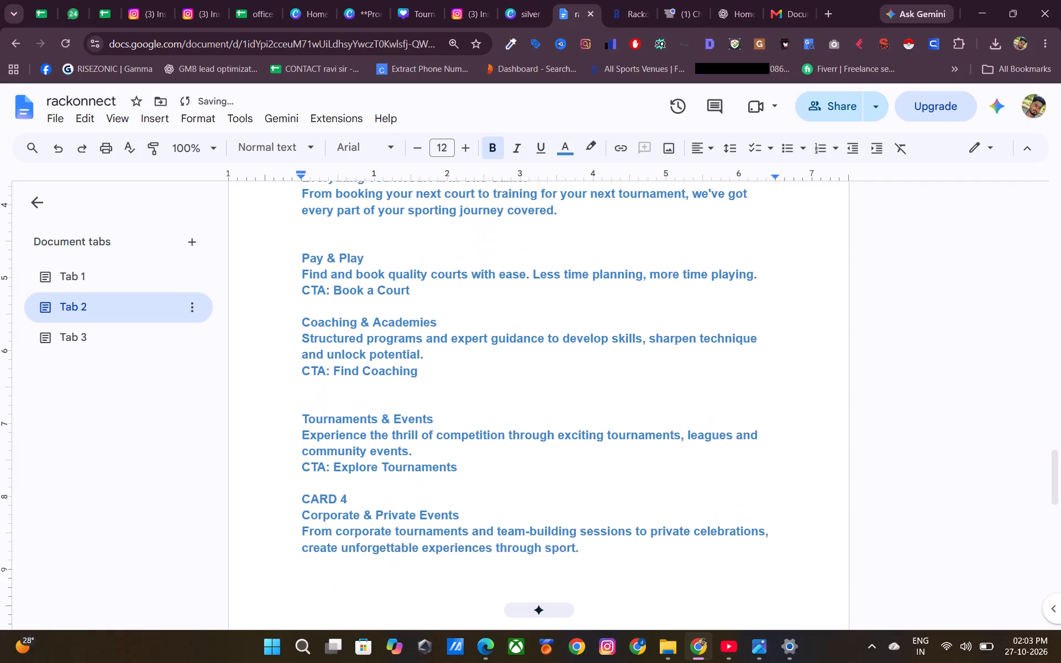
scroll(289, 508, "down", 2)
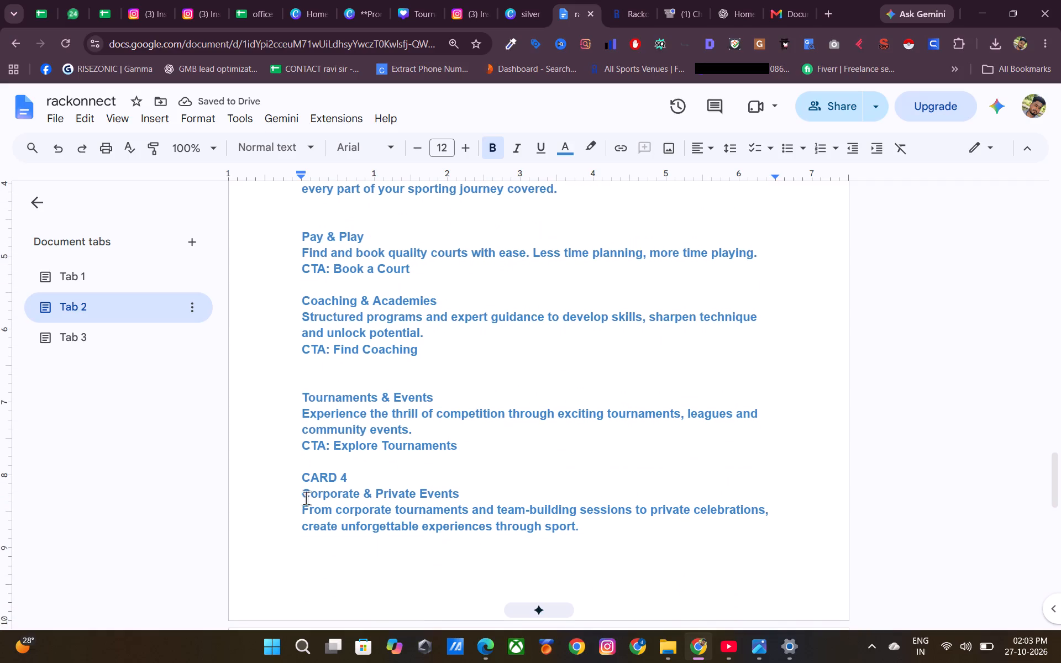
left_click_drag(354, 477, 302, 478)
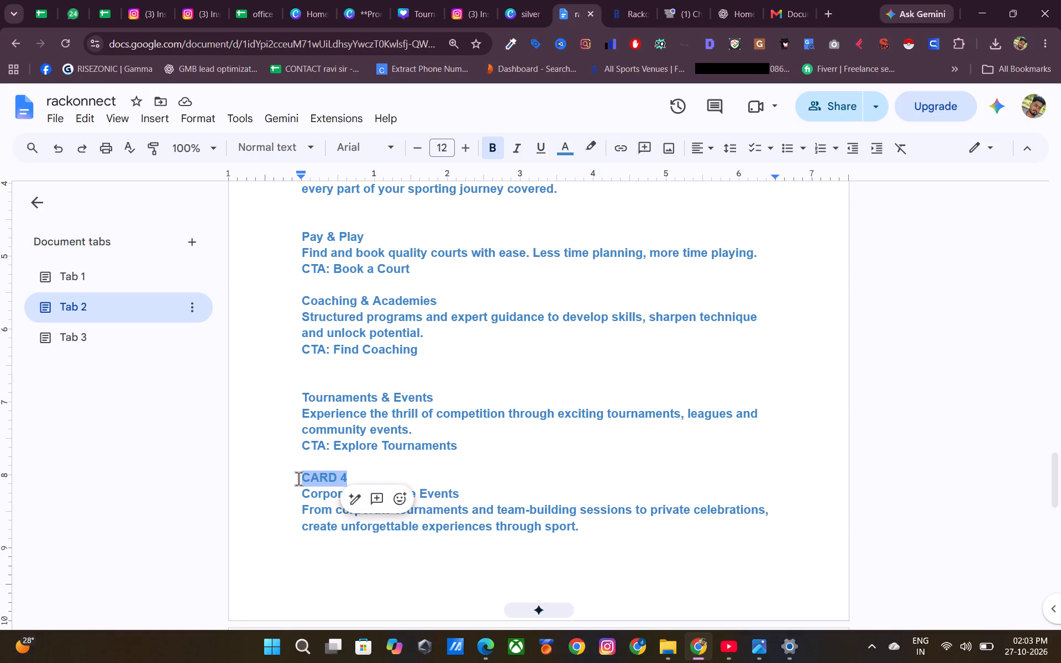
key("BackSpace")
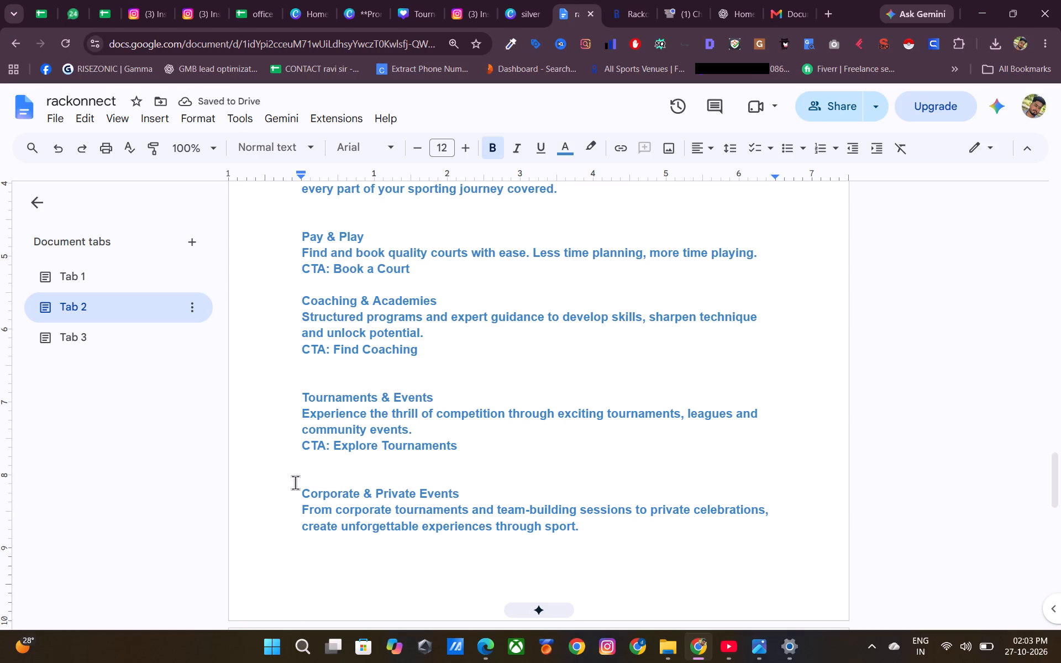
Review Option 1 against the "Four ways to play" mockup, from "THE RACKONNECT EXPERIENCE" heading to the last card's CTA on the following page.
scroll(444, 456, "up", 1)
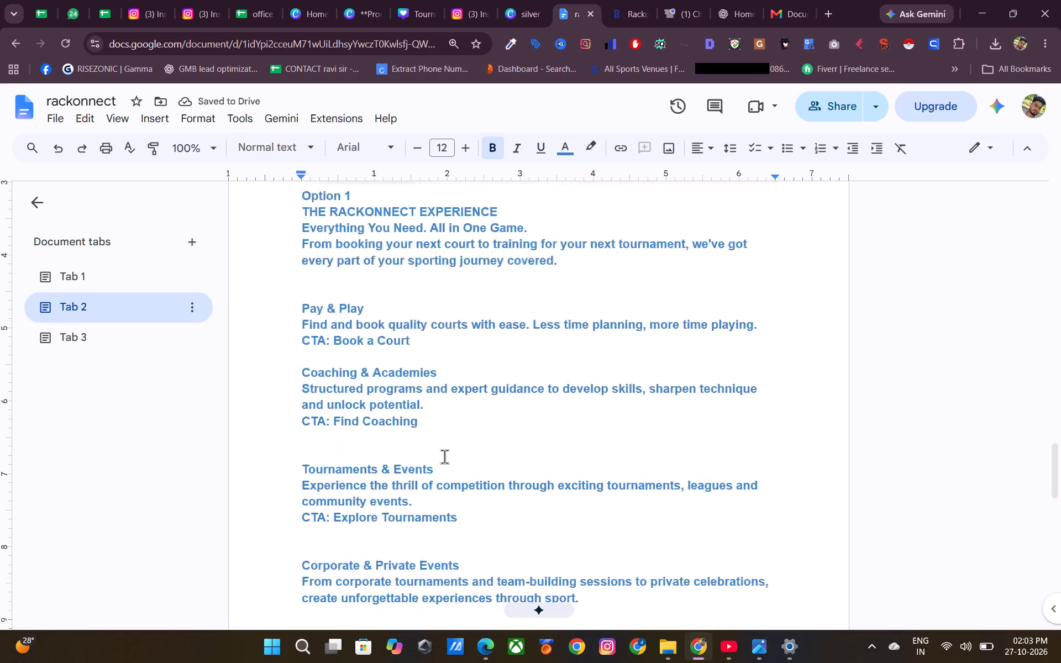
scroll(440, 435, "up", 2)
scroll(441, 434, "down", 1)
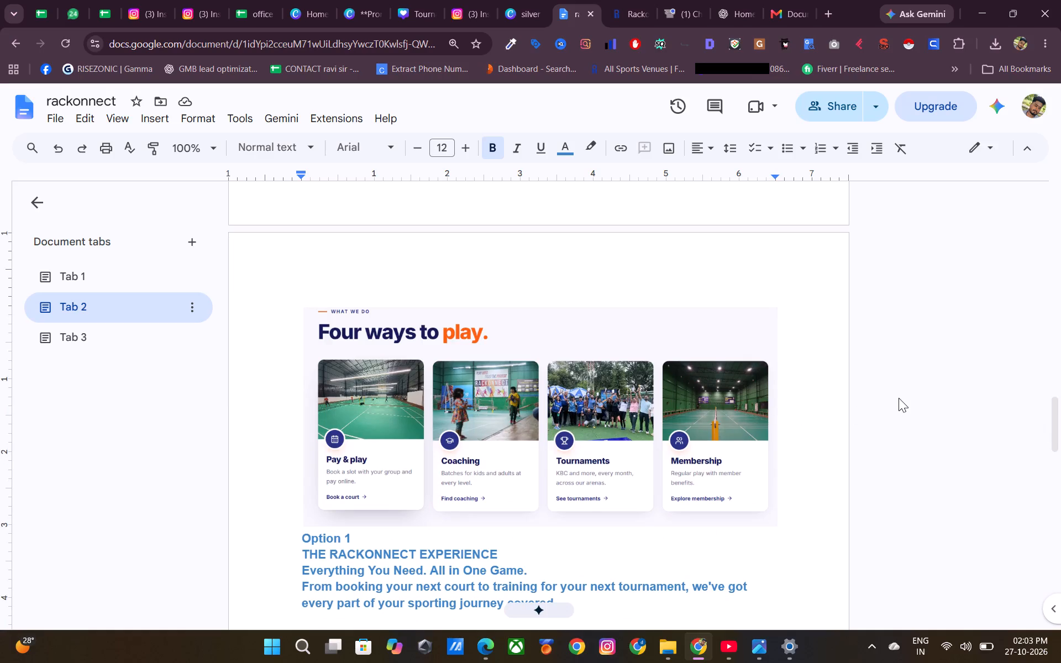
scroll(898, 398, "down", 1)
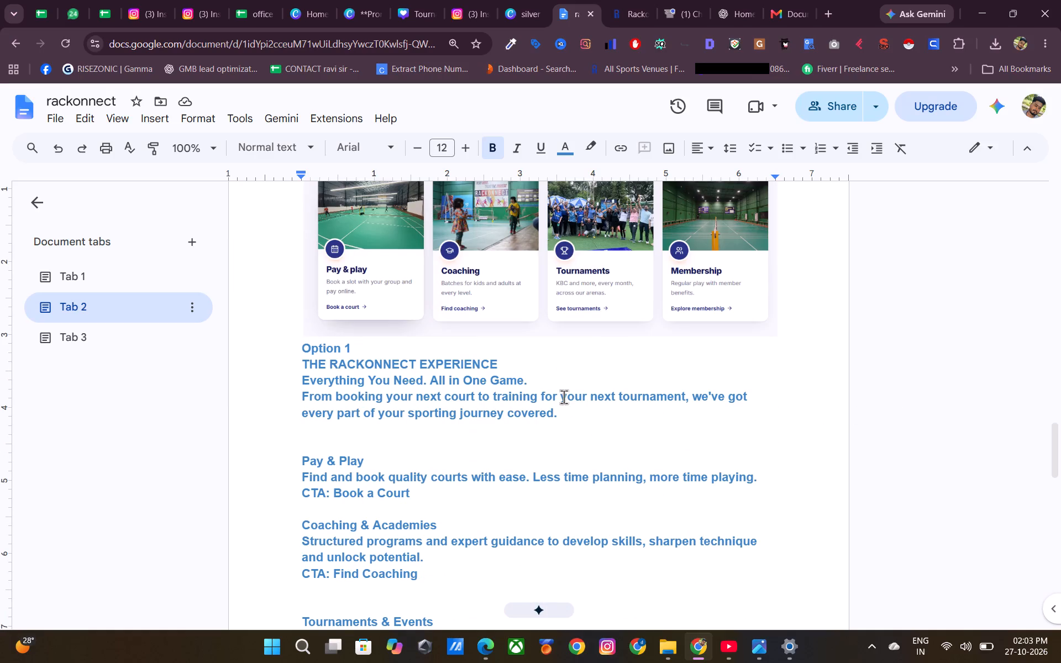
left_click(564, 397)
left_click(538, 365)
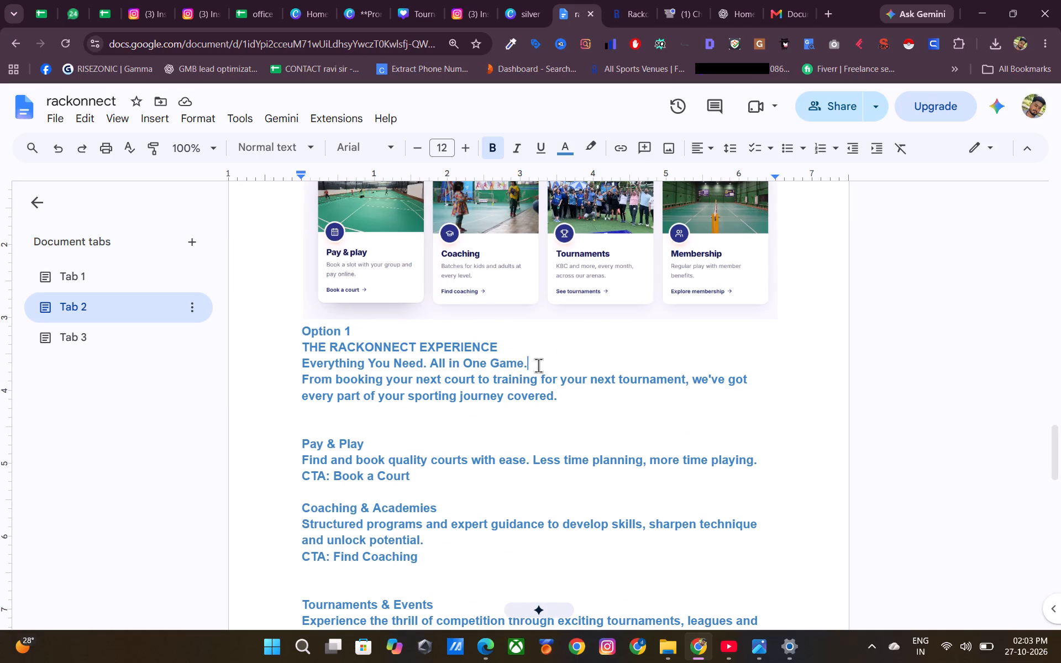
left_click(504, 341)
scroll(493, 463, "down", 2)
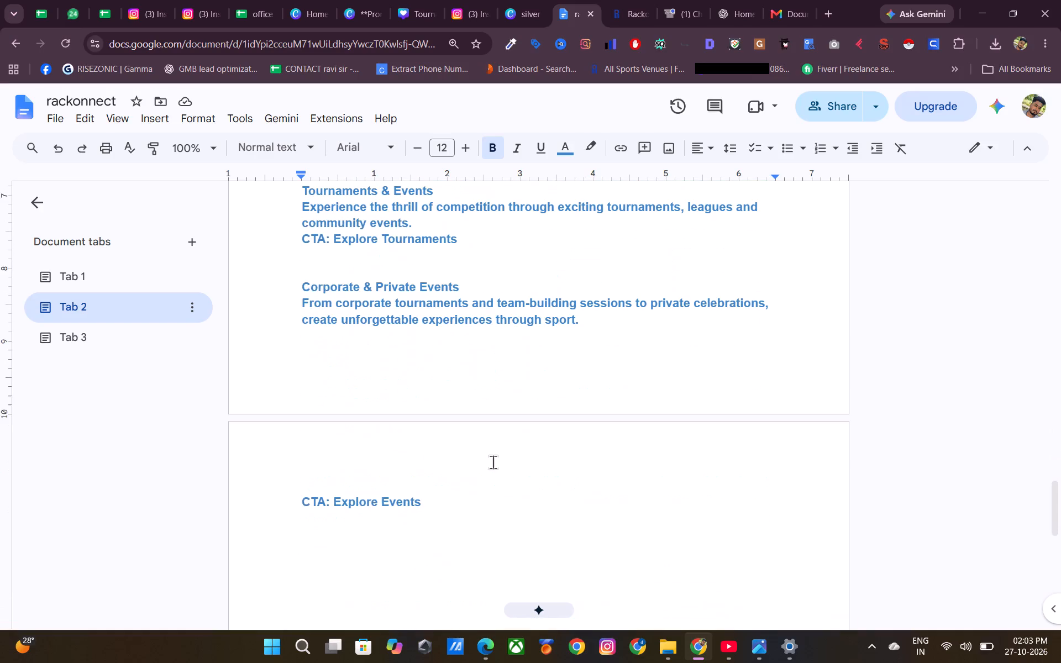
scroll(493, 462, "down", 1)
scroll(493, 462, "up", 1)
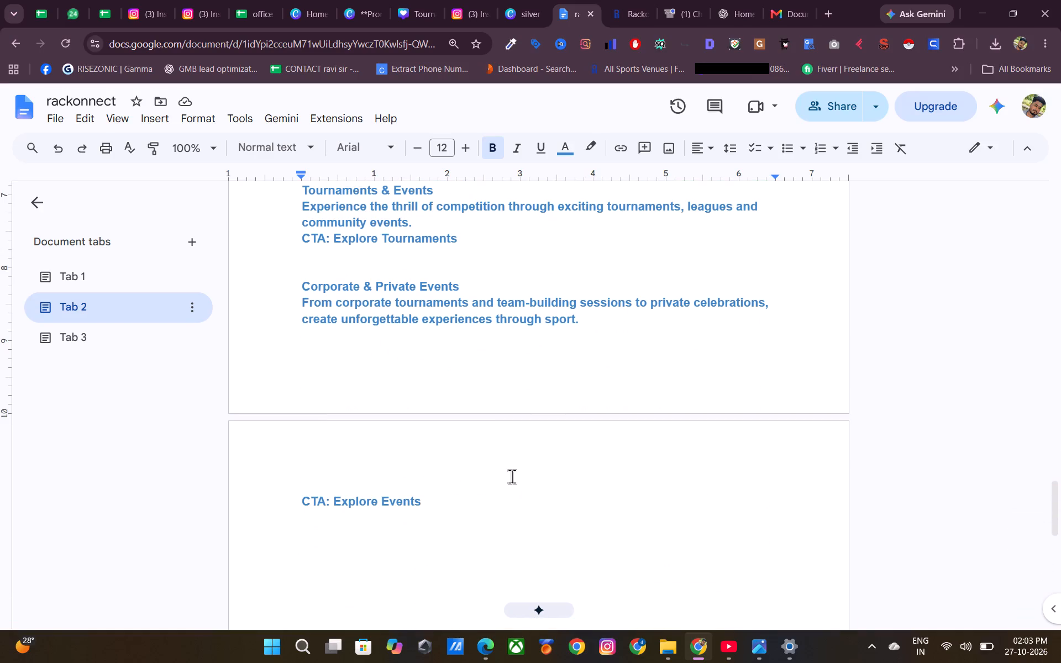
Move the "CTA: Explore Events" line from the following page to directly beneath the "Corporate & Private Events" description, removing one blank line above that card.
left_click_drag(433, 506, 313, 496)
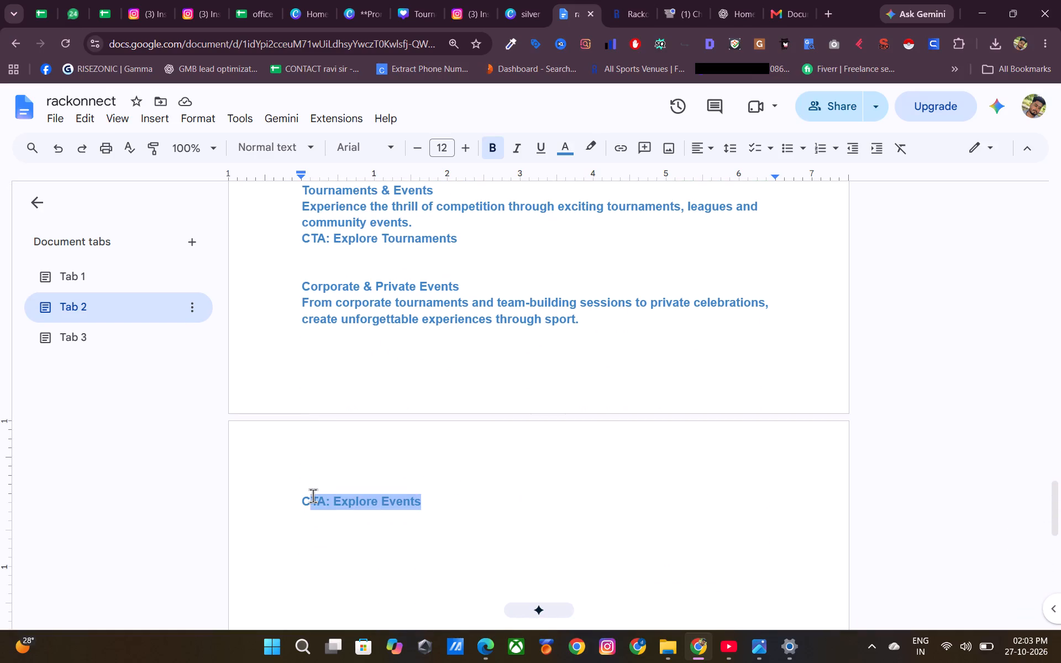
left_click_drag(313, 496, 304, 496)
key("ctrl+c")
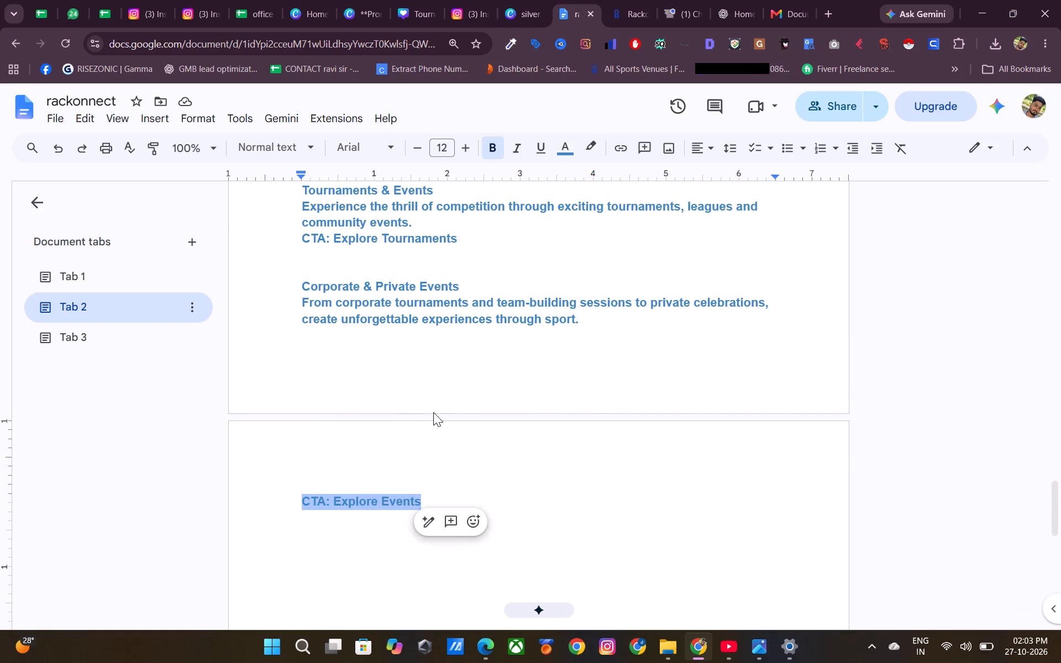
left_click(618, 331)
key("space")
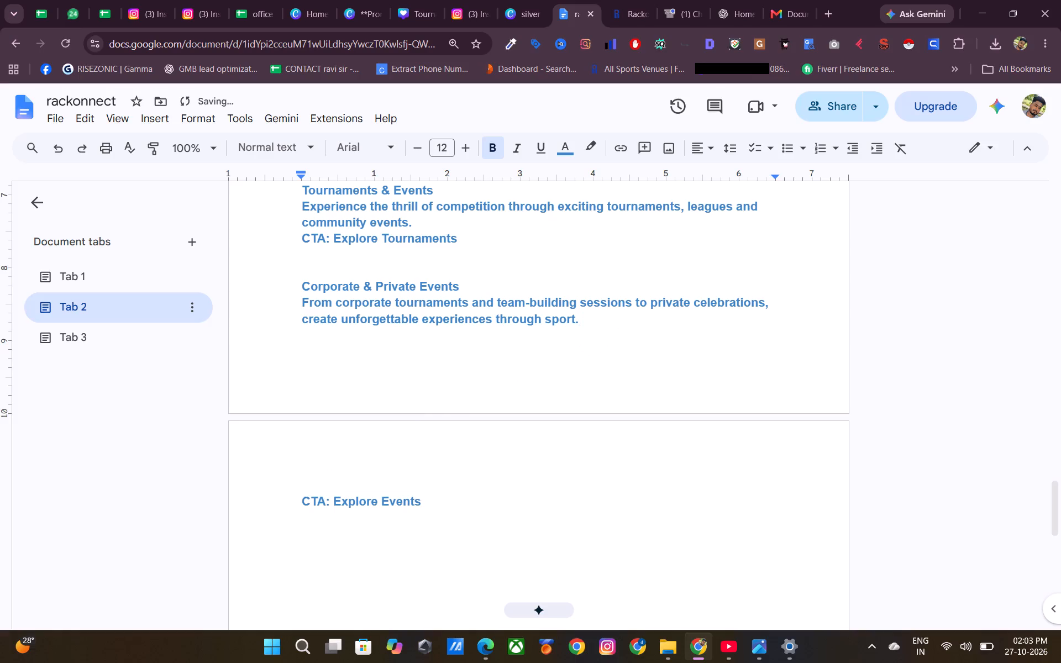
key("shift+Return")
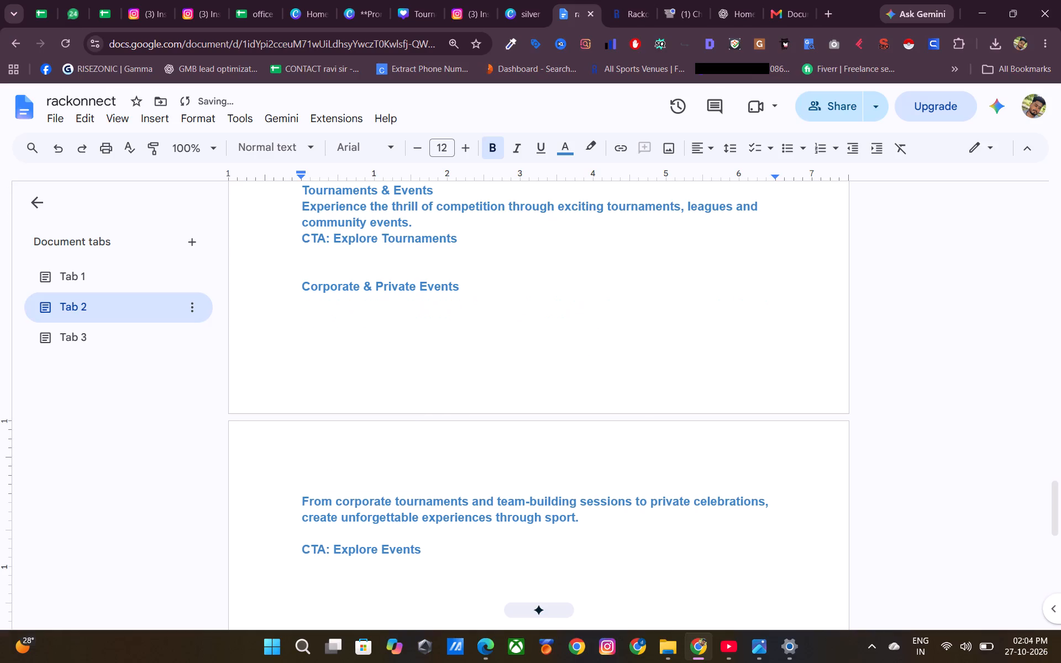
key("ctrl+z")
key("Return")
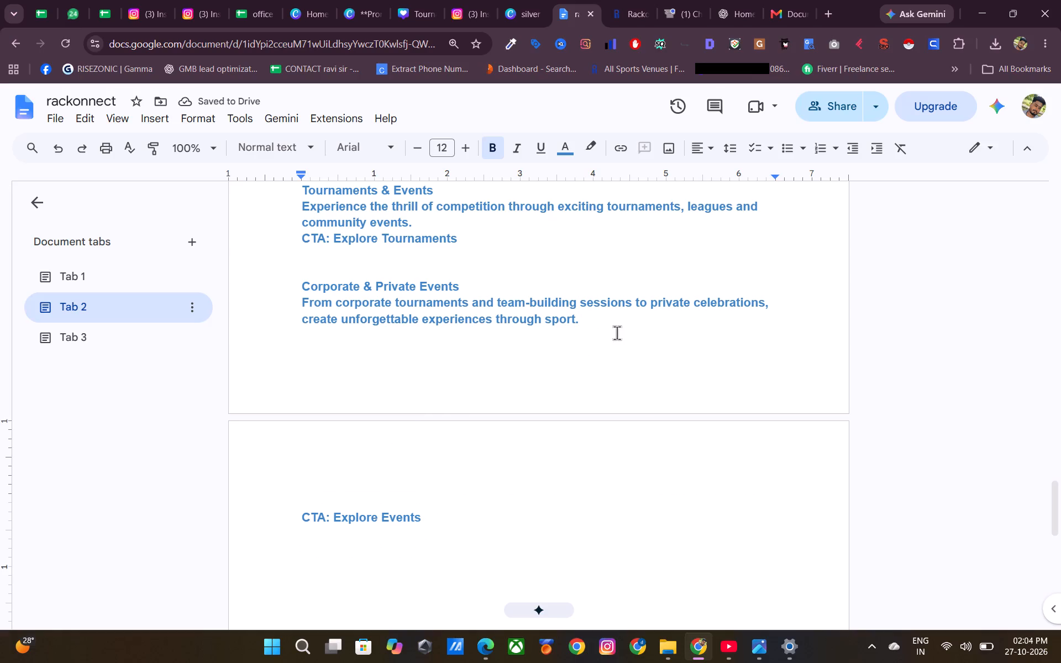
left_click(291, 369)
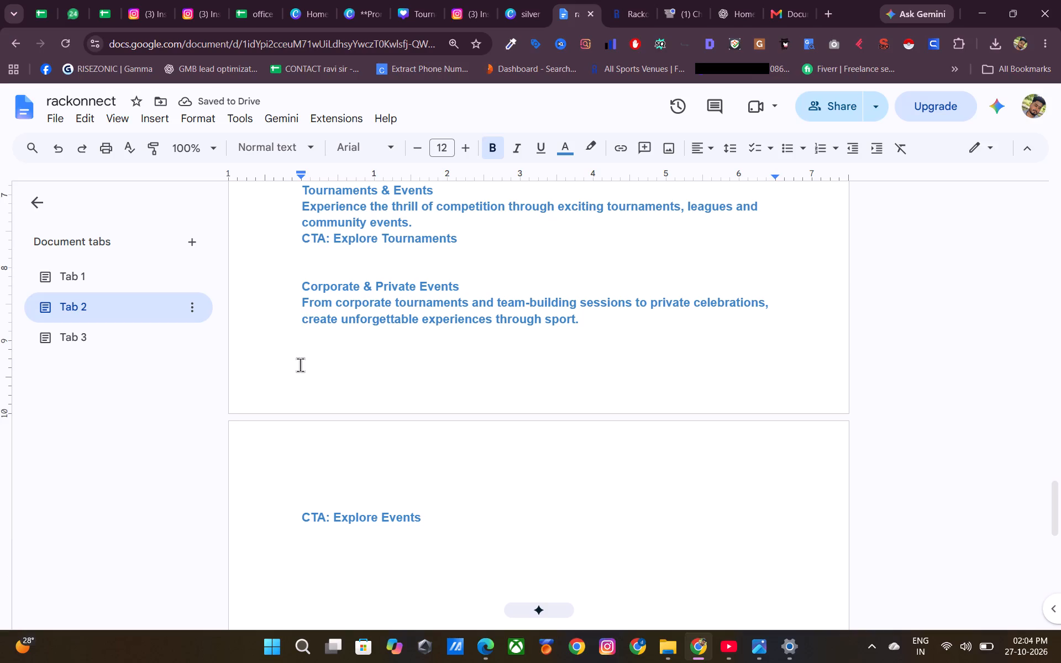
left_click(297, 287)
key("BackSpace")
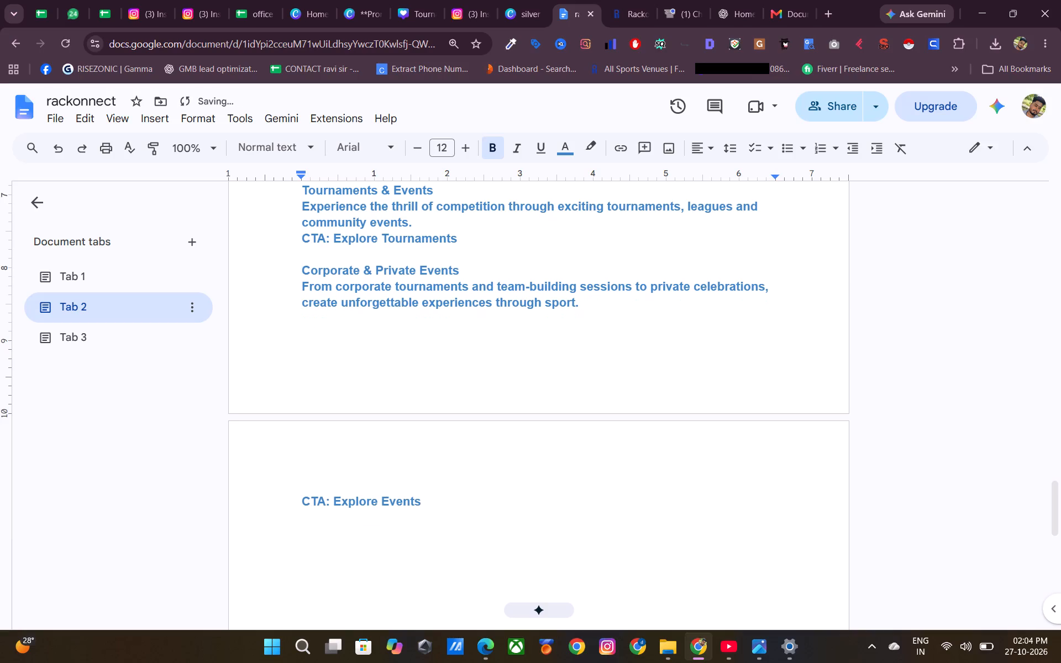
left_click(608, 304)
key("Return")
key("ctrl+v")
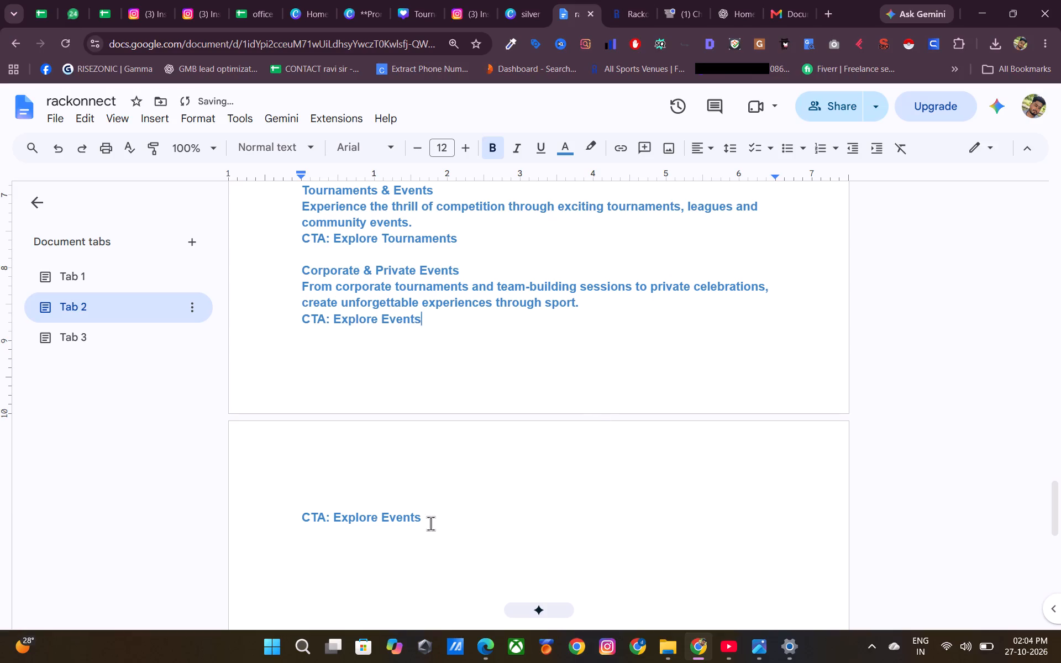
left_click_drag(430, 523, 277, 511)
key("BackSpace")
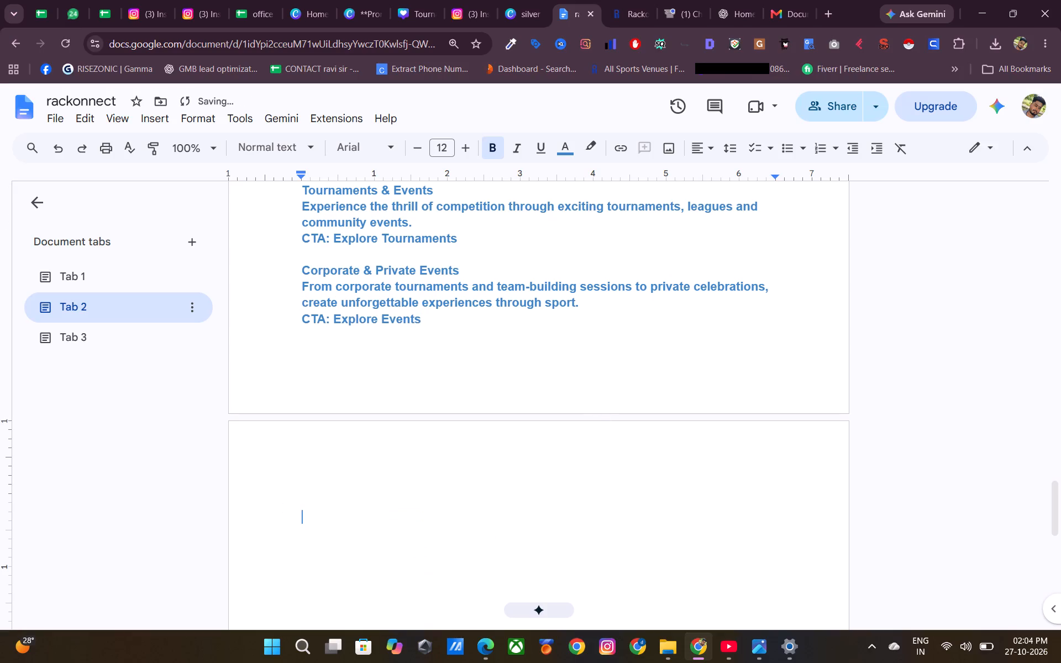
Look back through Tab 2 from the "Four ways to play" Option 1 cards up past Option 3, "Find Your Perfect Playing Space.".
scroll(543, 424, "up", 1)
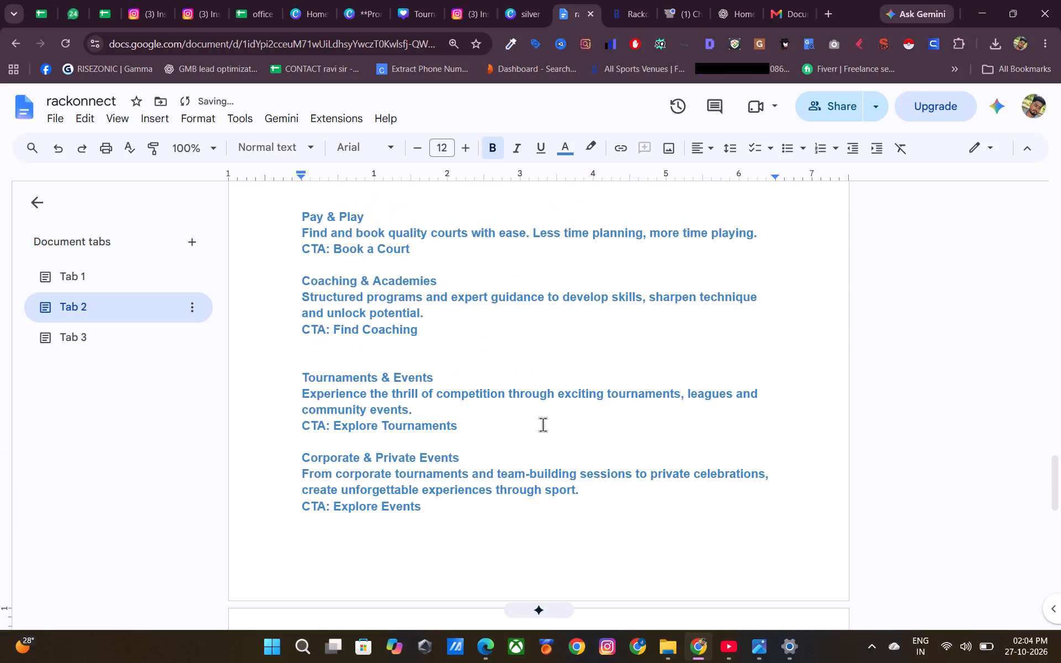
scroll(542, 427, "up", 1)
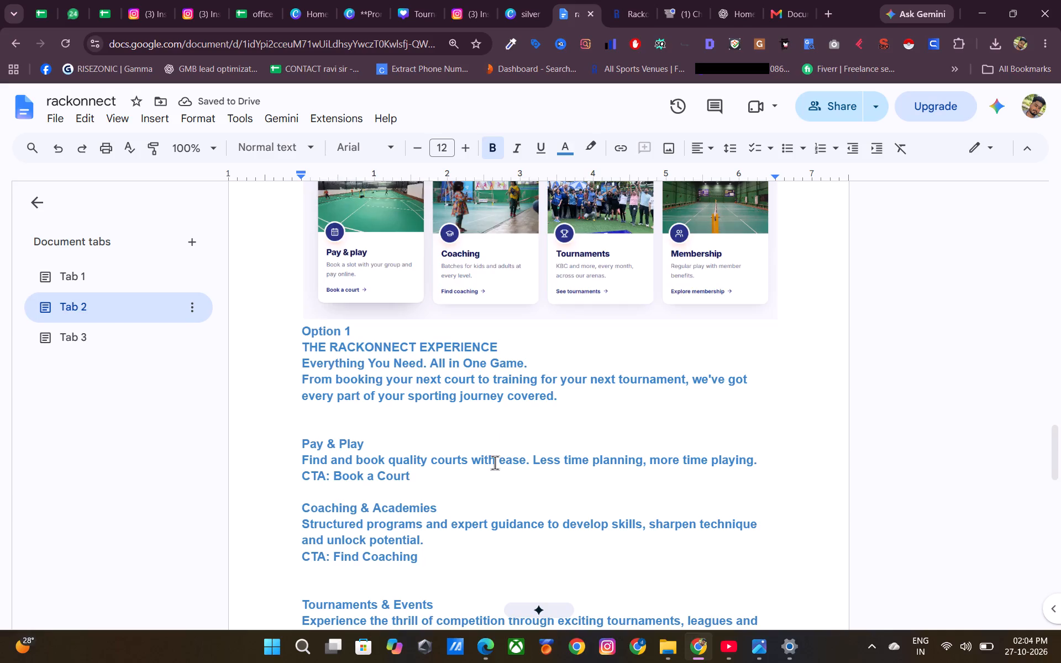
scroll(495, 462, "up", 5)
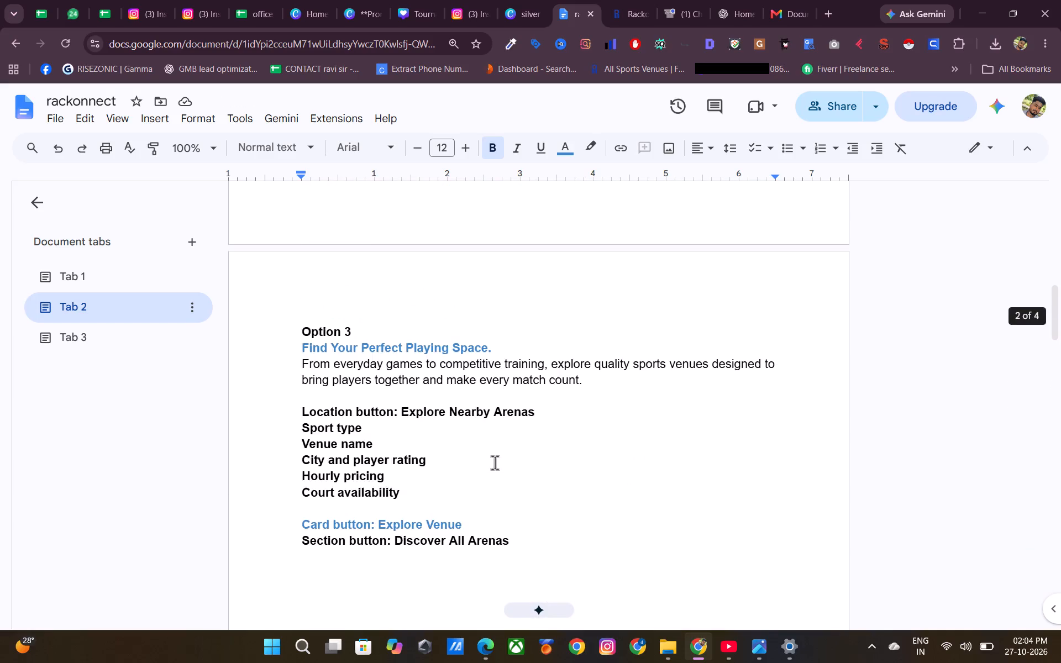
scroll(495, 462, "up", 1)
Open Tab 3 and look through its Option 2, "More Ways to Play," and Option 3, "Your Complete Sports Experience," down to the last card.
left_click(63, 348)
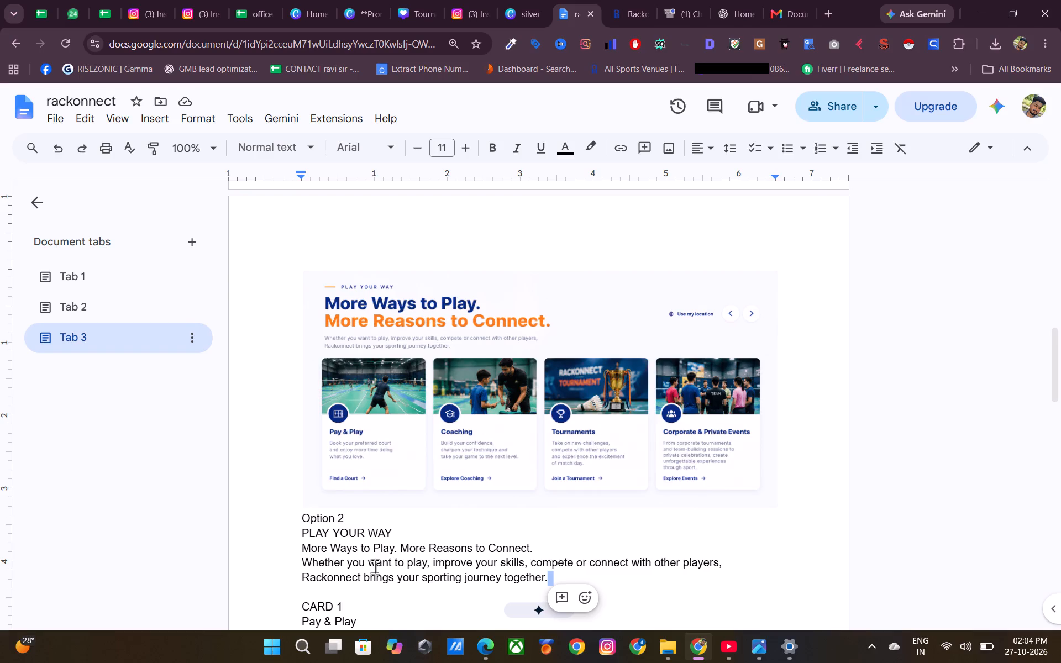
left_click(655, 576)
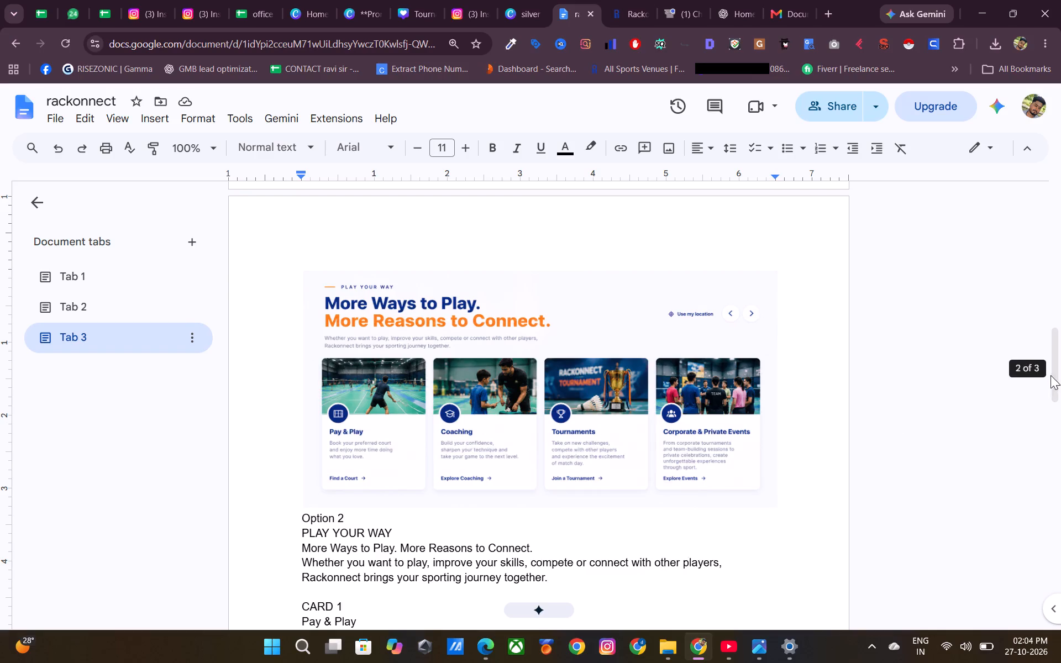
left_click_drag(1054, 375, 1059, 388)
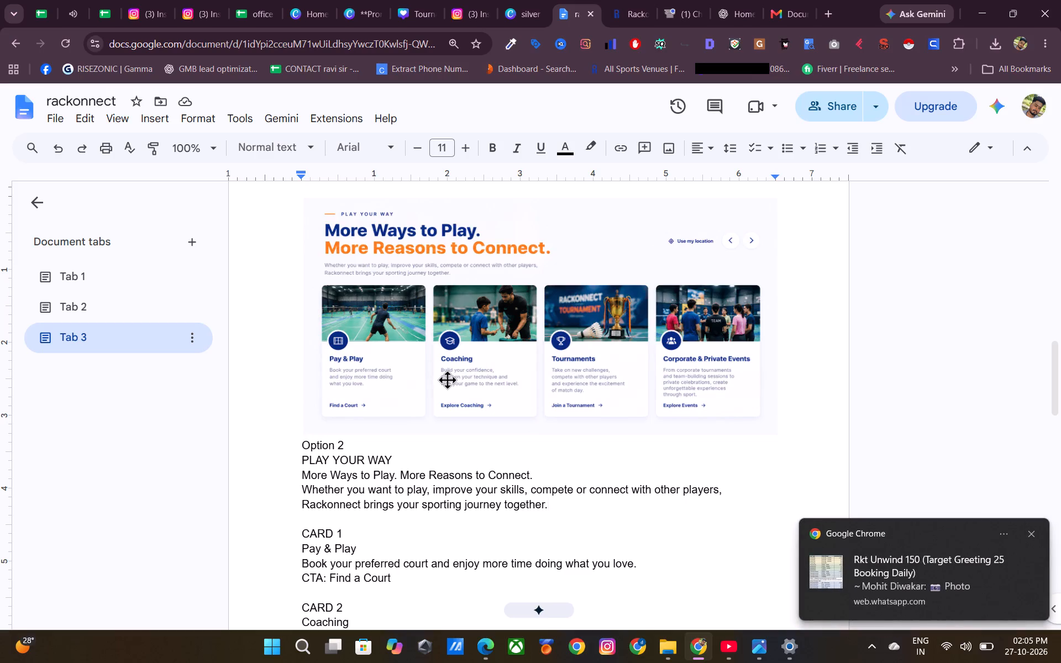
left_click(1032, 530)
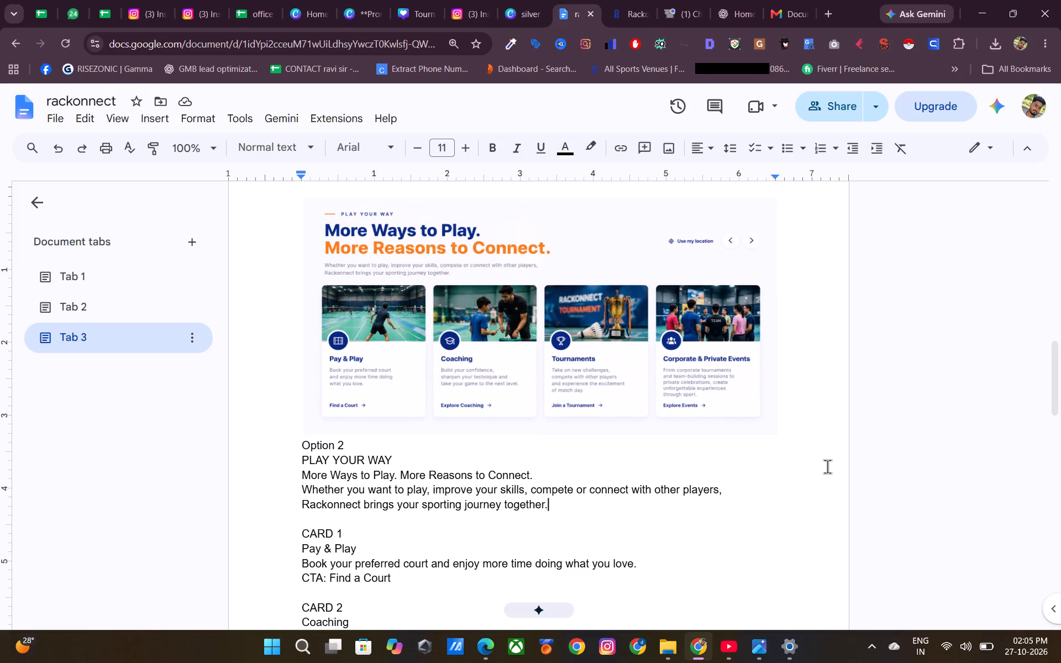
scroll(679, 570, "down", 1)
scroll(691, 518, "down", 1)
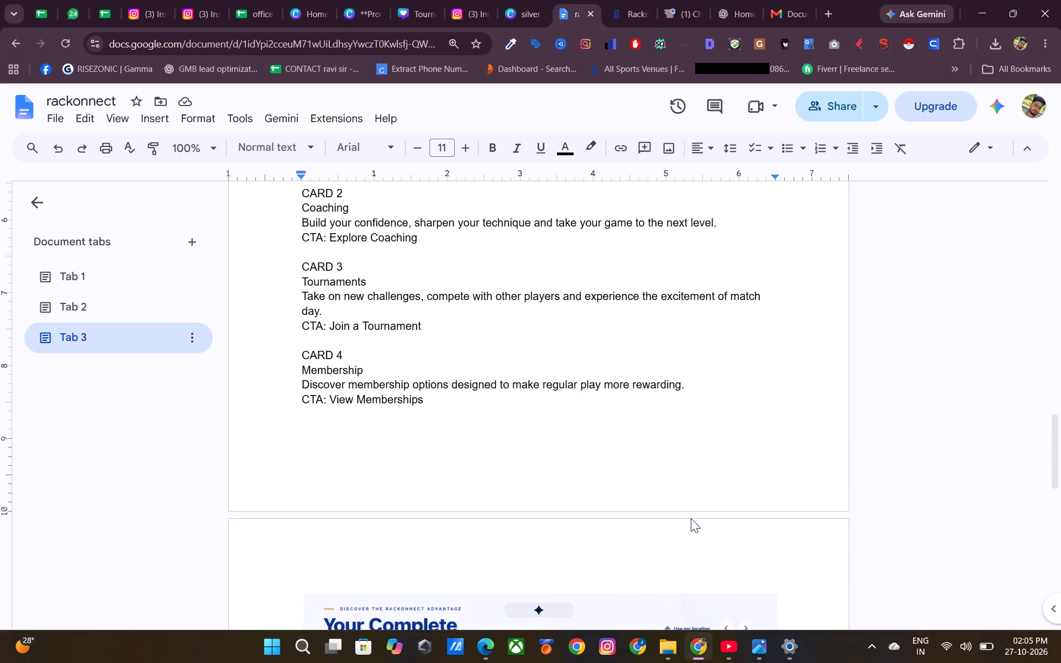
scroll(691, 518, "down", 3)
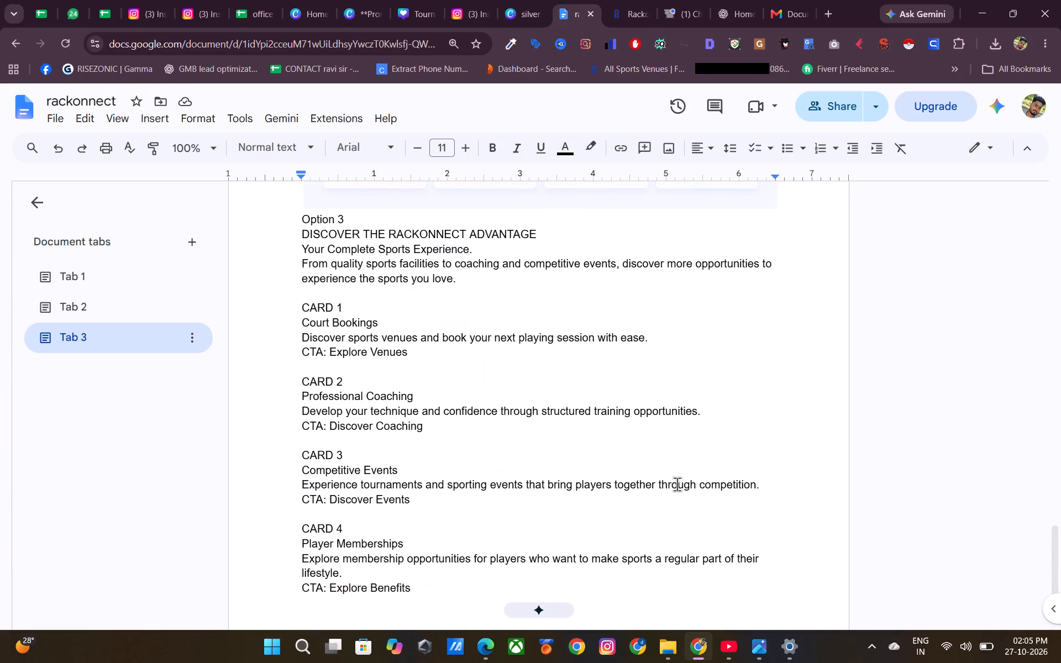
scroll(677, 482, "down", 1)
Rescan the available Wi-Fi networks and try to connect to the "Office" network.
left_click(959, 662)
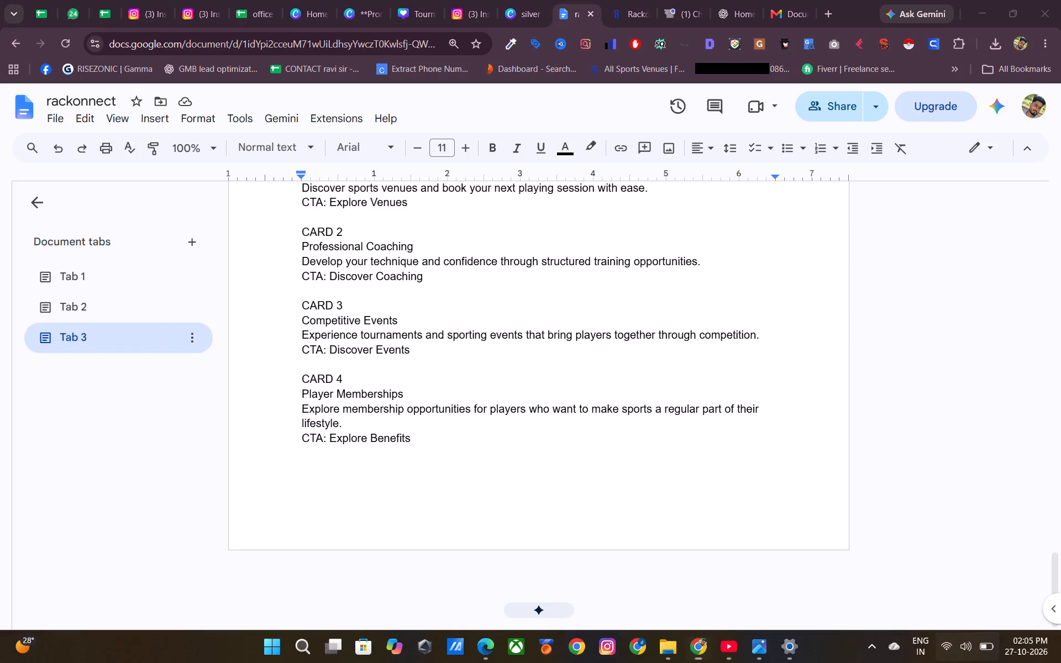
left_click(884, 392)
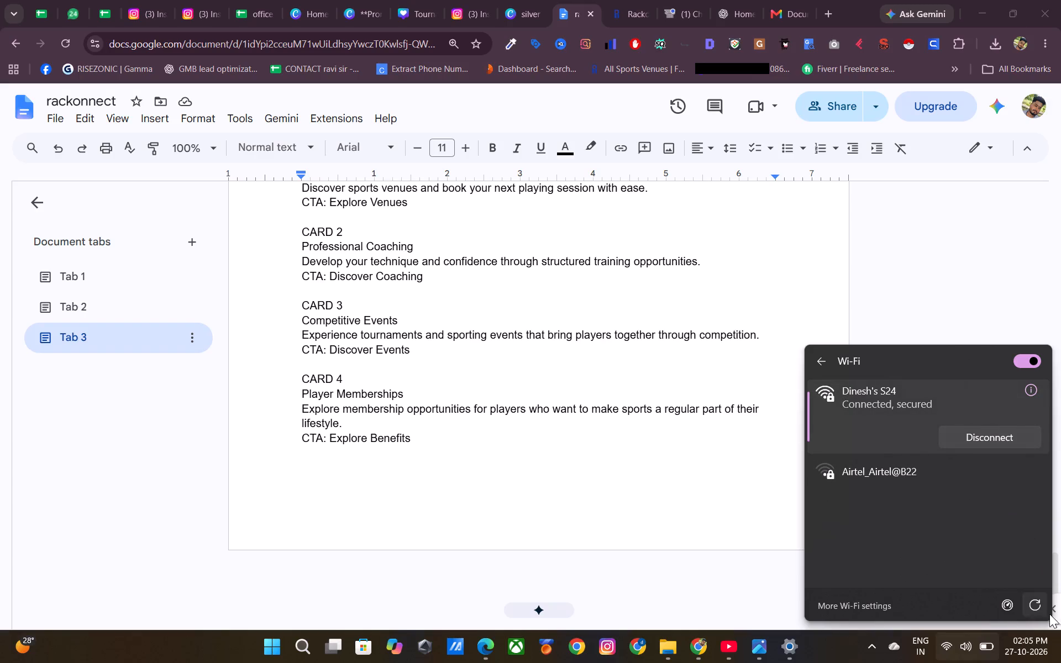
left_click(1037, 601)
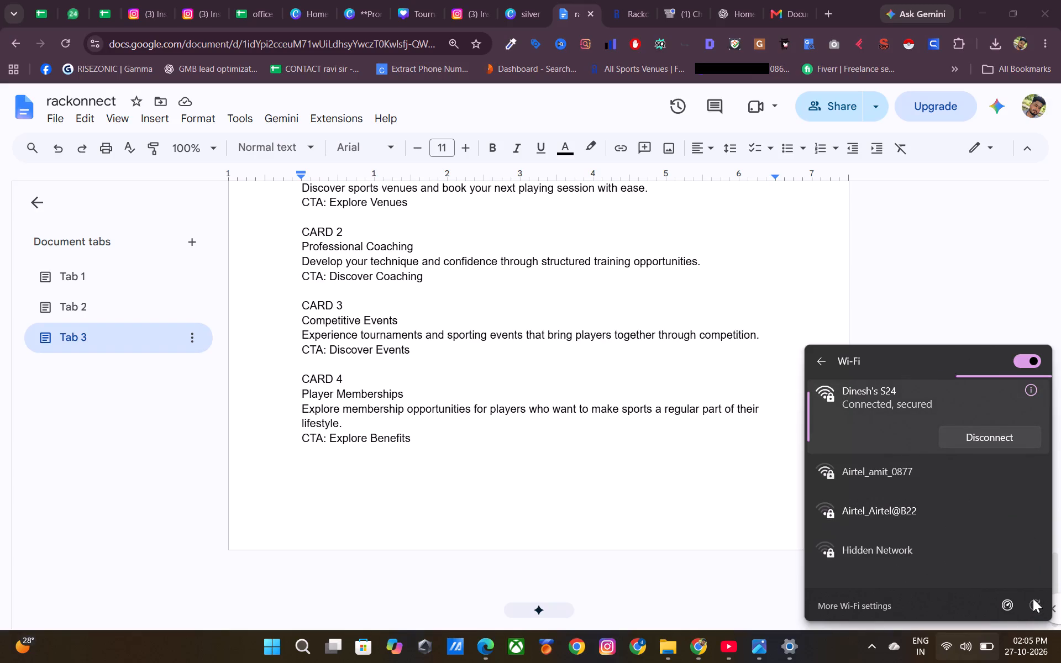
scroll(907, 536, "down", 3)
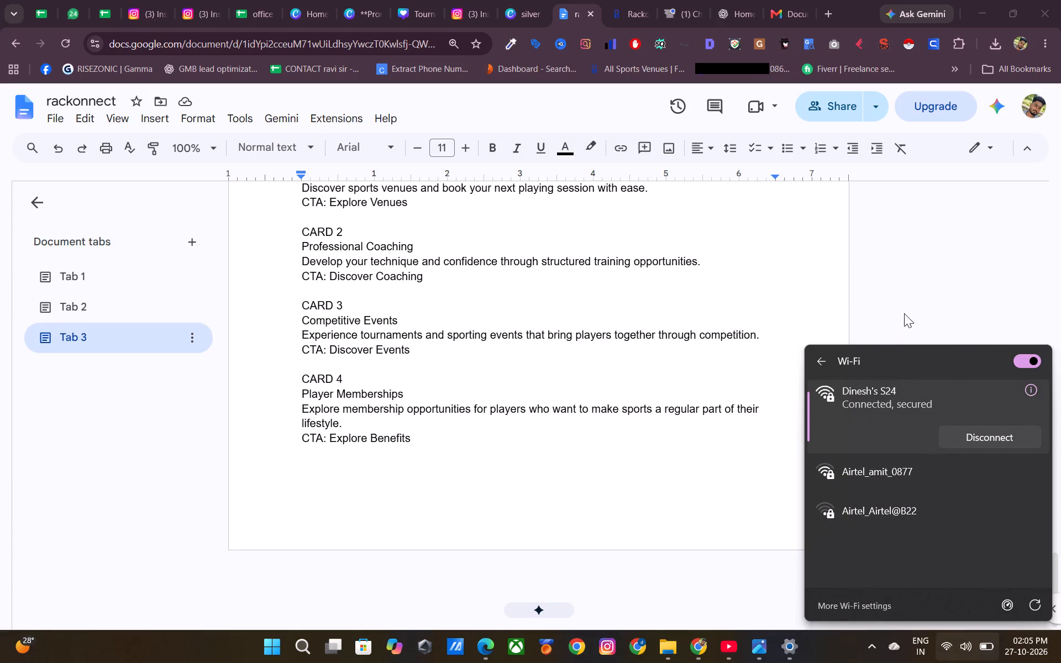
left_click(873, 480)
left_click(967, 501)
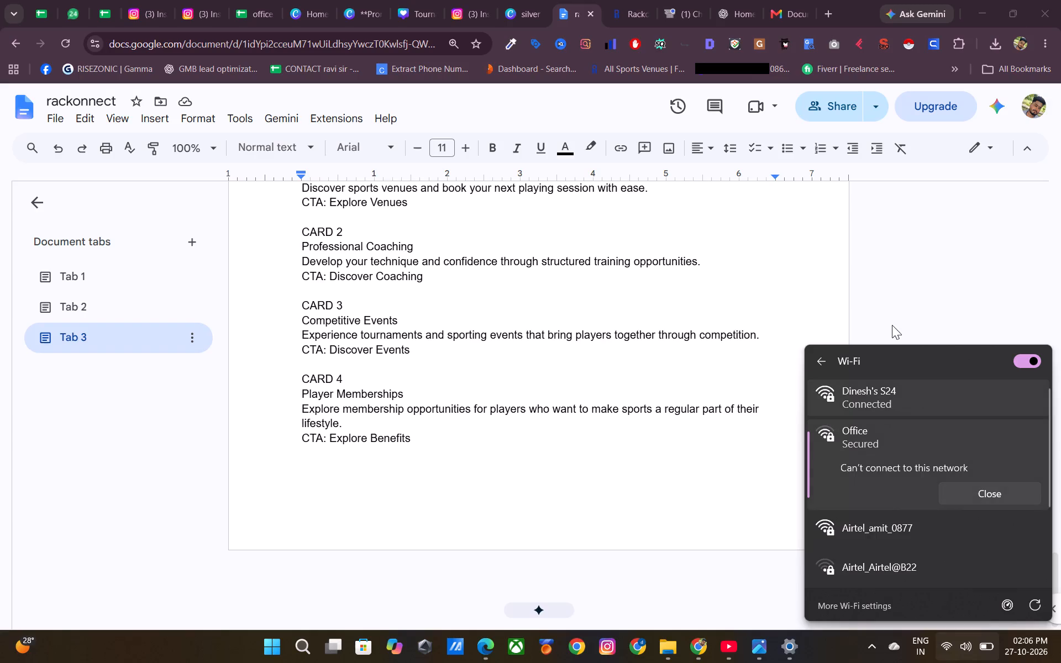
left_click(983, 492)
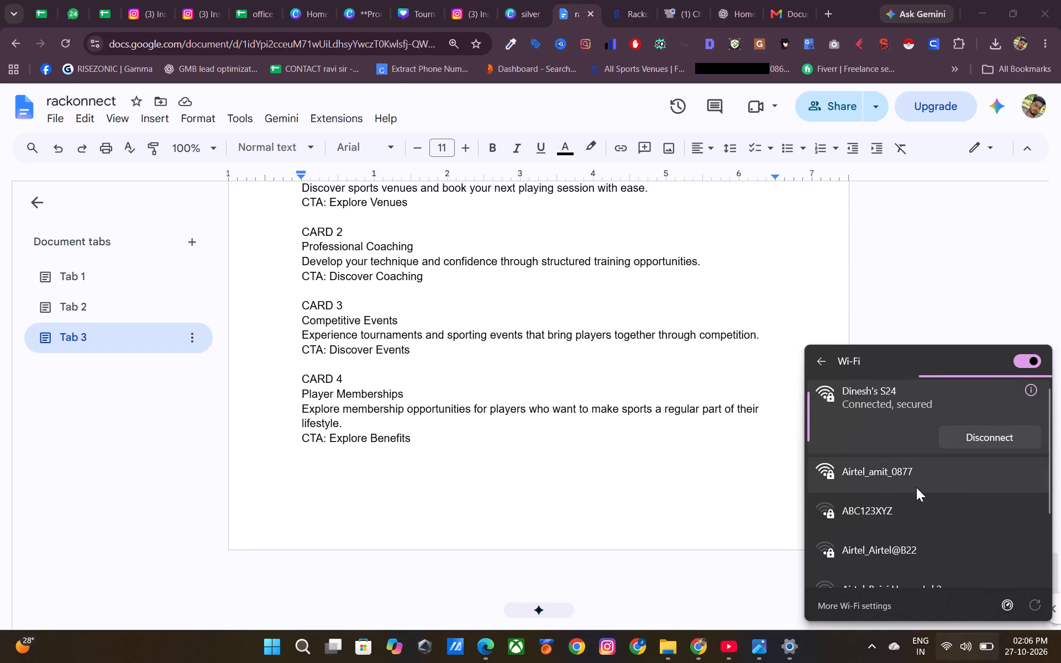
Look through the full list of available Wi-Fi networks, and close it without changing the connection.
scroll(916, 487, "down", 9)
scroll(925, 502, "up", 7)
scroll(925, 502, "down", 5)
scroll(925, 502, "up", 9)
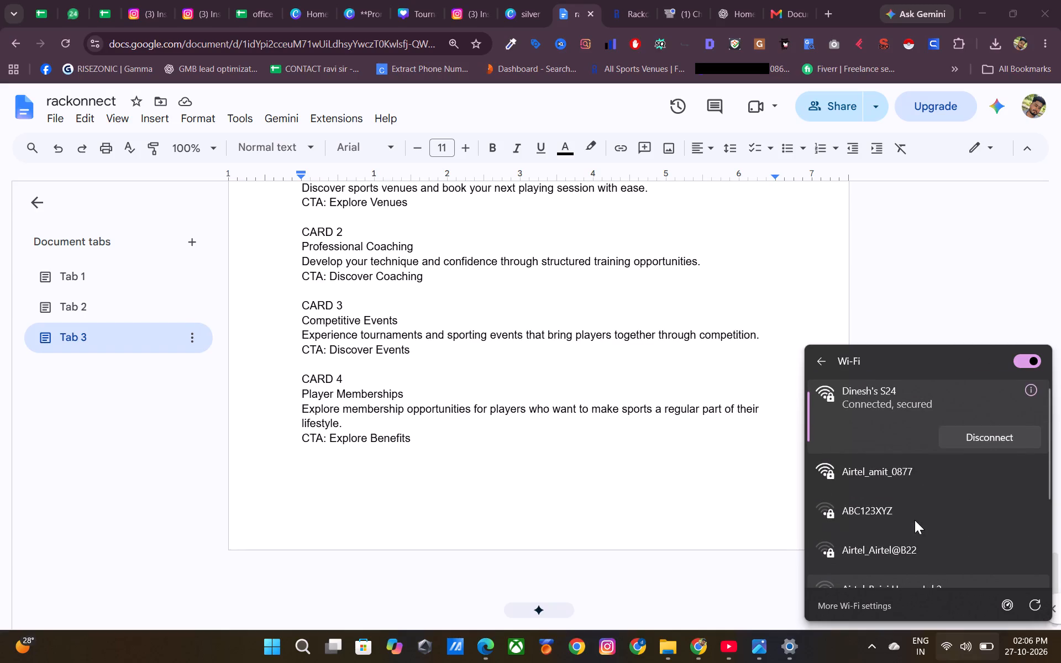
scroll(932, 538, "down", 3)
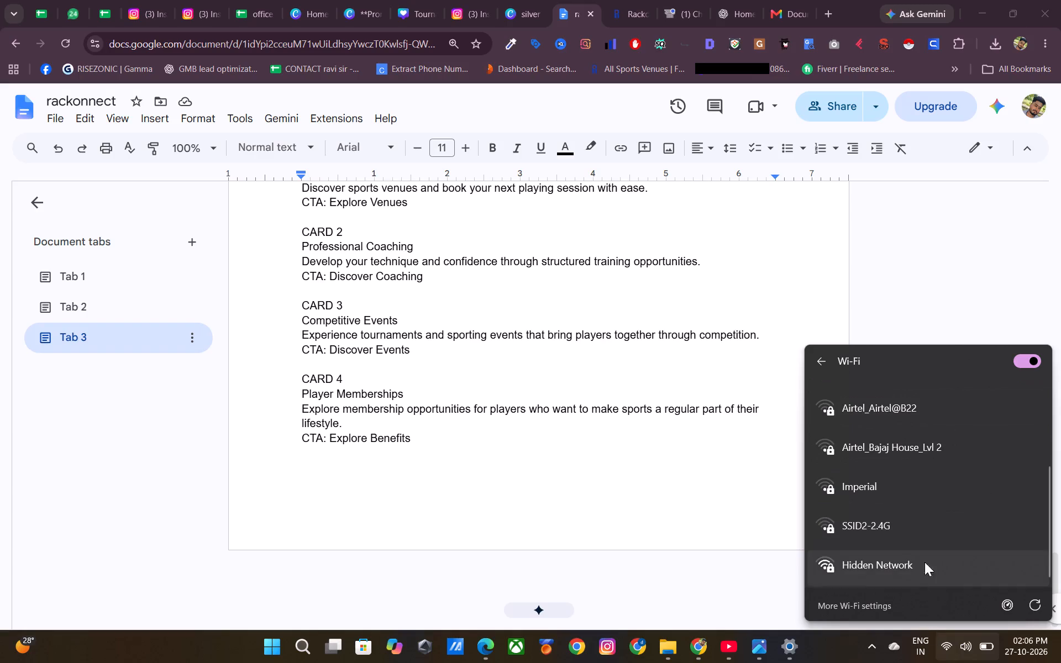
scroll(927, 517, "up", 7)
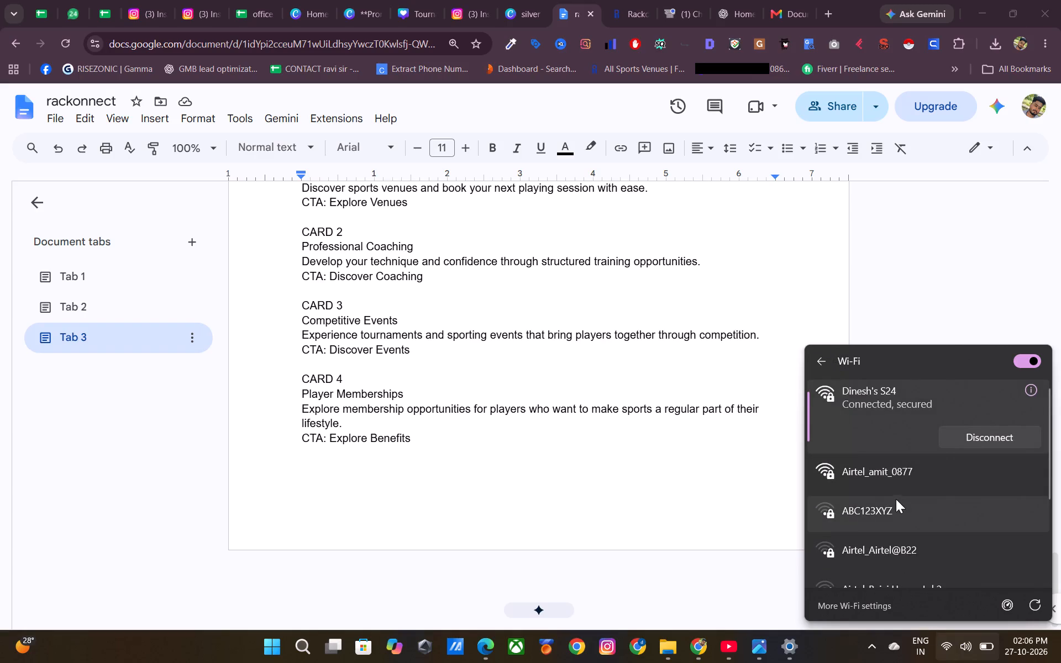
scroll(898, 501, "down", 5)
scroll(966, 522, "down", 6)
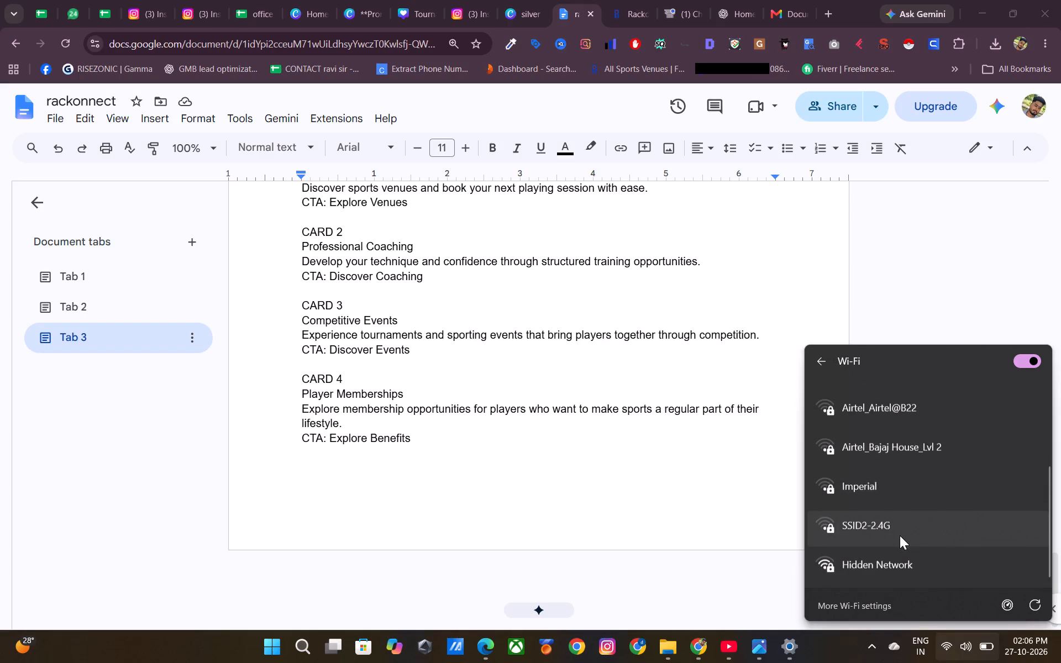
scroll(897, 532, "up", 8)
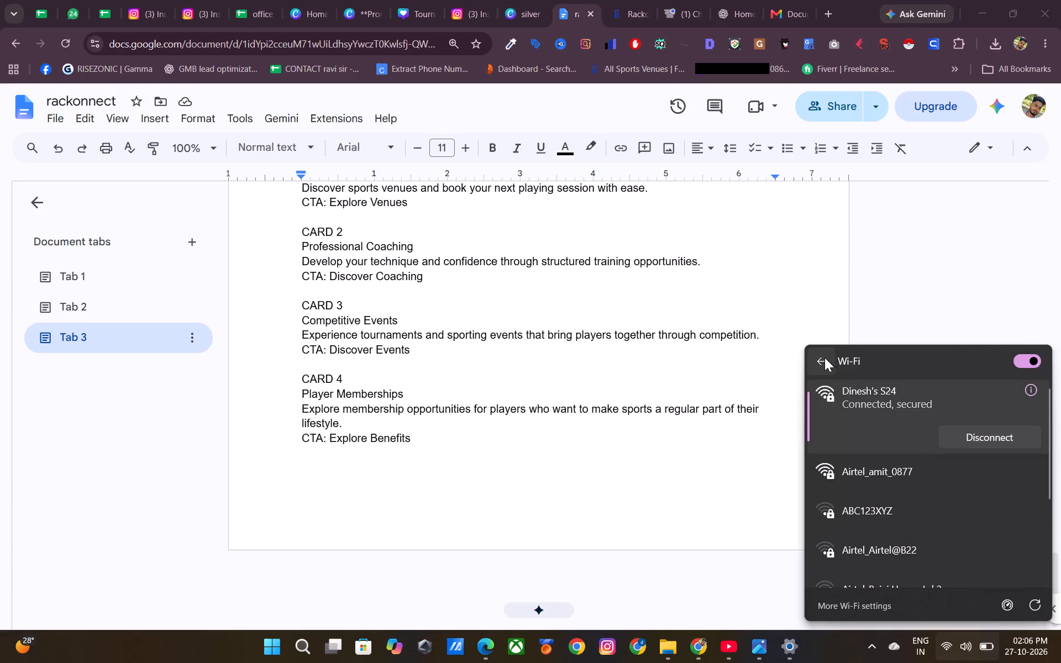
left_click(824, 357)
left_click(779, 573)
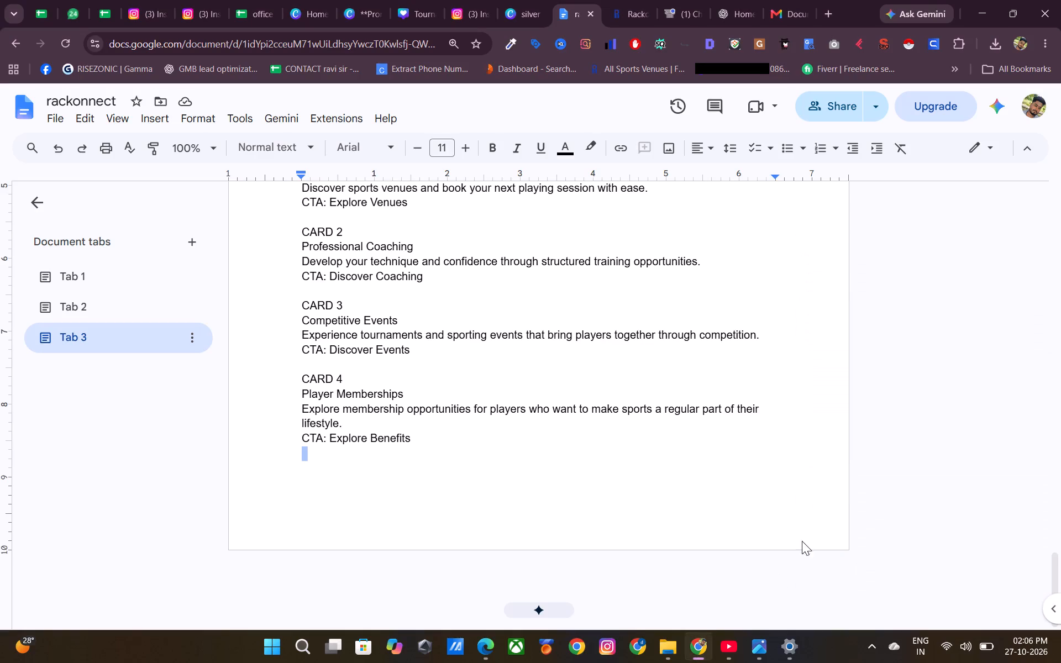
Review Tab 3 from the Option 3 cards up to the first option, and back down, checking the card copy and mockups.
left_click(370, 489)
scroll(460, 444, "up", 1)
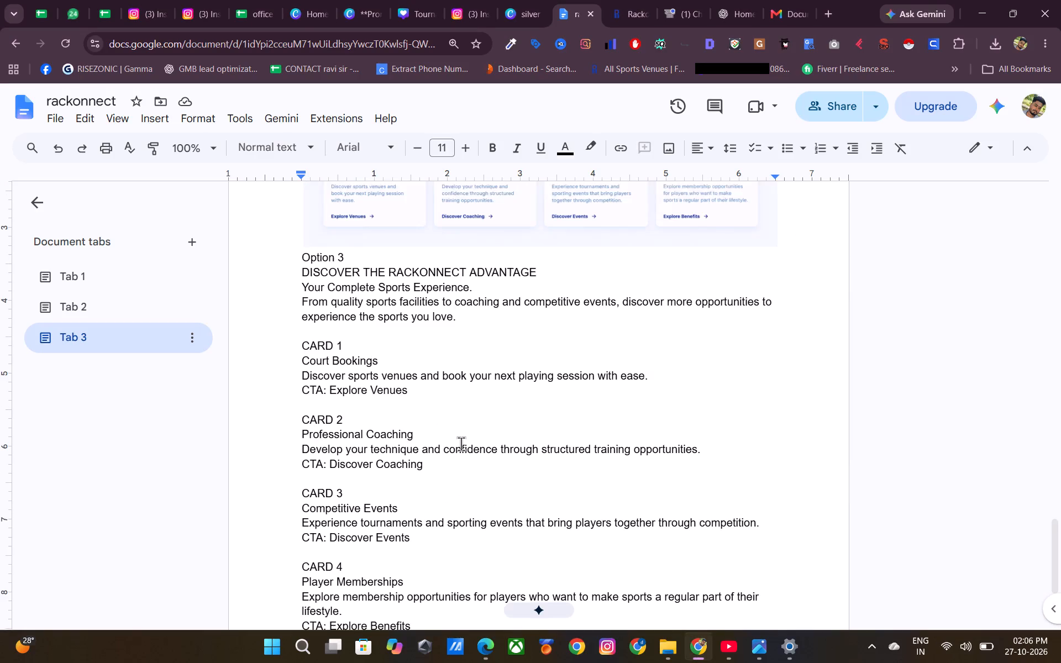
scroll(461, 445, "up", 1)
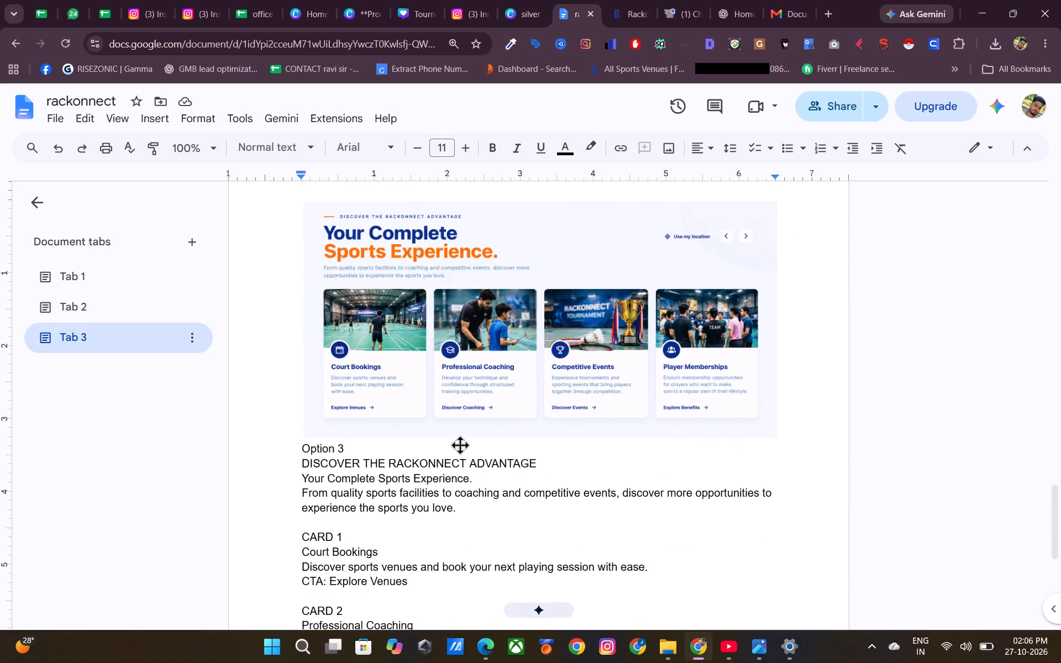
scroll(459, 445, "up", 6)
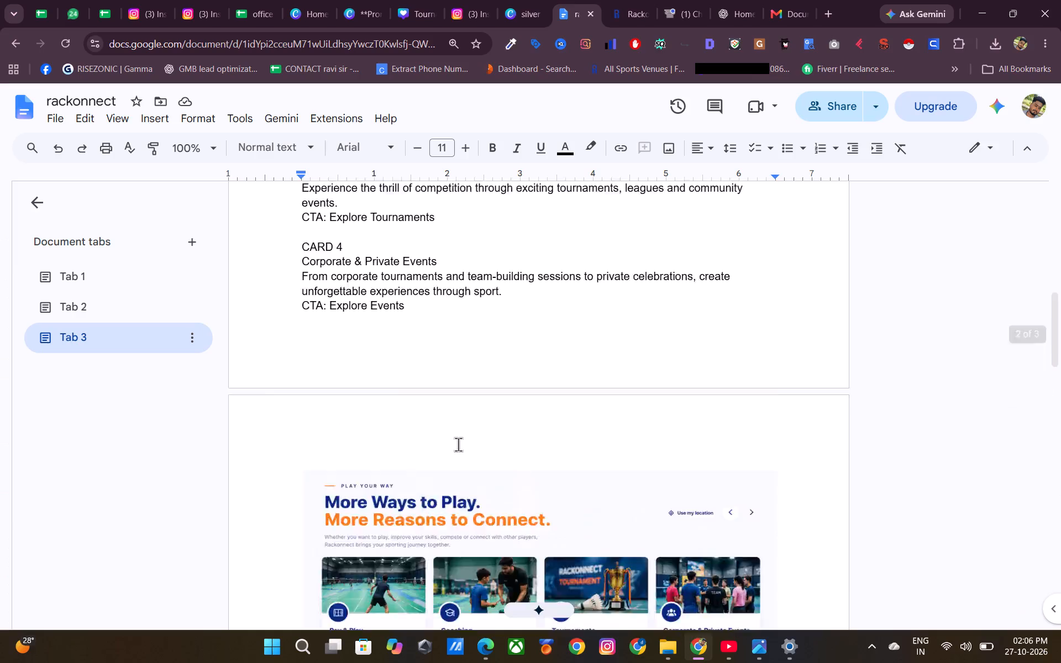
scroll(458, 444, "down", 2)
scroll(458, 444, "up", 2)
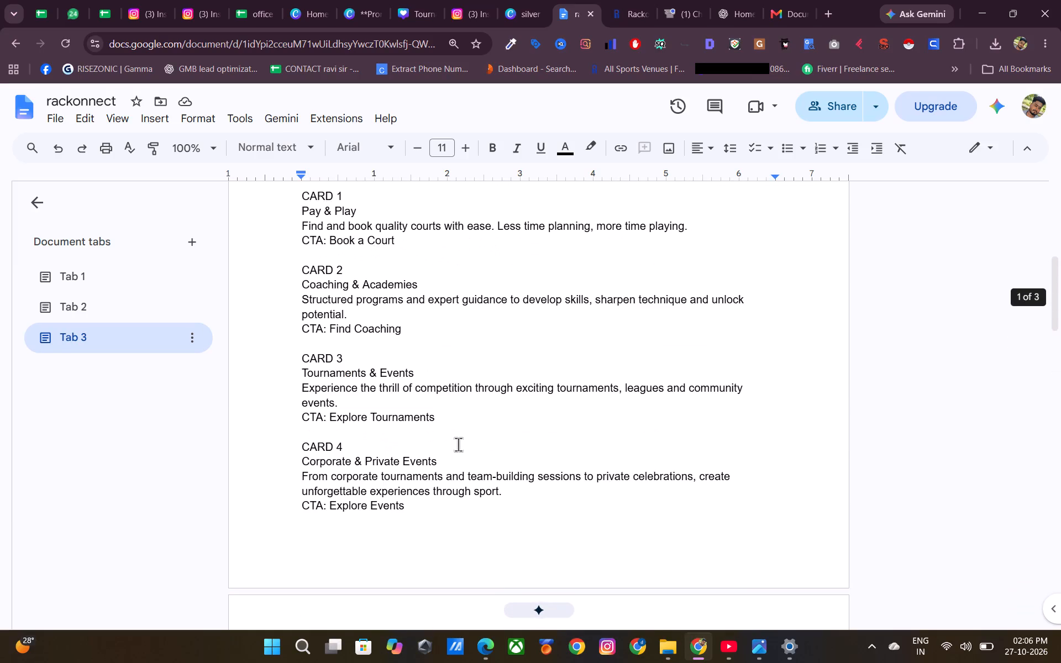
scroll(458, 444, "up", 4)
scroll(458, 444, "down", 3)
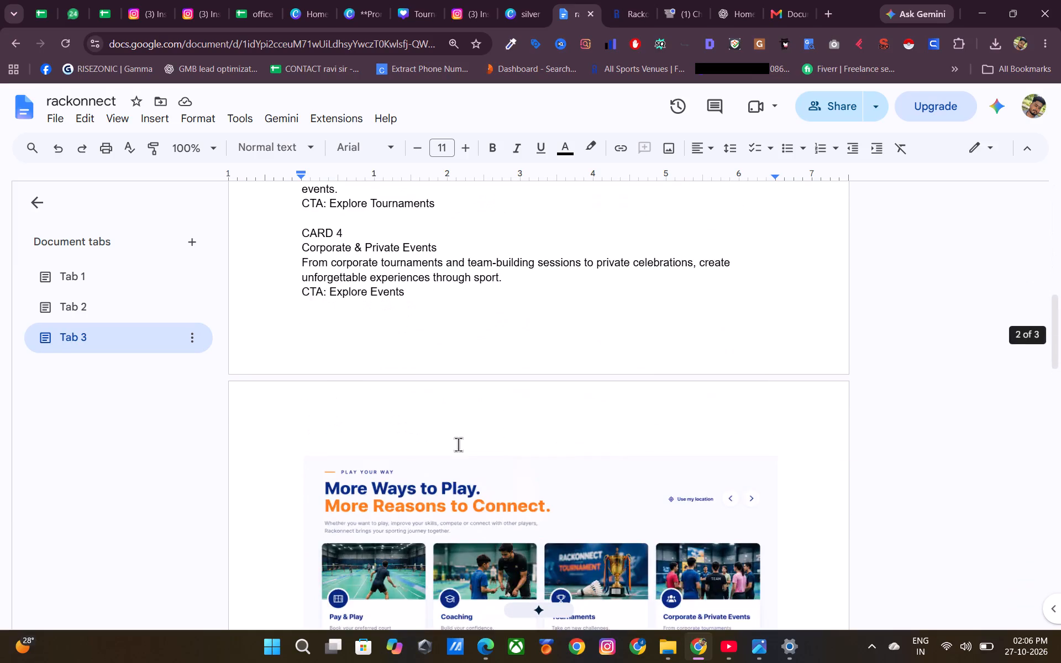
scroll(458, 444, "down", 5)
scroll(458, 444, "up", 4)
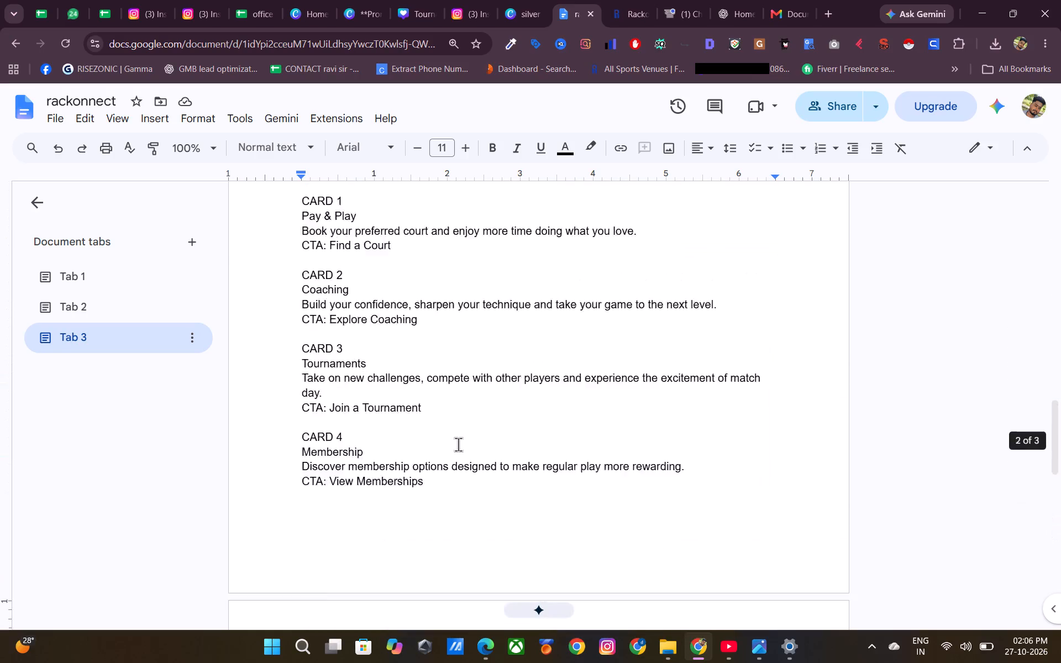
scroll(458, 444, "up", 1)
scroll(458, 444, "down", 5)
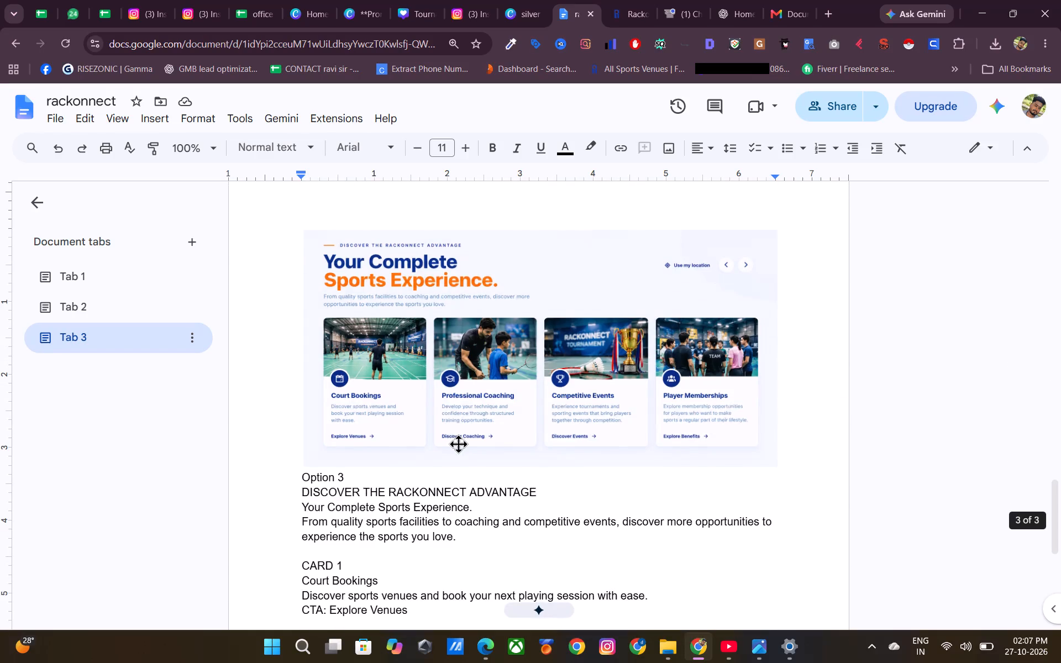
Delete the "CARD 1", "CARD 2" and "CARD 3" labels above Pay & Play, Coaching and Tournaments in Tab 3's "PLAY YOUR WAY" Option 2.
scroll(458, 444, "up", 3)
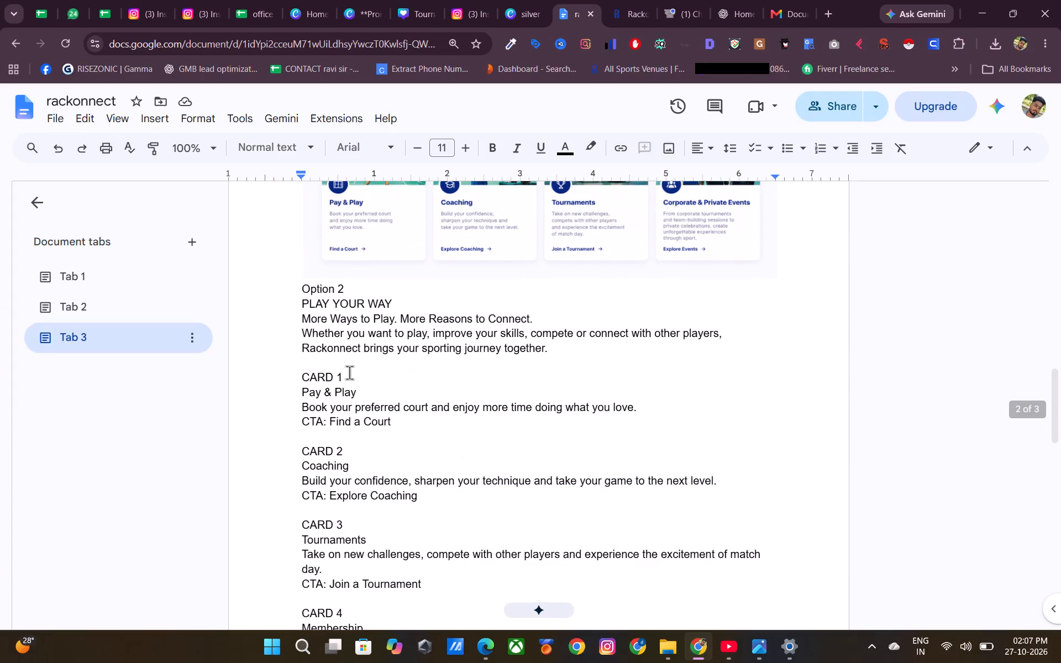
left_click_drag(348, 372, 302, 376)
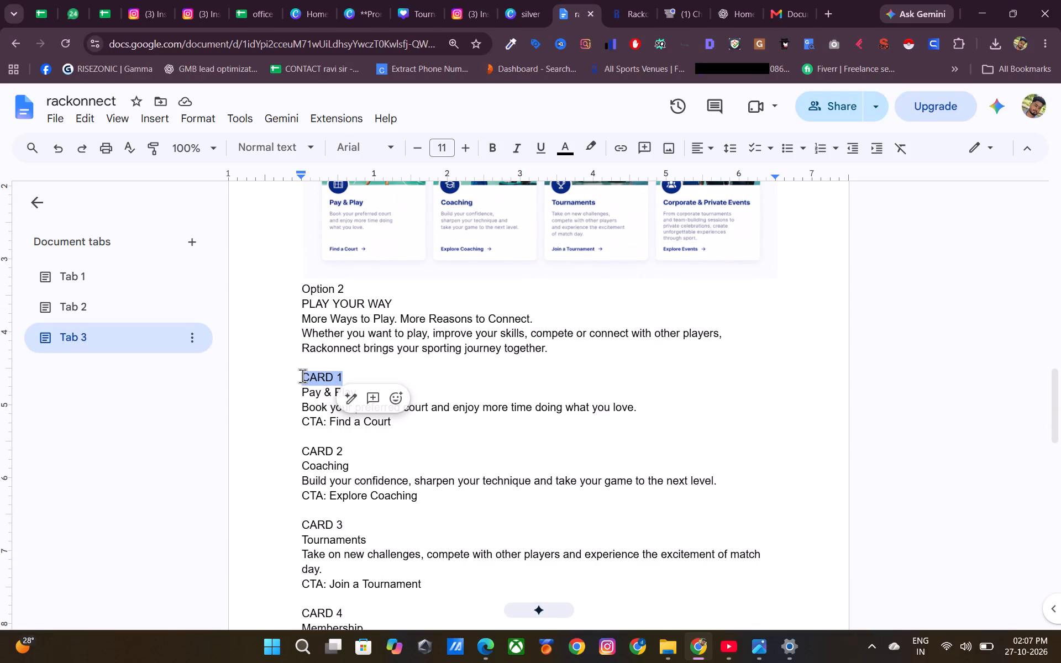
key("BackSpace")
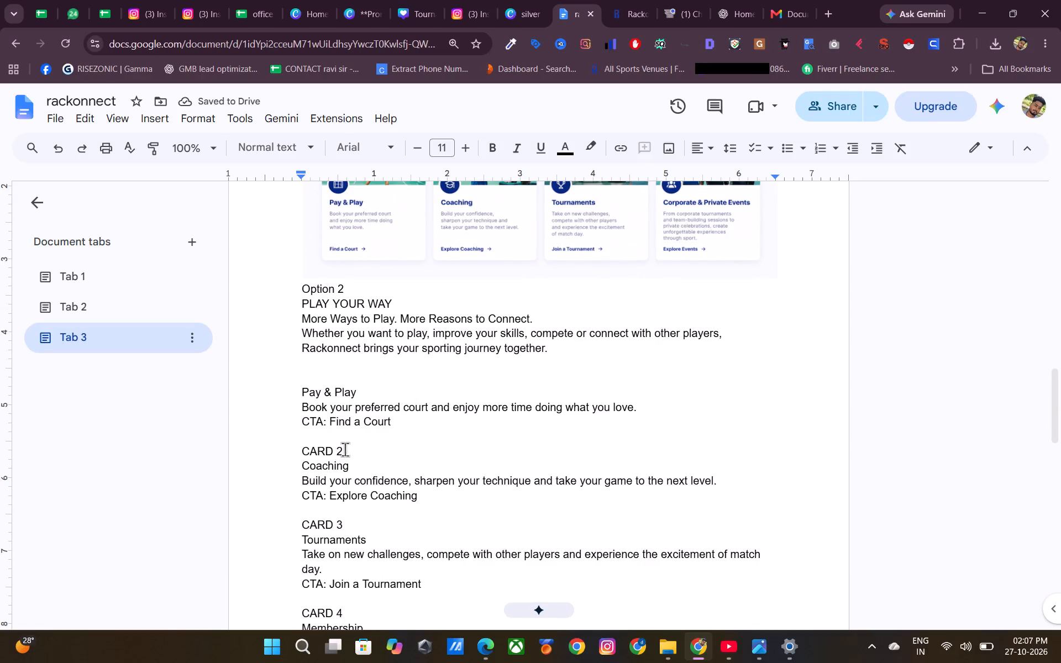
left_click_drag(345, 449, 300, 449)
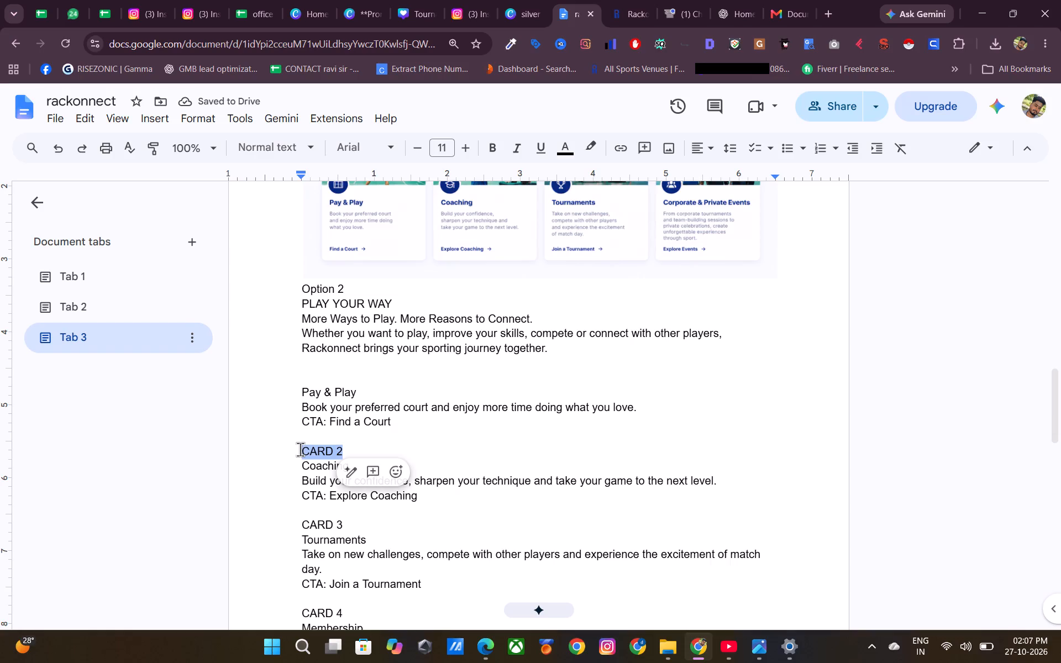
key("BackSpace")
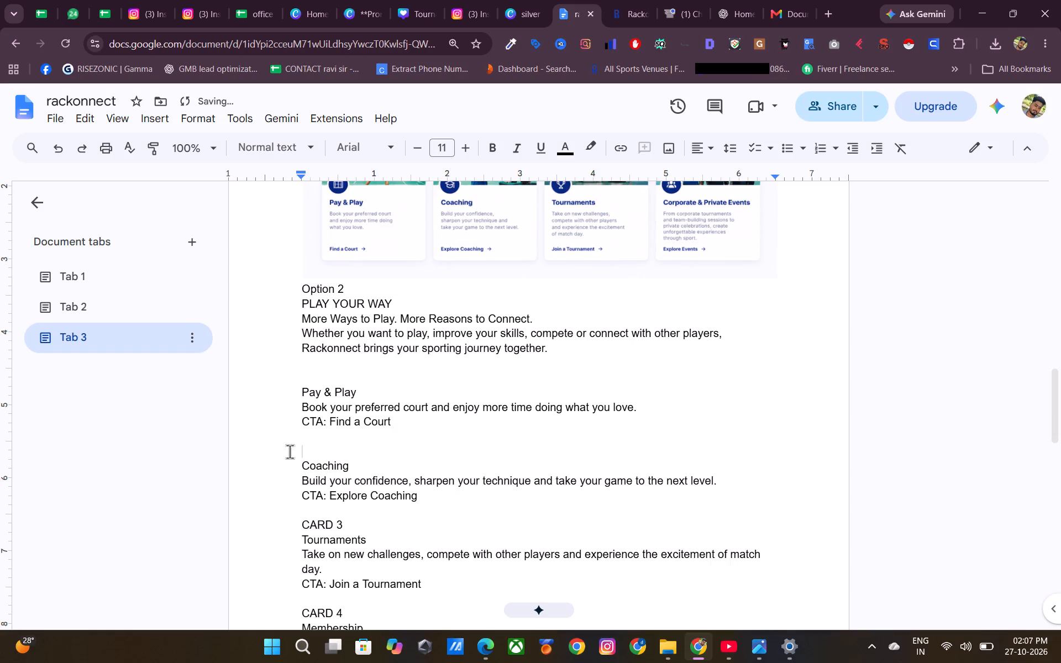
left_click_drag(342, 523, 300, 523)
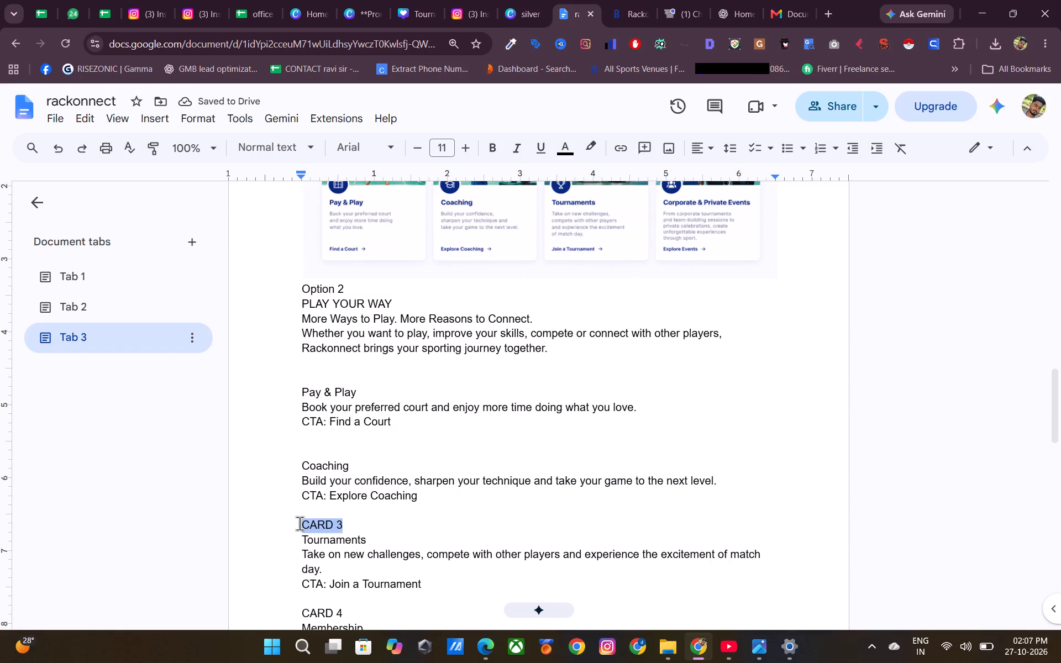
key("BackSpace")
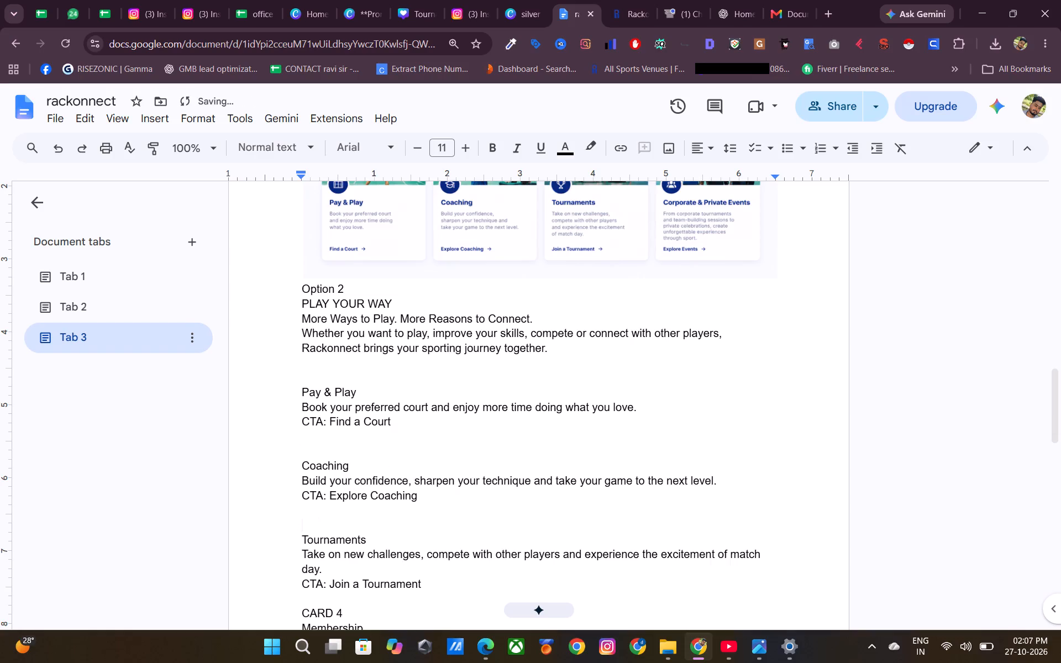
Delete the "CARD 4" label above "Membership" in Tab 3's "PLAY YOUR WAY" Option 2.
scroll(359, 567, "down", 1)
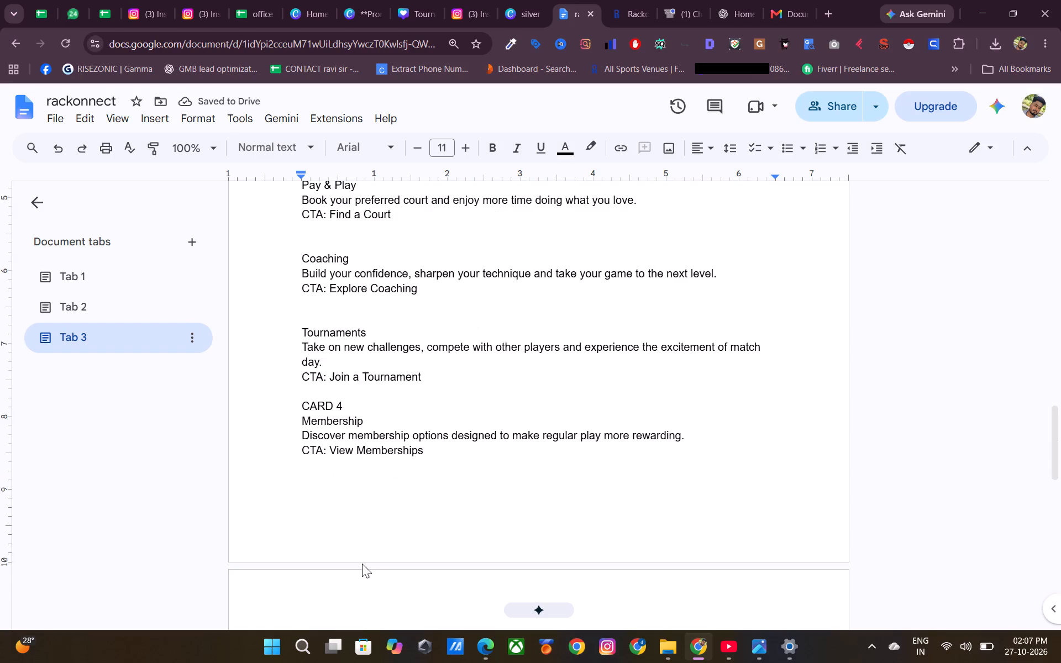
left_click_drag(345, 408, 297, 406)
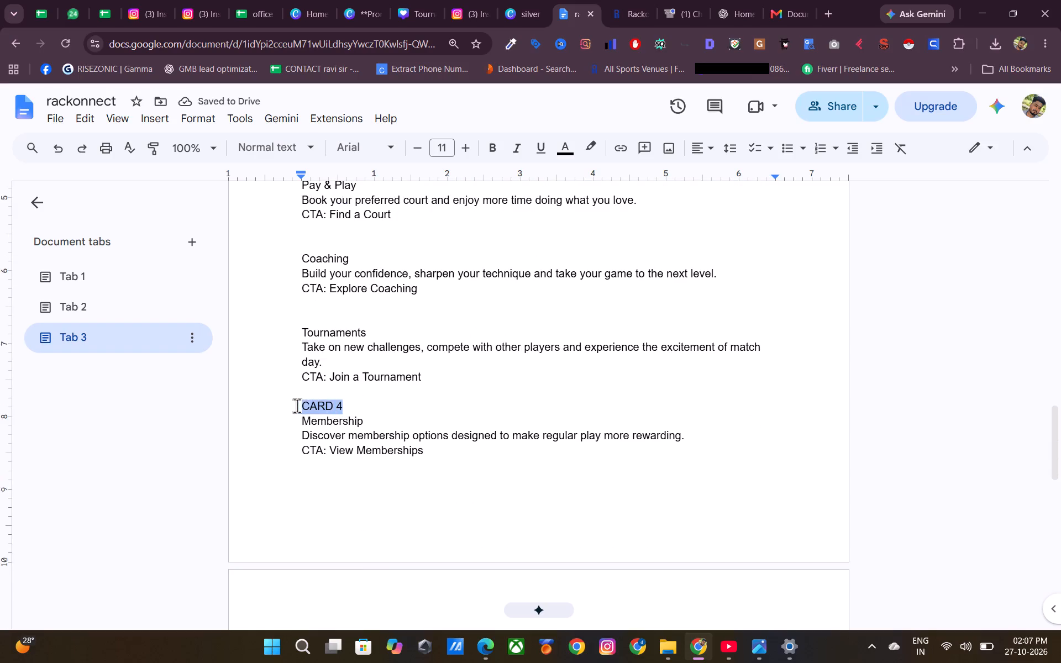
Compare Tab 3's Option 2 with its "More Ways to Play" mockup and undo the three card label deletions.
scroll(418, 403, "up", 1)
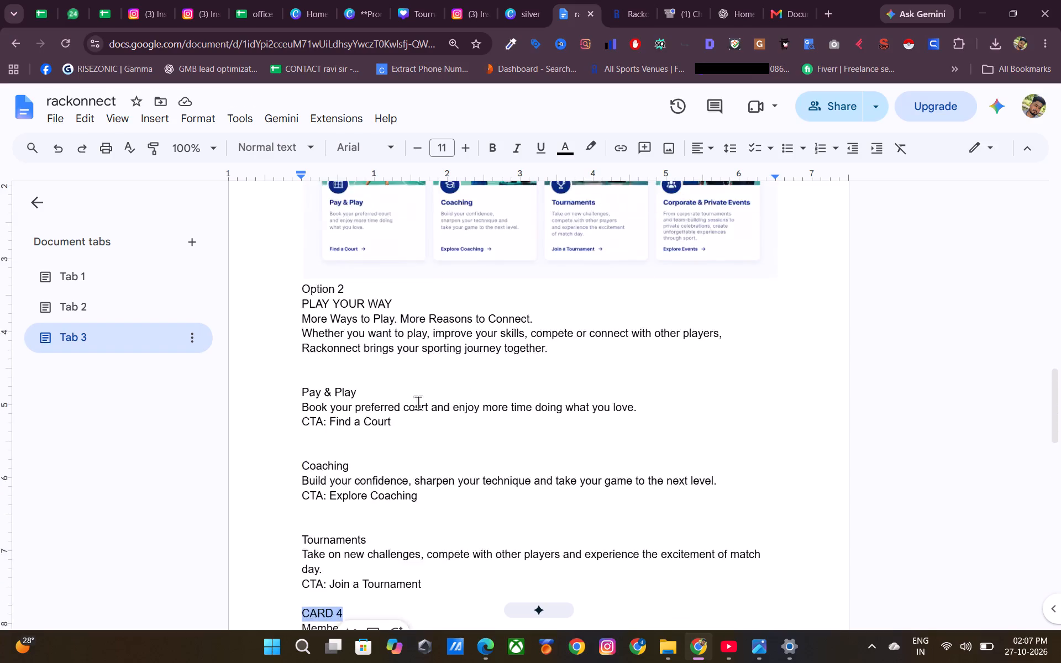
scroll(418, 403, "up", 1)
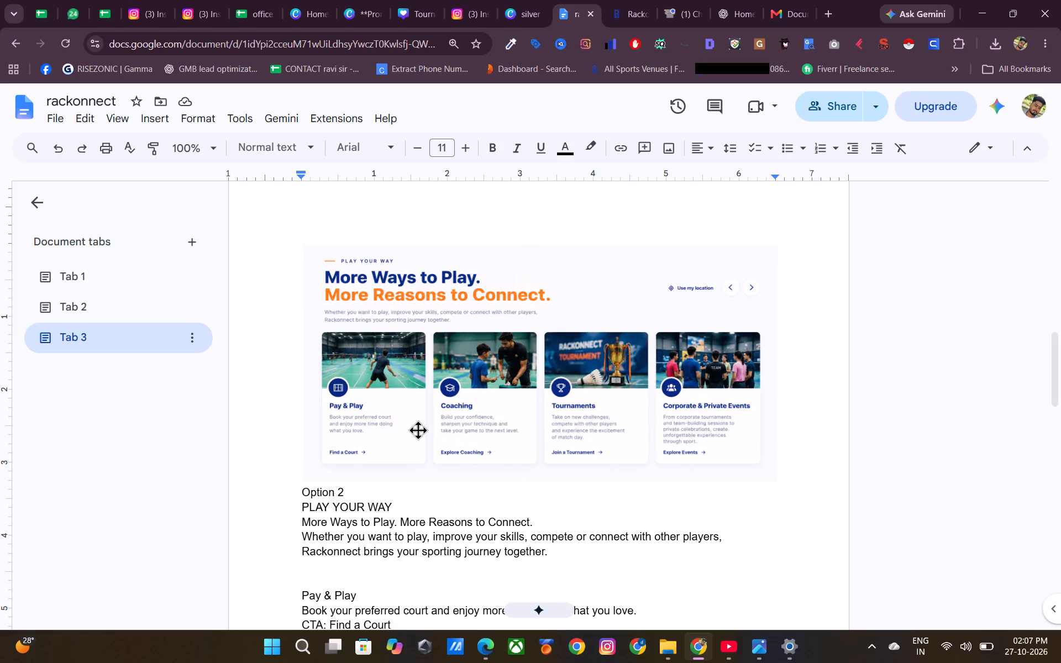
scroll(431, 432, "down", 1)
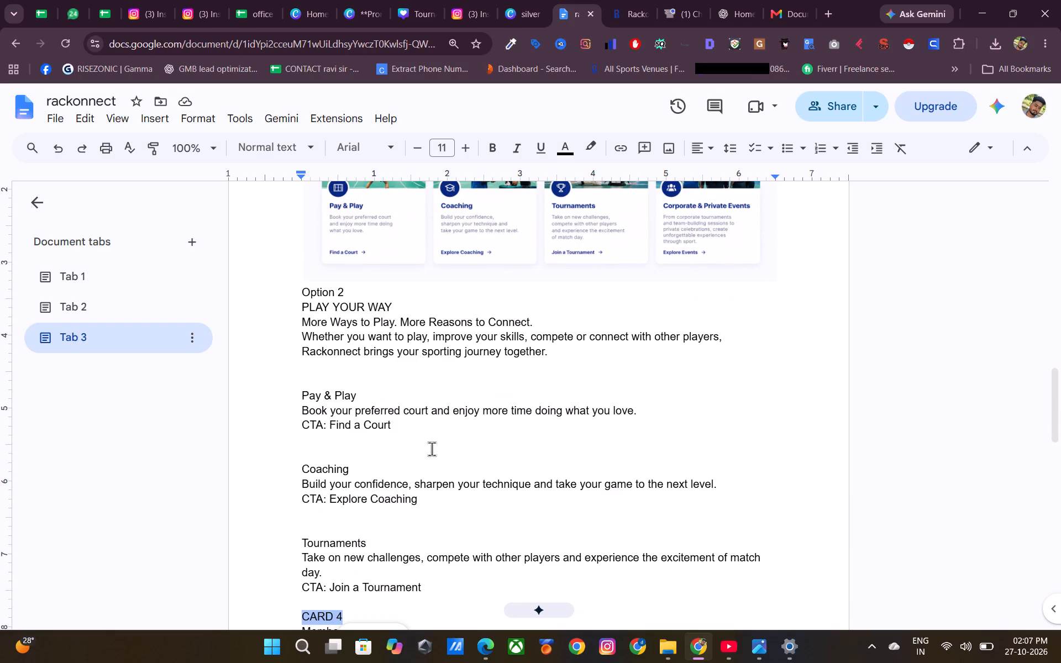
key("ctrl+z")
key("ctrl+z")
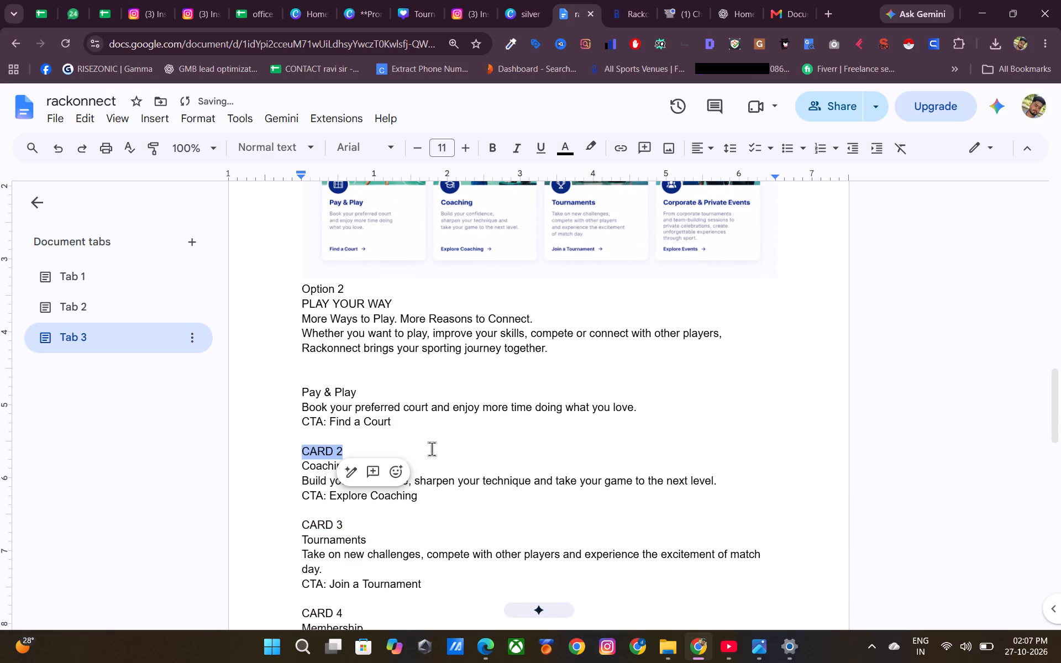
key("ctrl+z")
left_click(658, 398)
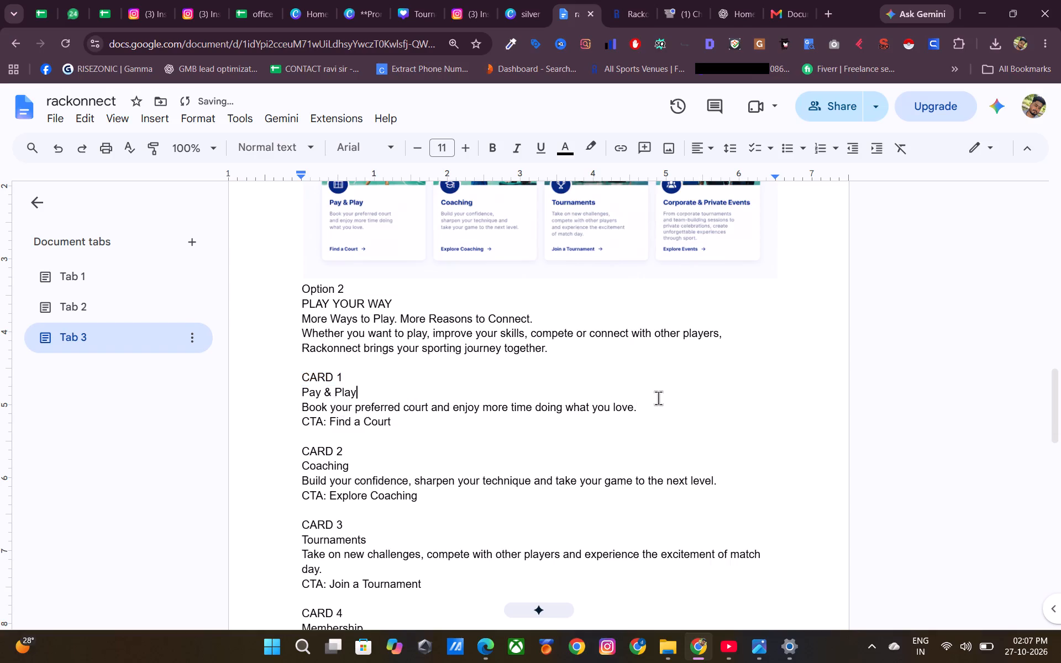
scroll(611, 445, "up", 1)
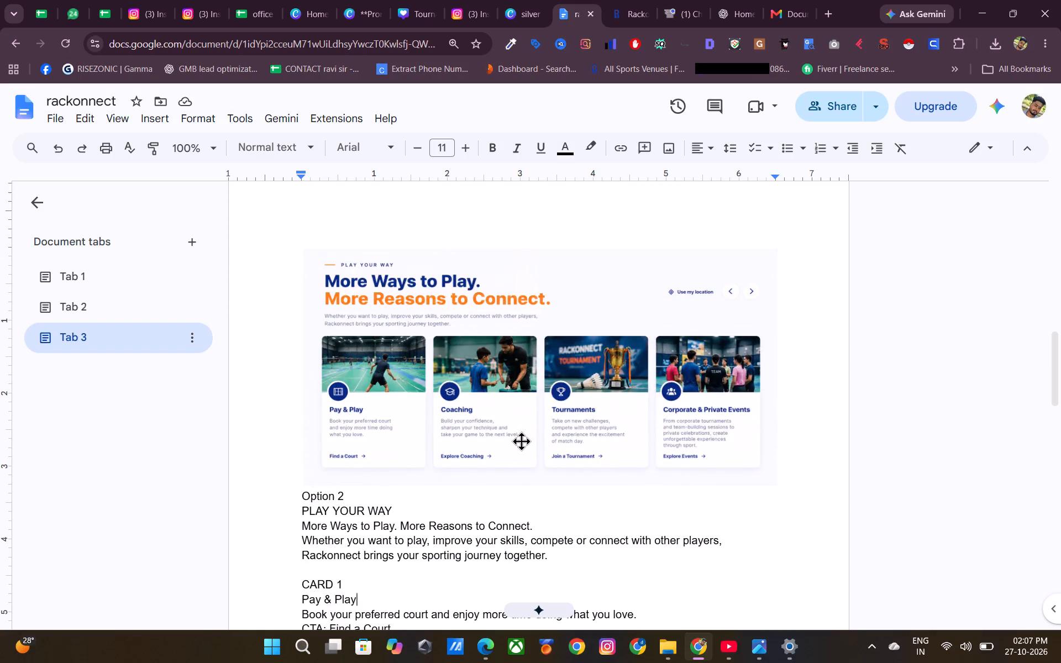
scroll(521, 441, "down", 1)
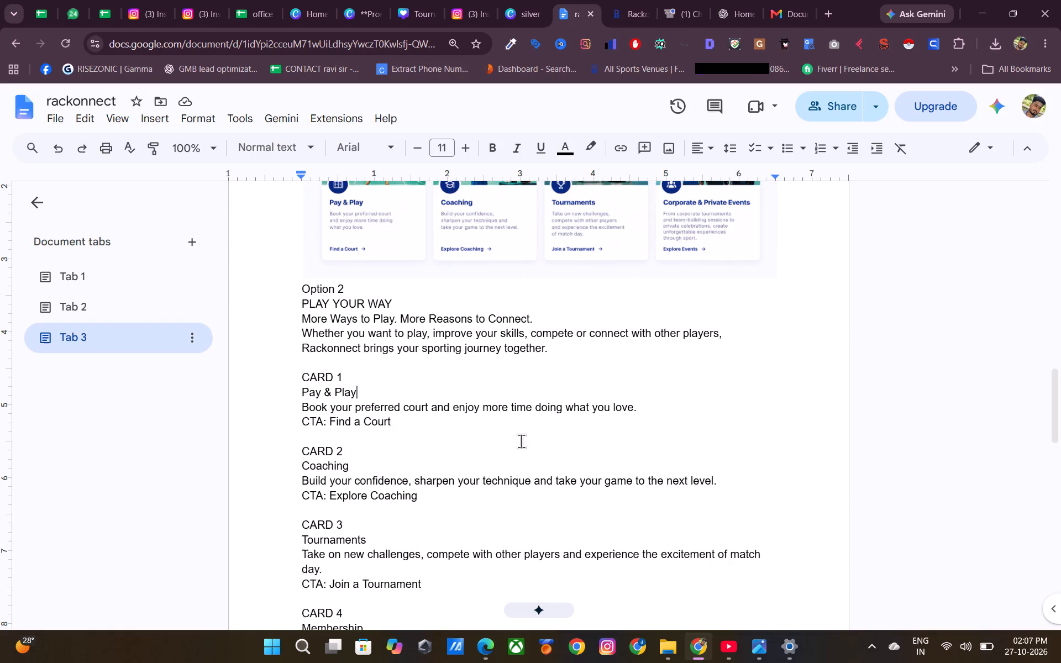
Switch back to Tab 2 and look over the content from "THE RACKONNECT EXPERIENCE" cards and their mockup up to the courts section's Option 3.
left_click(118, 309)
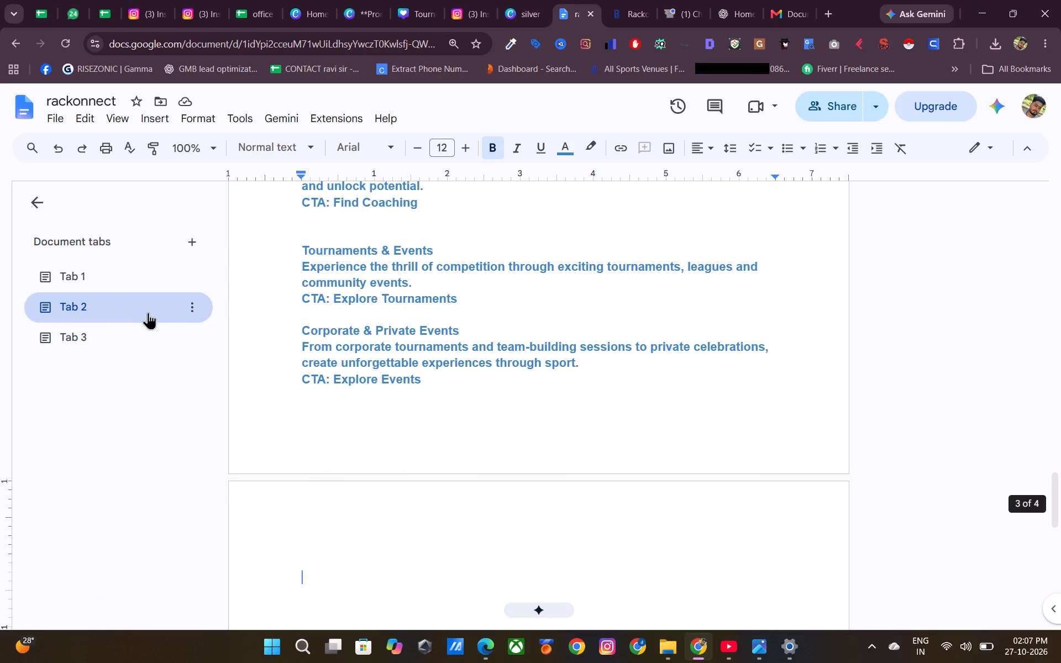
scroll(408, 437, "up", 1)
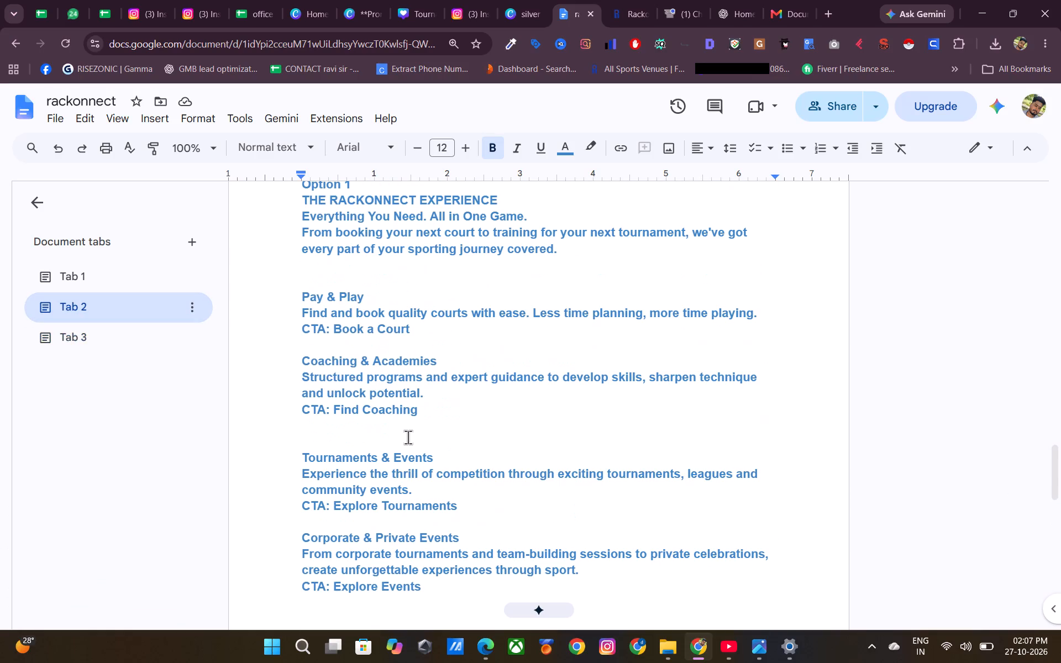
scroll(408, 434, "up", 1)
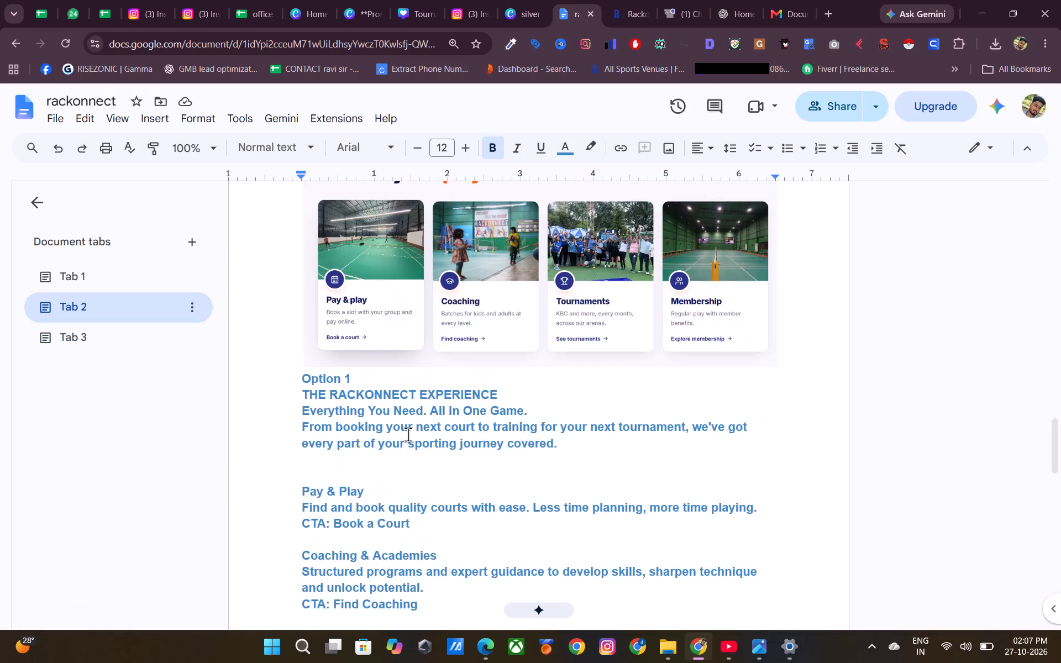
scroll(408, 434, "up", 5)
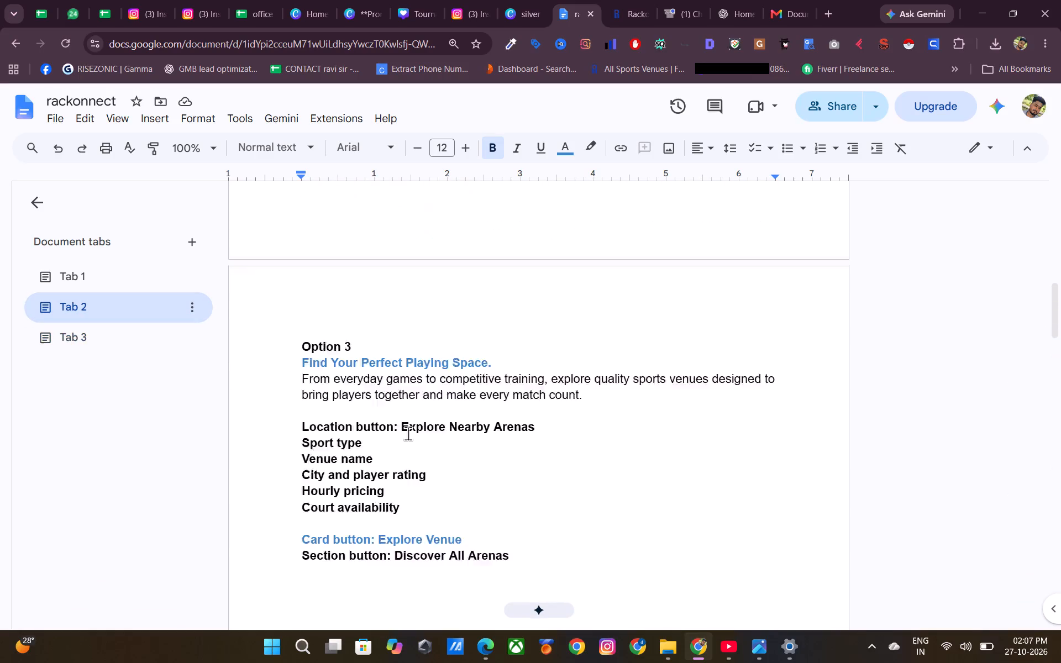
Look over Tab 2 from the courts section's options to the "Four ways to play" mockup and its Option 1 cards.
scroll(409, 432, "up", 1)
scroll(409, 432, "down", 4)
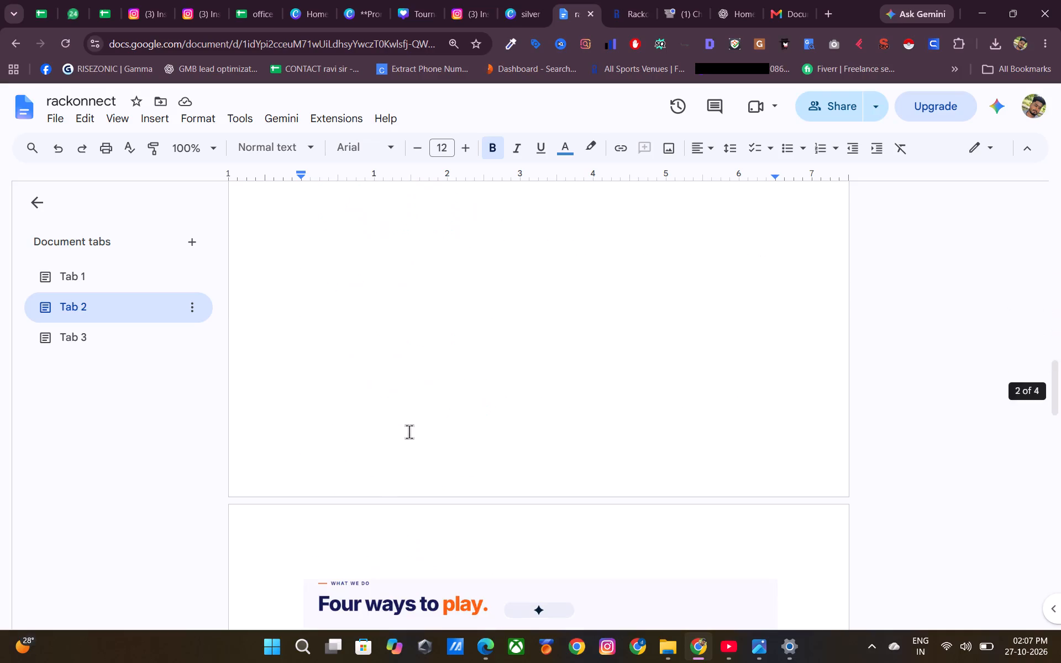
scroll(409, 432, "down", 2)
scroll(409, 432, "up", 1)
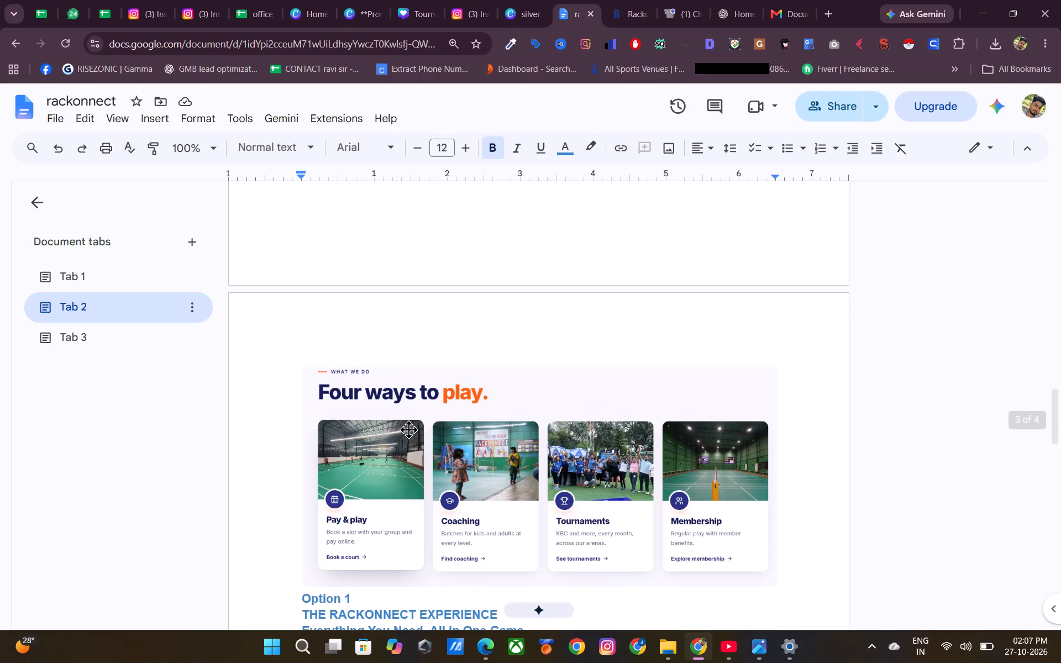
scroll(408, 429, "down", 1)
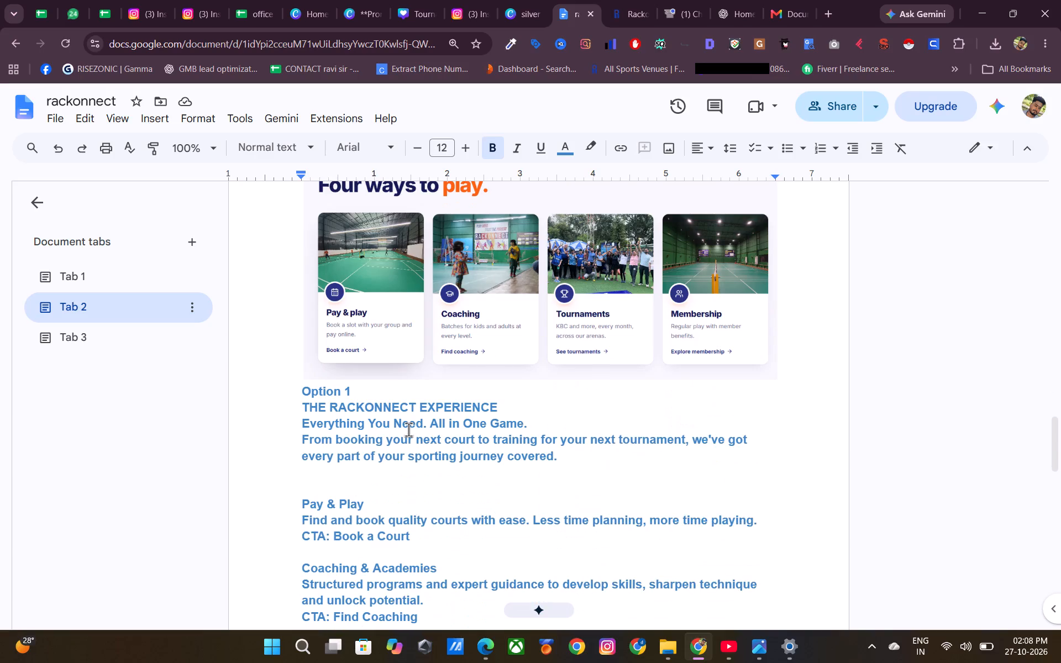
scroll(408, 429, "down", 1)
scroll(408, 429, "up", 7)
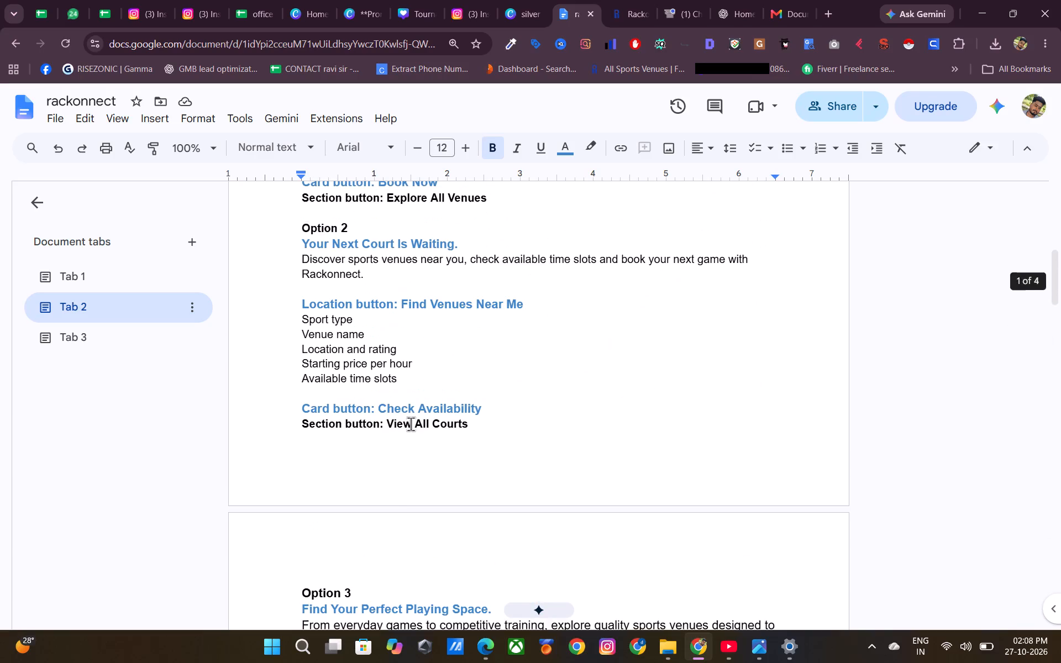
scroll(411, 424, "up", 3)
scroll(411, 424, "down", 10)
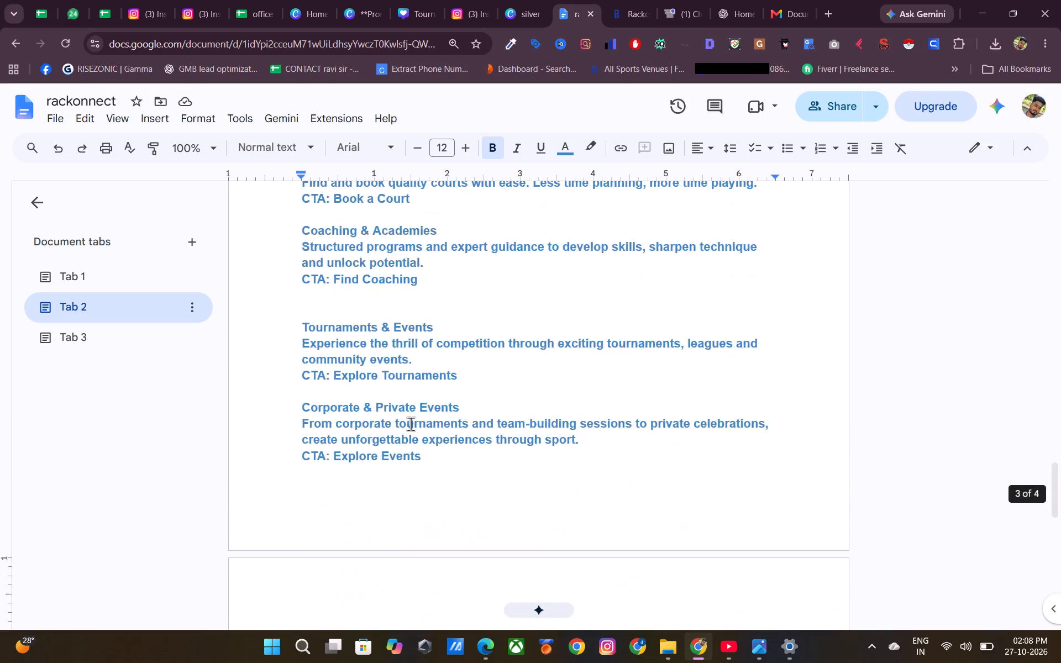
scroll(411, 424, "up", 3)
scroll(411, 424, "down", 1)
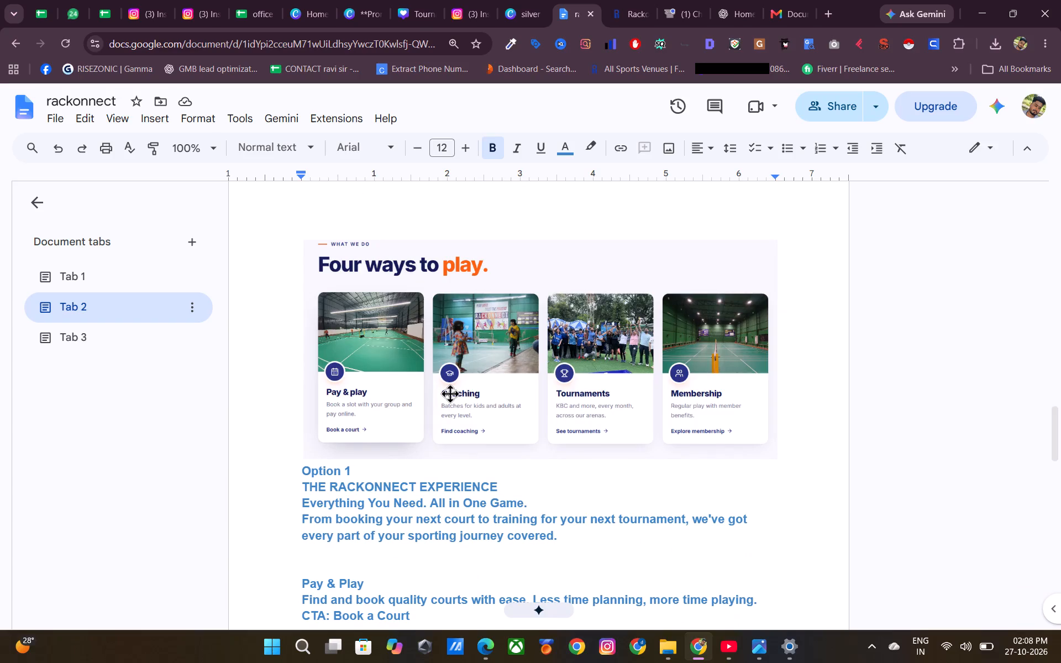
left_click(154, 340)
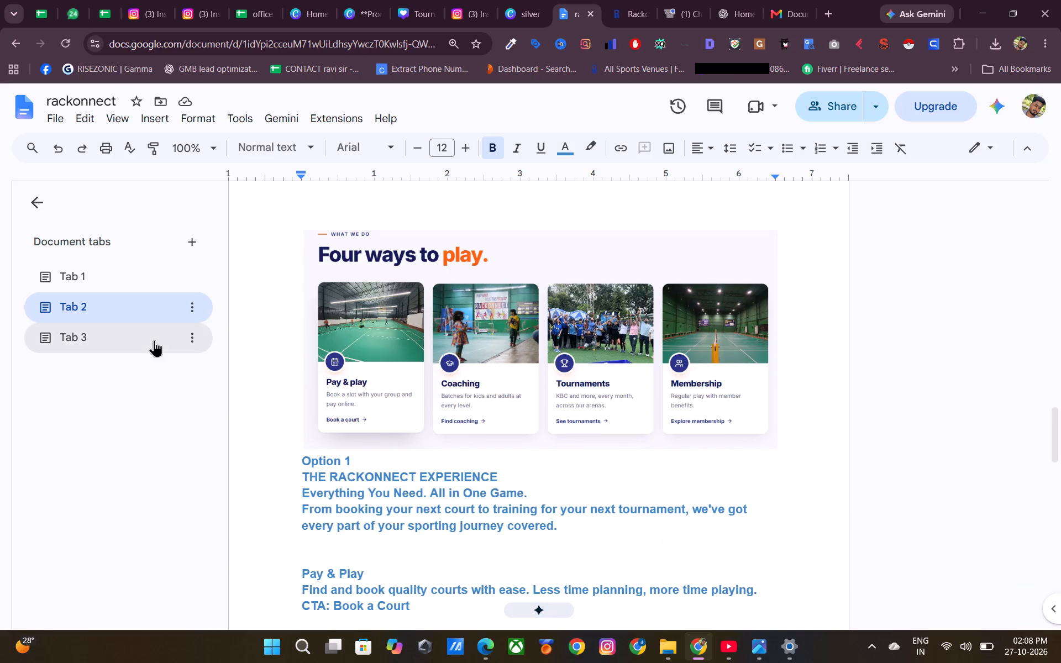
scroll(524, 349, "up", 2)
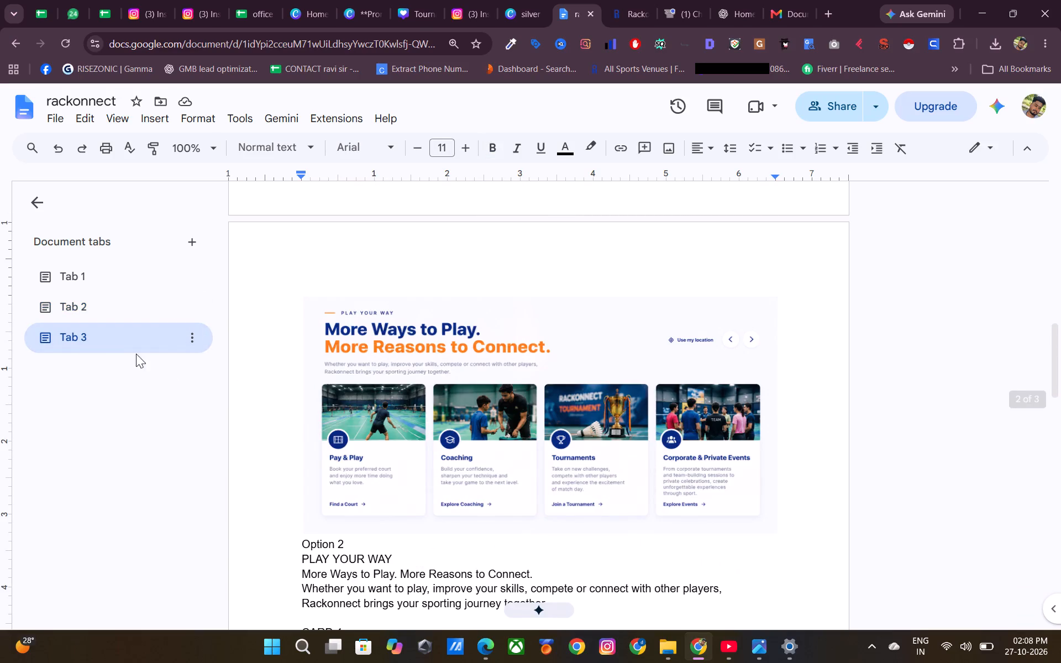
left_click(87, 302)
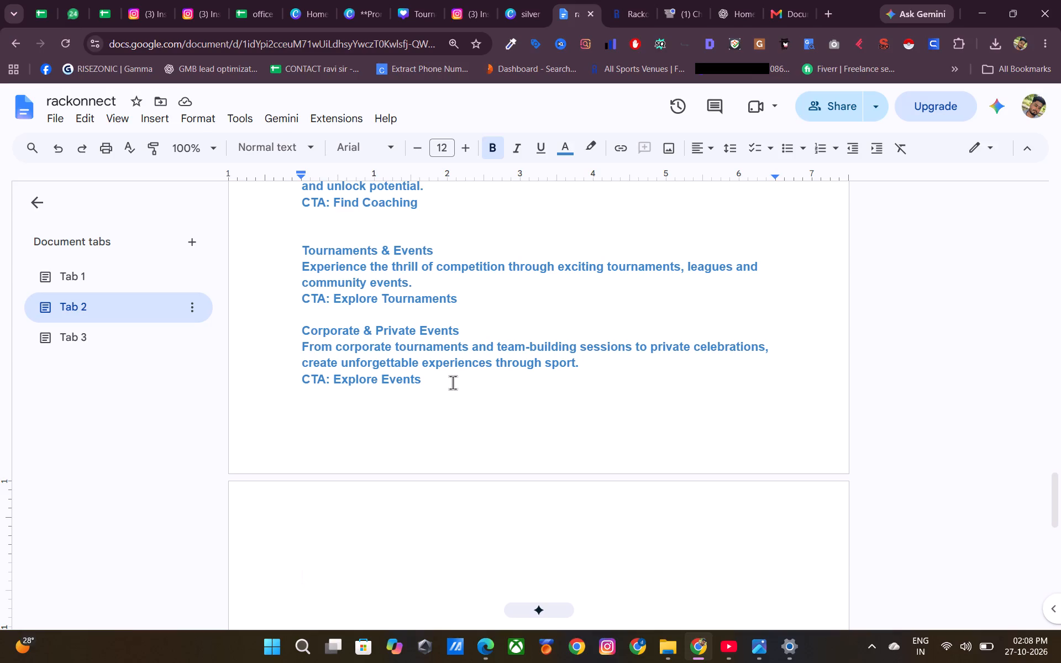
scroll(453, 390, "up", 1)
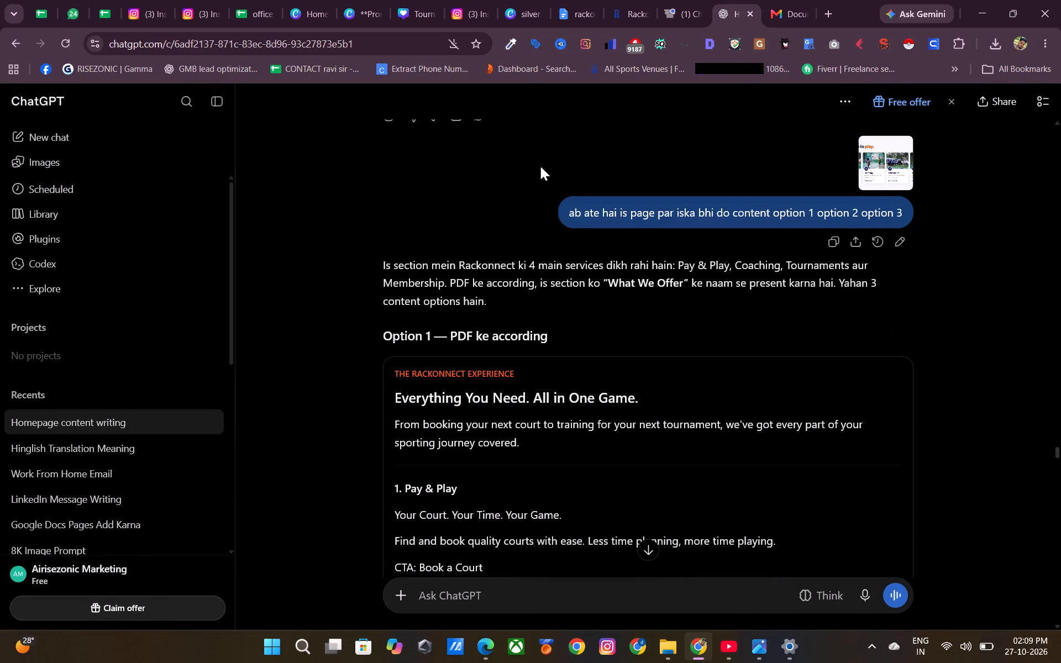
Return to the Google Doc and insert the label "HEADLINE" before "THE RACKONNECT EXPERIENCE" in Tab 2's Option 1.
left_click(573, 15)
scroll(543, 325, "up", 1)
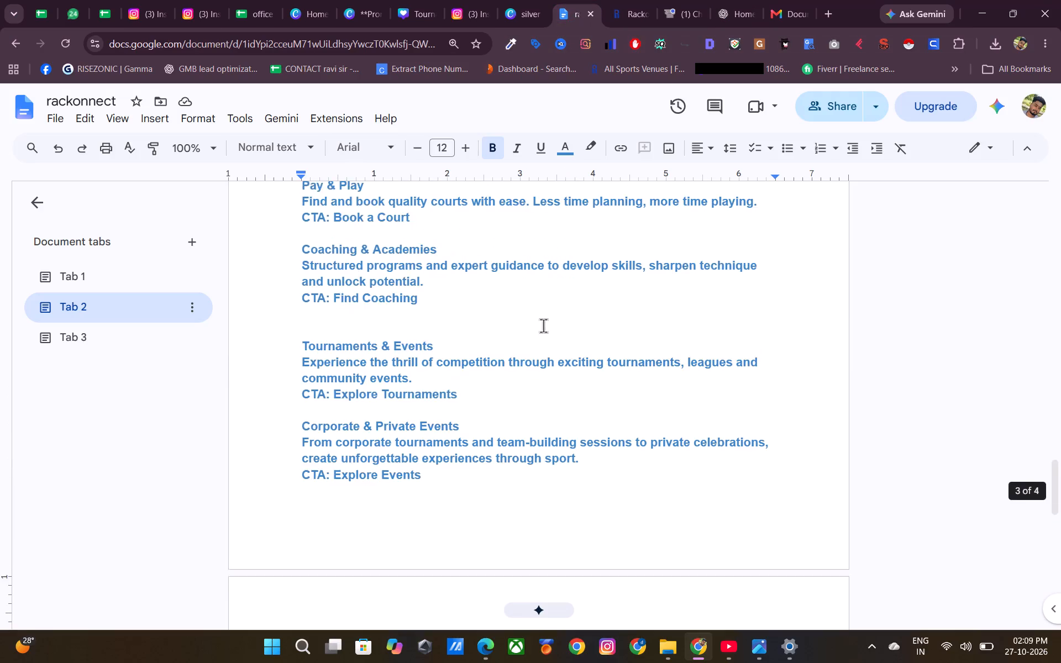
scroll(543, 325, "up", 2)
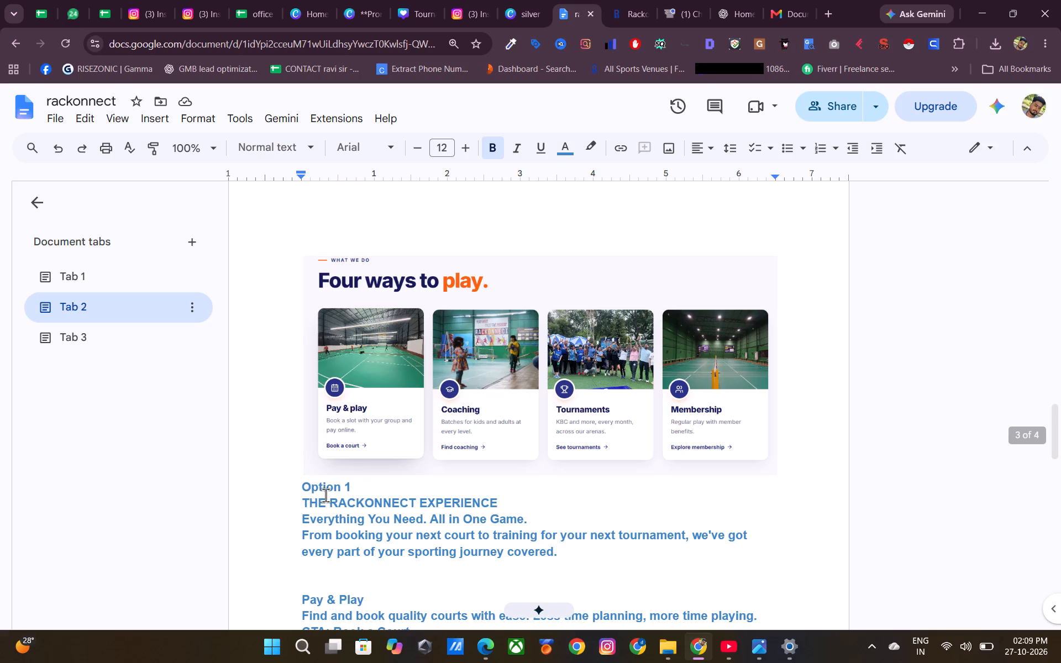
left_click(367, 485)
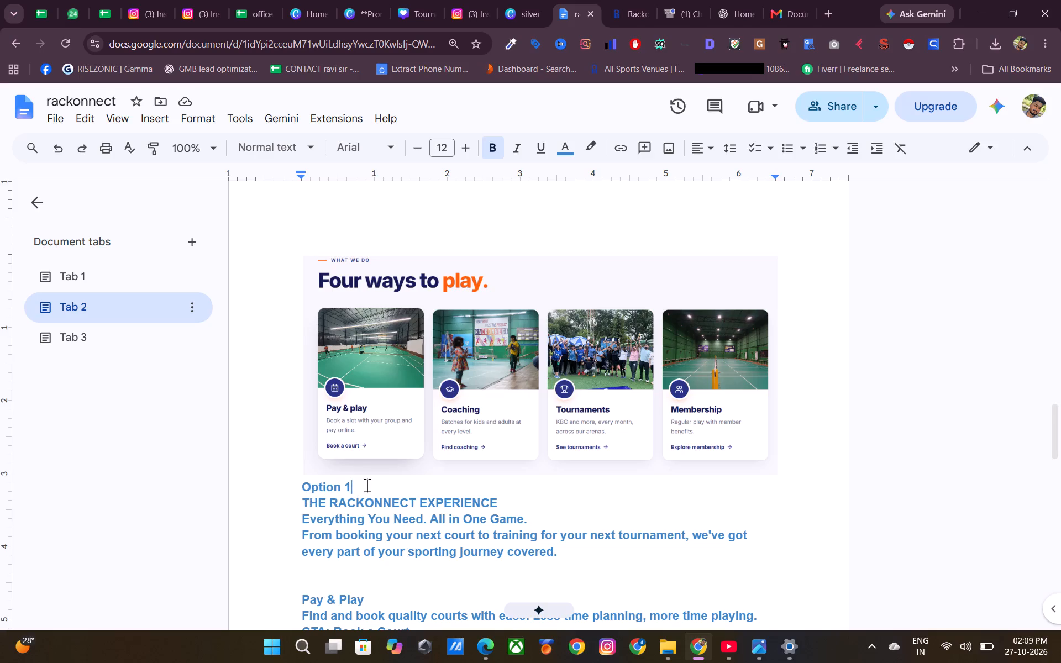
left_click(298, 500)
type("HEADLIN")
key("e")
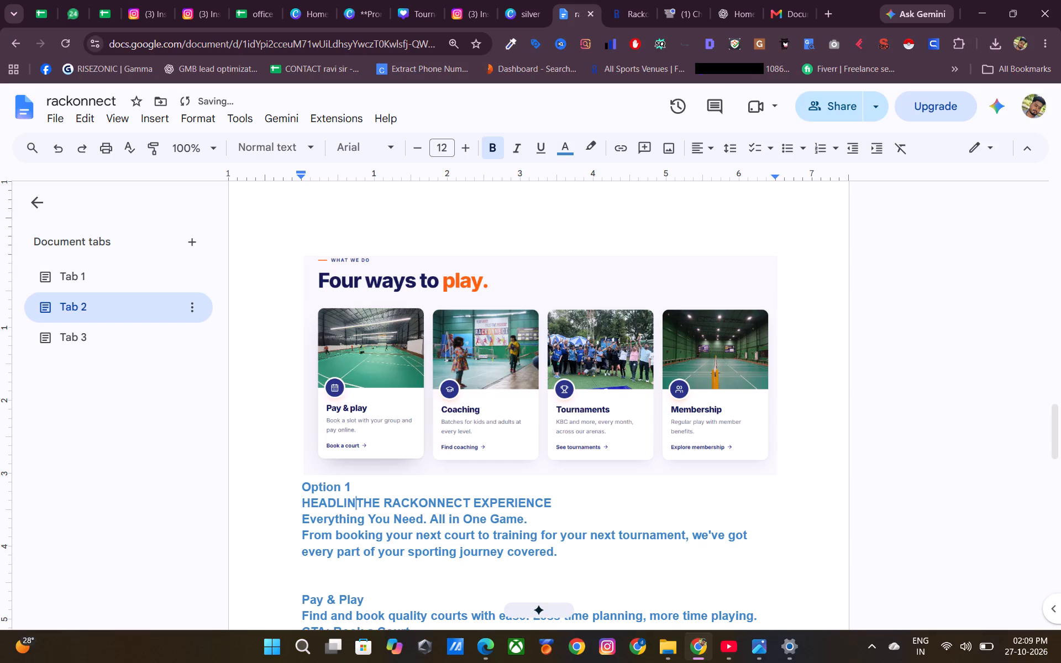
key("space")
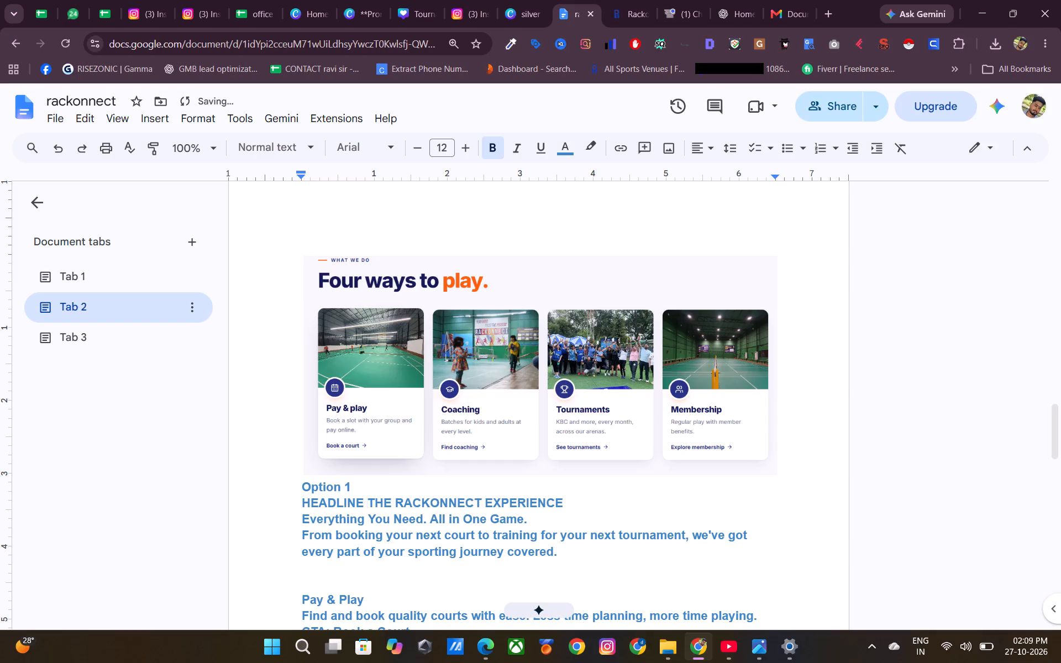
Colour the "HEADLINE" label in Option 1 black, leaving "THE RACKONNECT EXPERIENCE" in blue.
key("Left")
key("shift+Left")
key("shift+Left")
key("shift+Left")
key("shift+Left")
key("shift+Left")
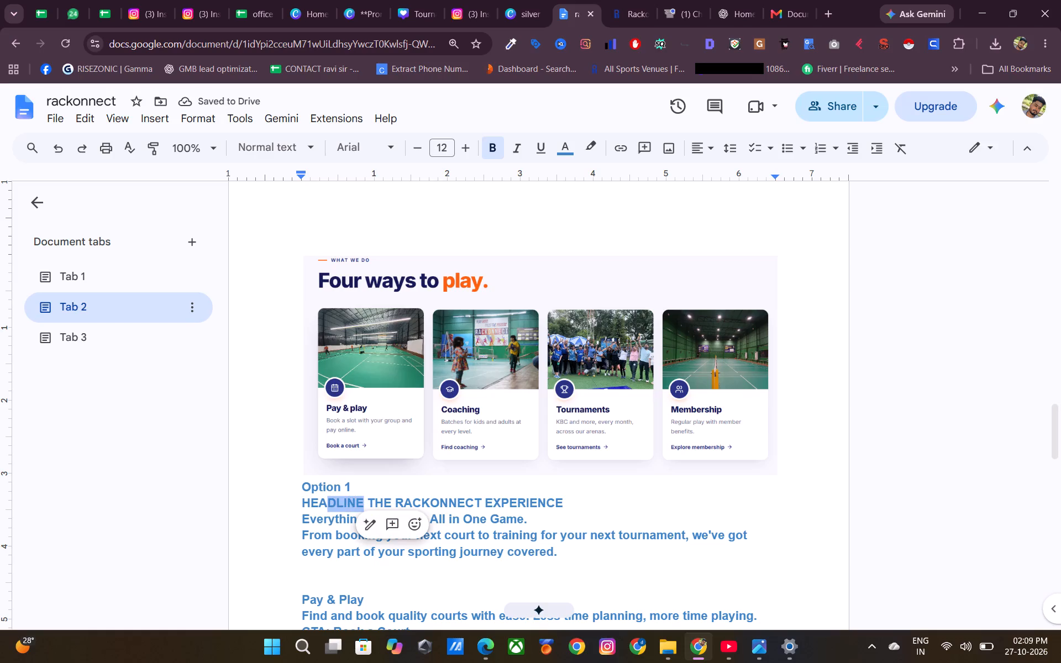
key("shift+Left")
key("shift+Left")
key("shift+Left")
left_click(565, 158)
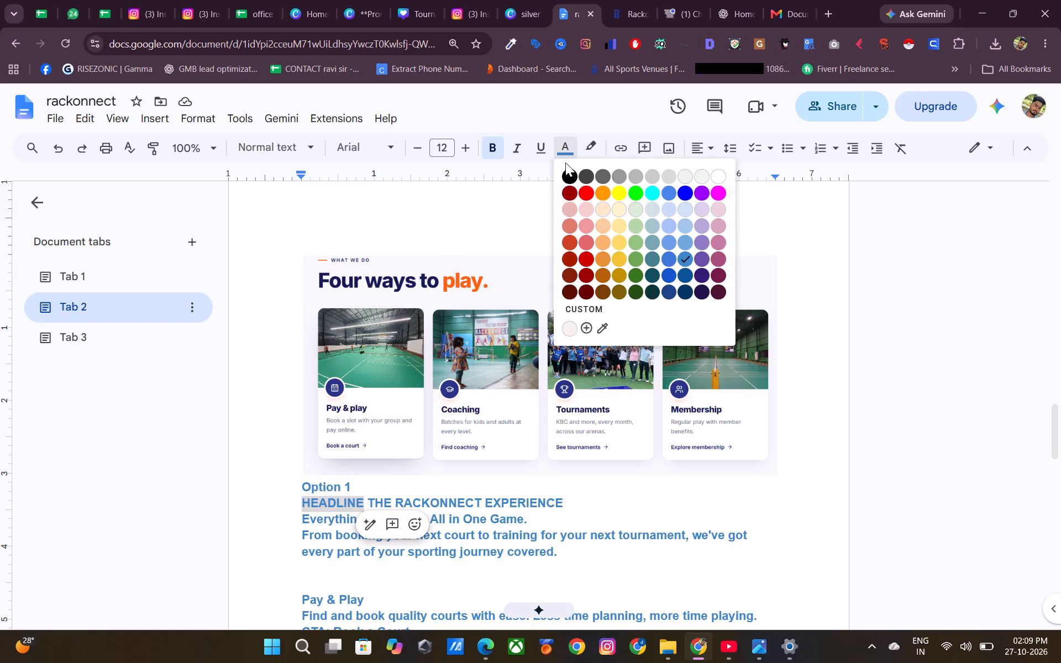
left_click(570, 172)
left_click(794, 437)
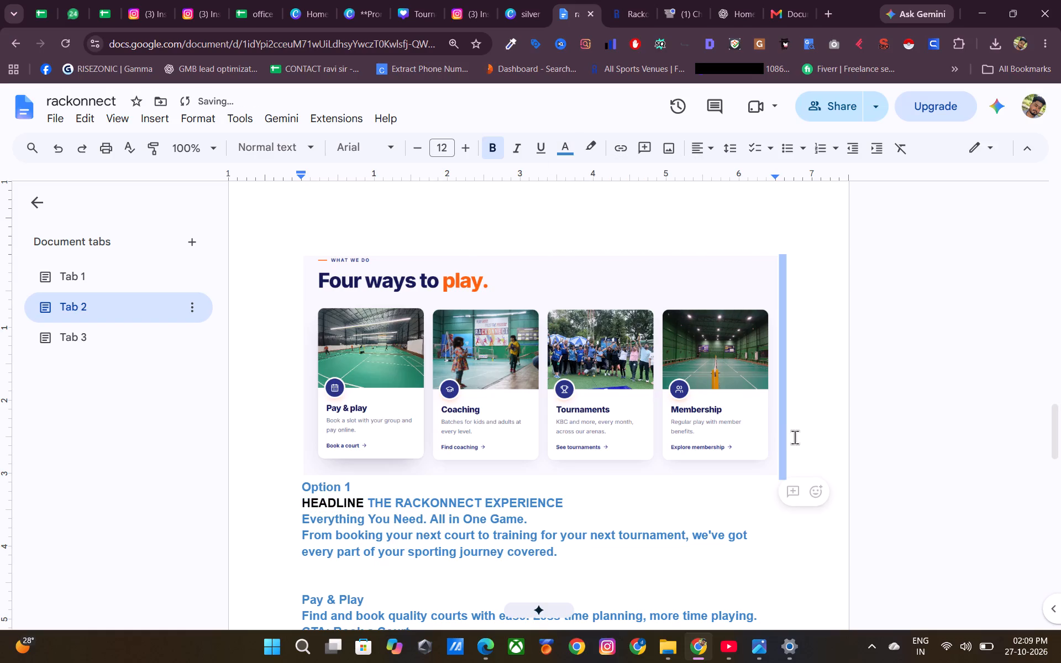
left_click(829, 436)
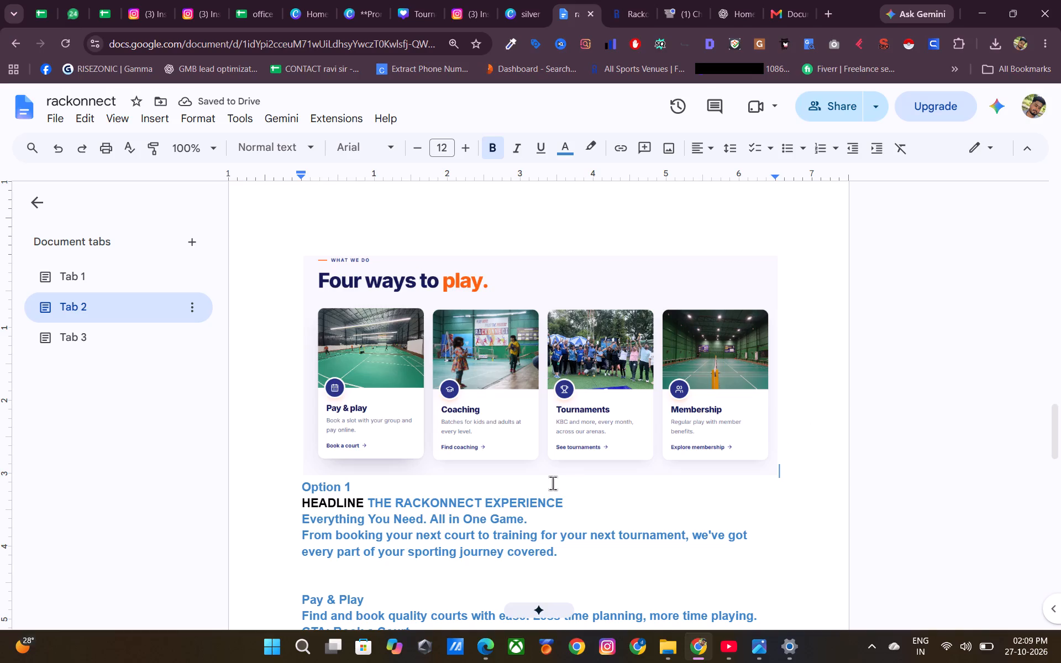
Review Option 1's headline, four service cards and CTAs against the "Four ways to play" mockup, dismissing the LinkedIn notification.
scroll(501, 491, "down", 4)
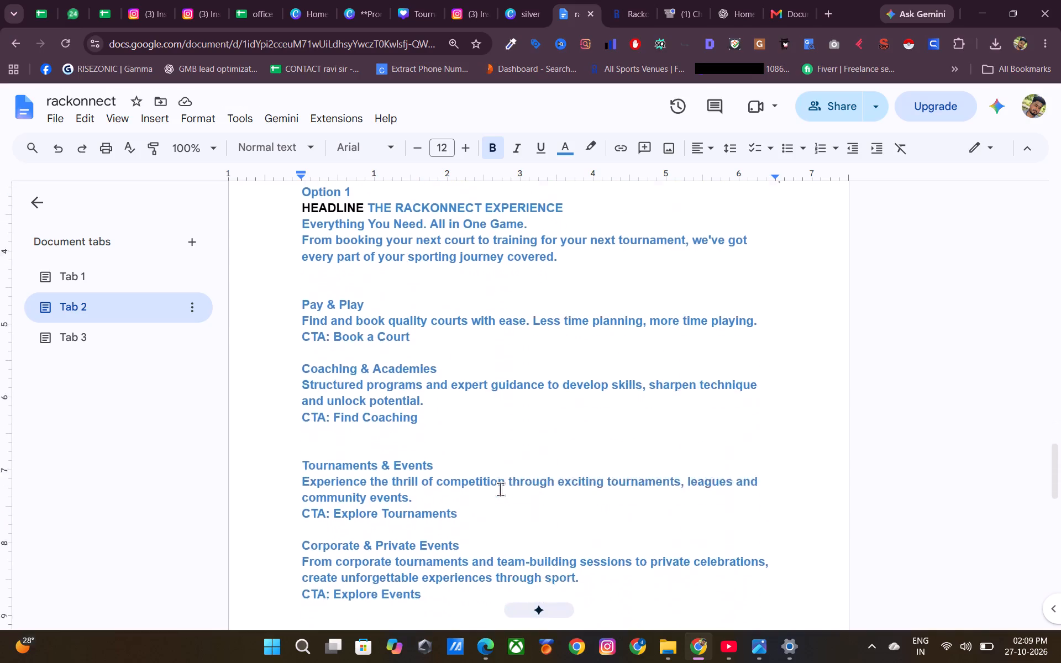
scroll(500, 489, "down", 1)
scroll(500, 489, "up", 1)
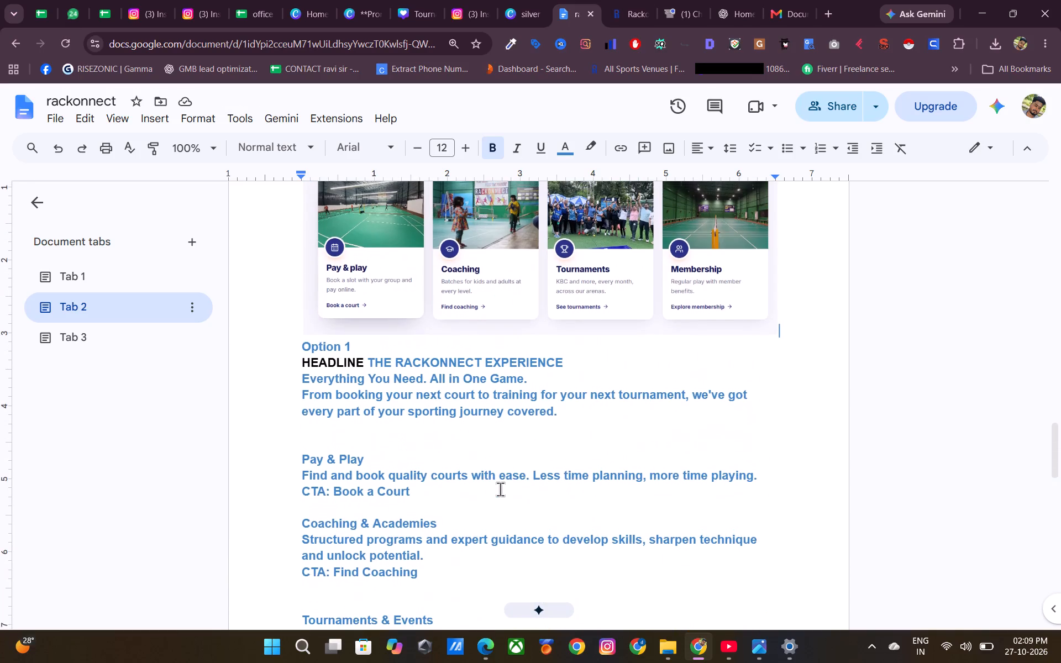
scroll(500, 489, "up", 1)
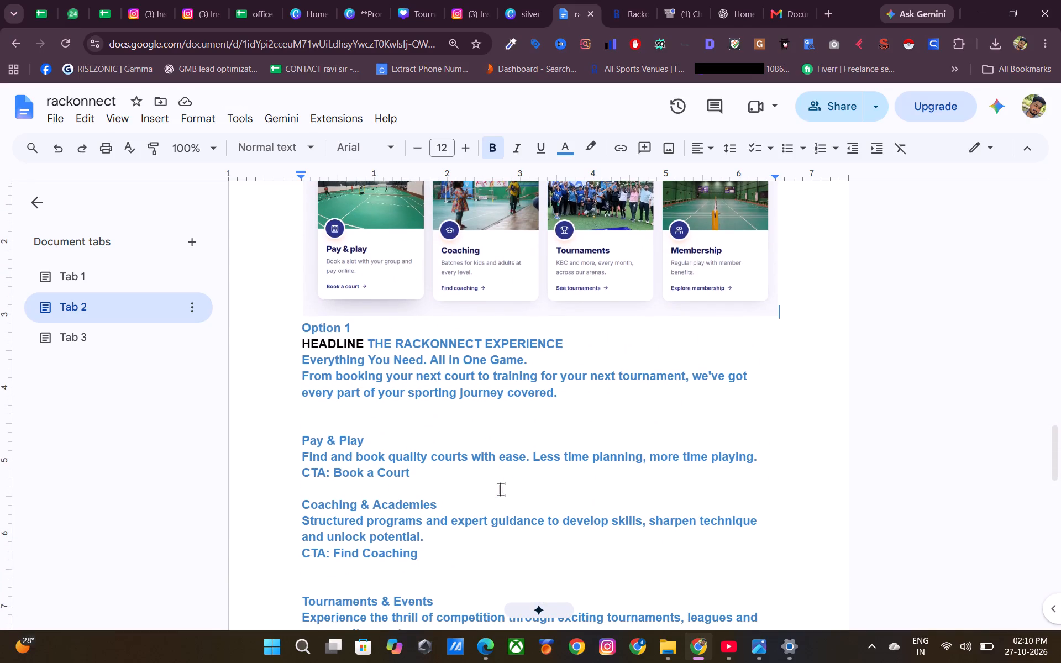
scroll(500, 489, "up", 2)
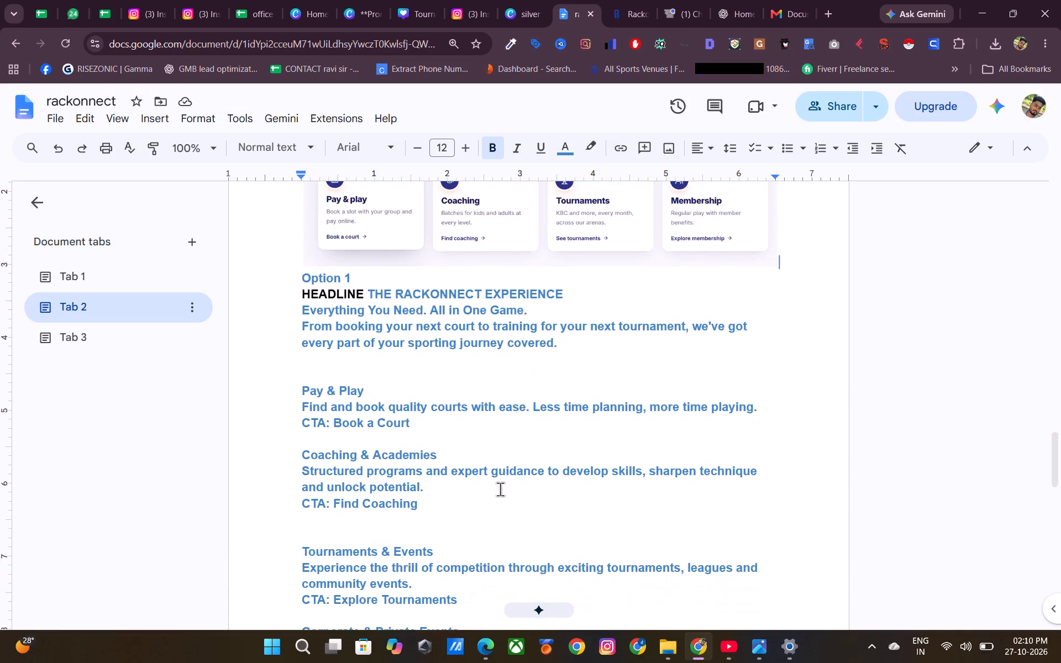
scroll(500, 489, "up", 2)
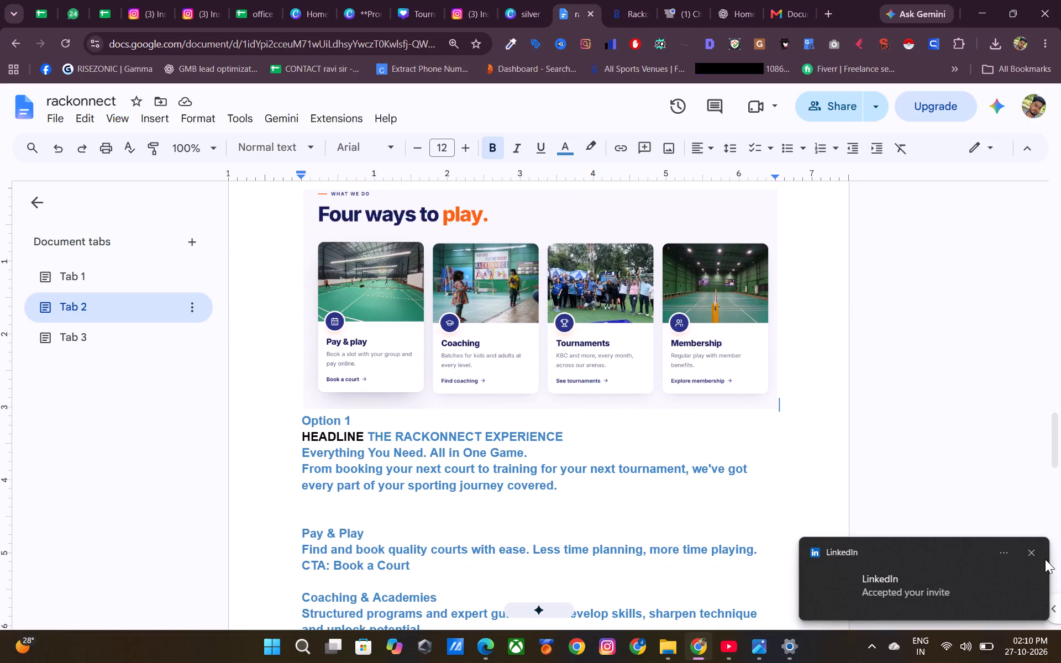
left_click(1033, 556)
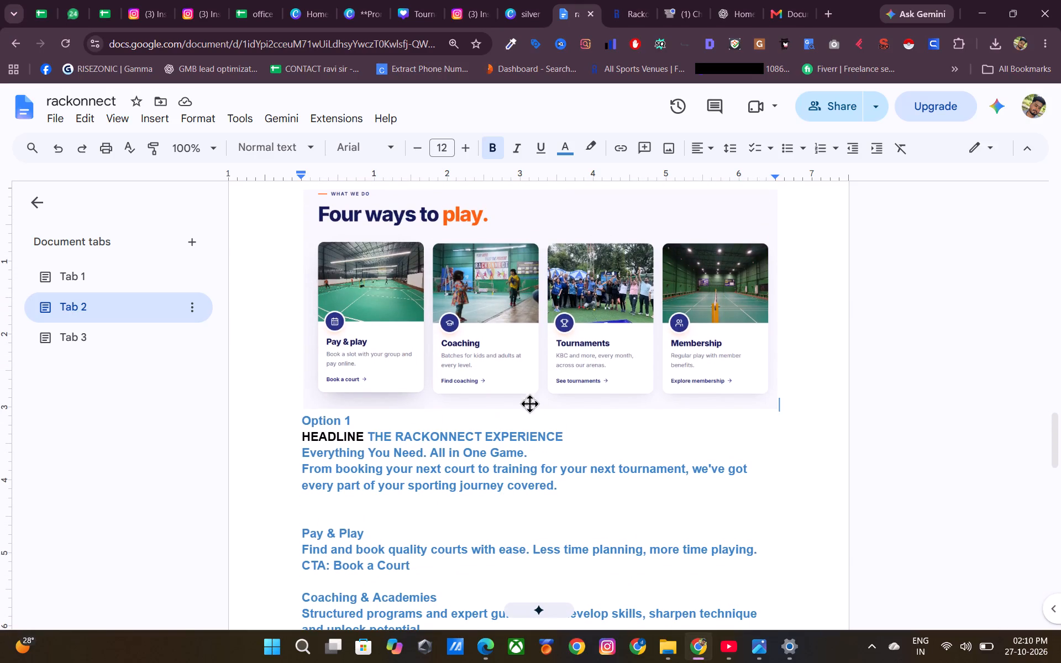
scroll(512, 439, "down", 1)
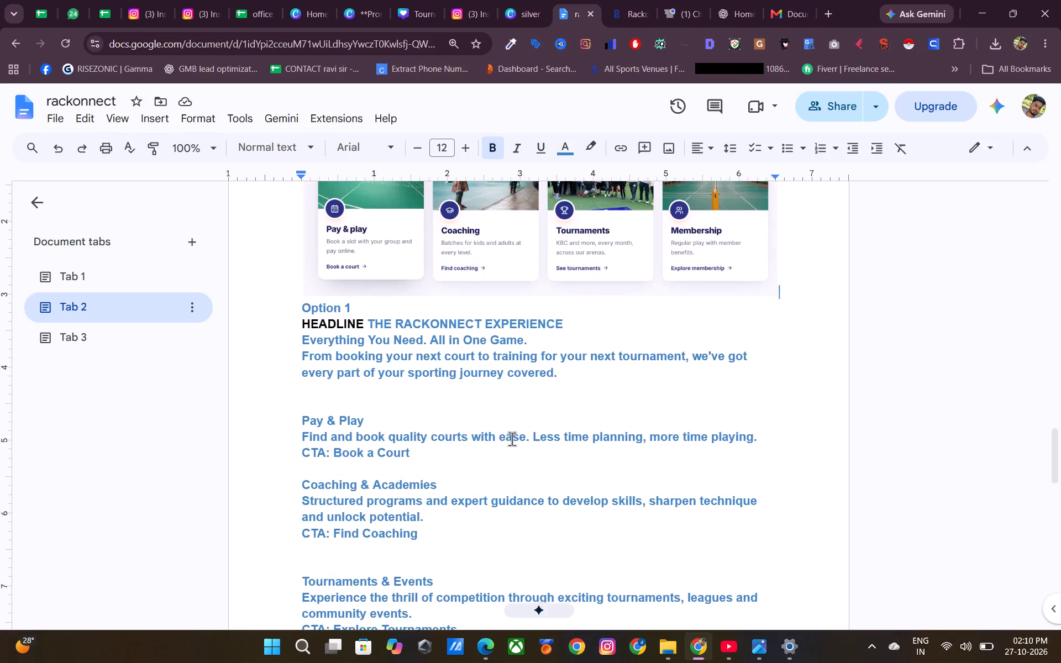
scroll(512, 439, "down", 1)
scroll(512, 439, "up", 1)
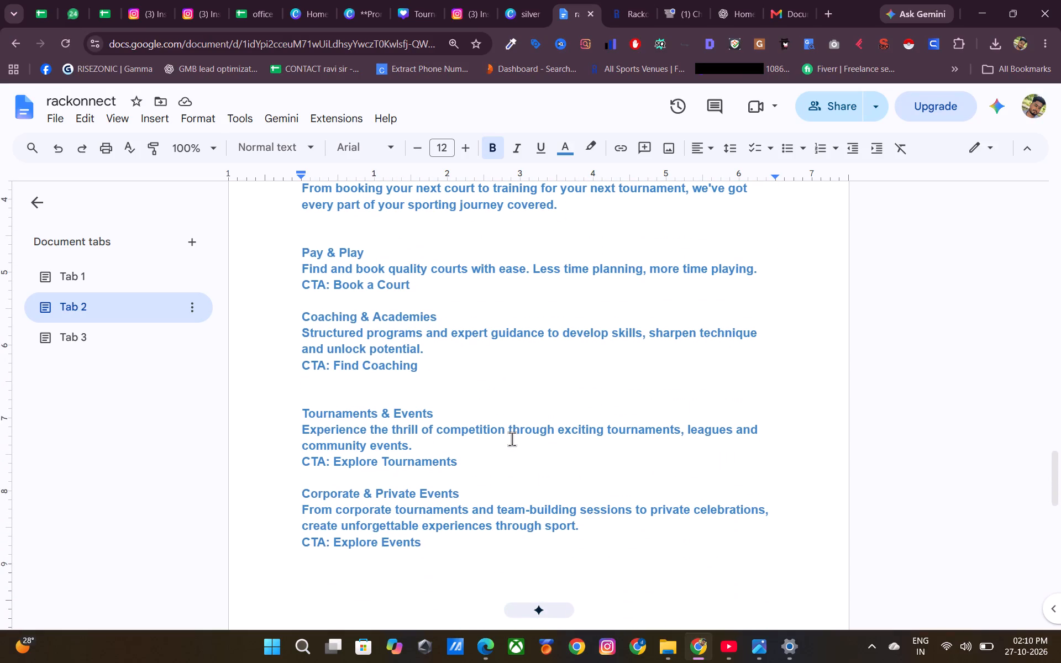
scroll(512, 439, "up", 3)
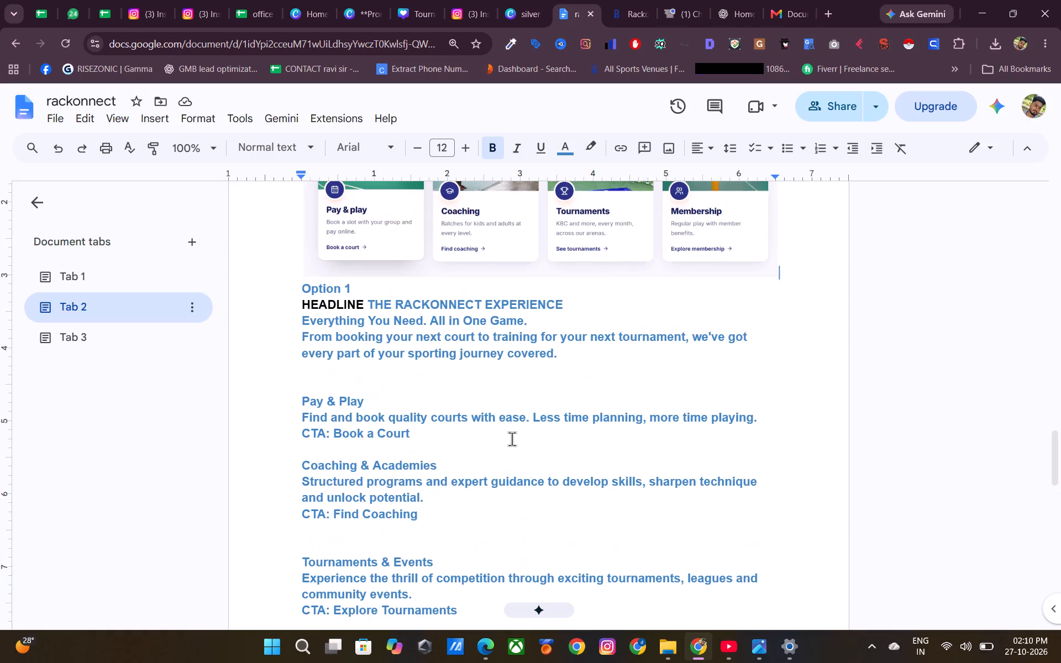
scroll(512, 439, "up", 1)
scroll(512, 439, "down", 1)
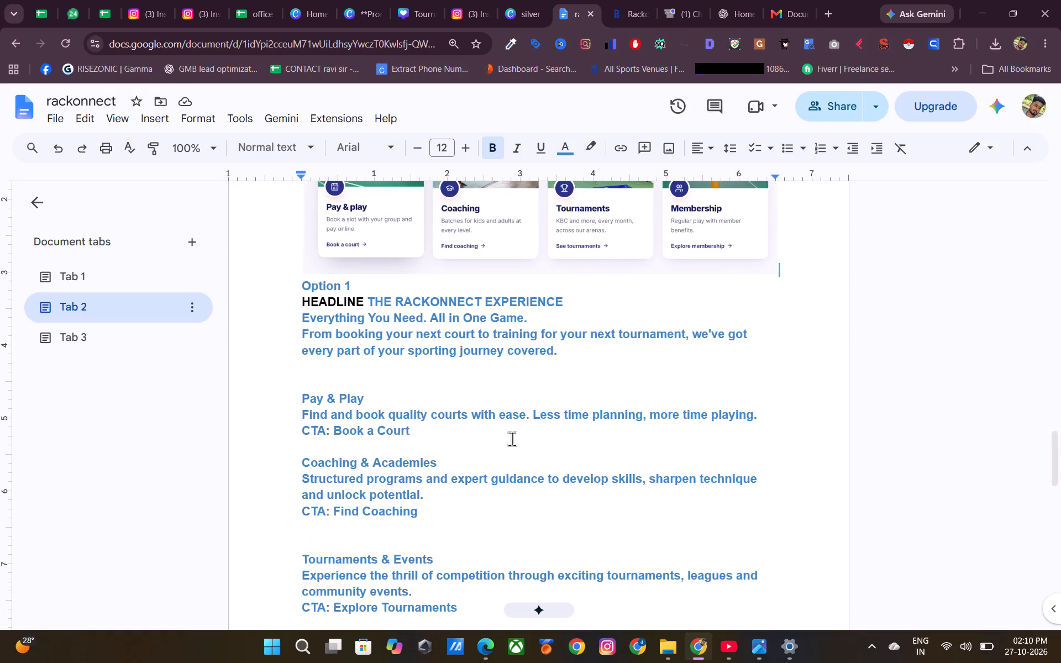
scroll(512, 439, "down", 2)
scroll(512, 439, "left", 1)
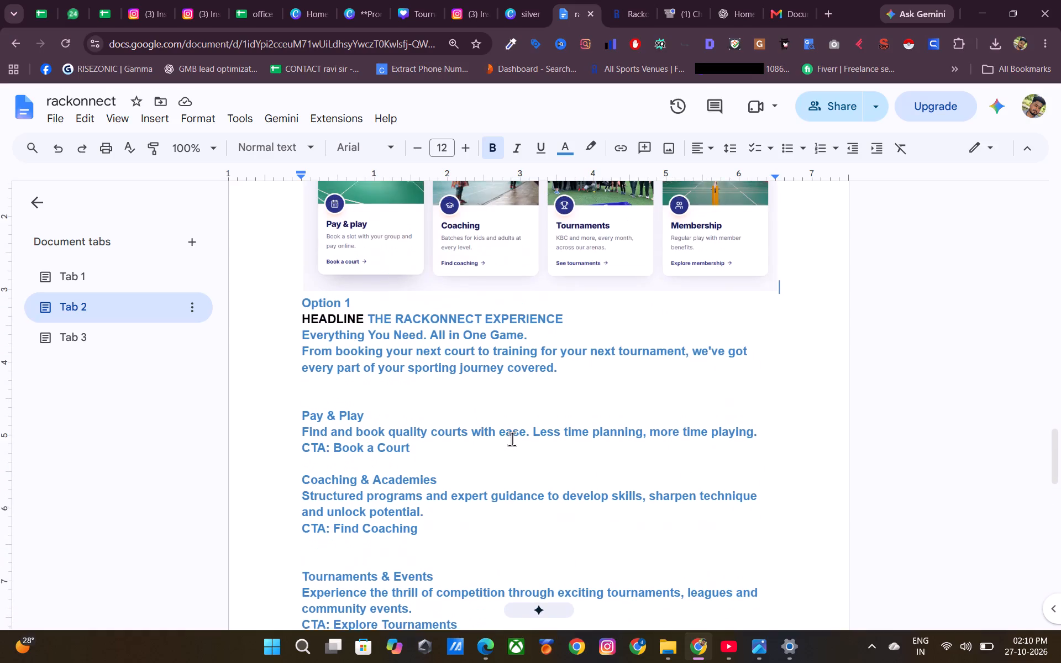
scroll(512, 439, "left", 2)
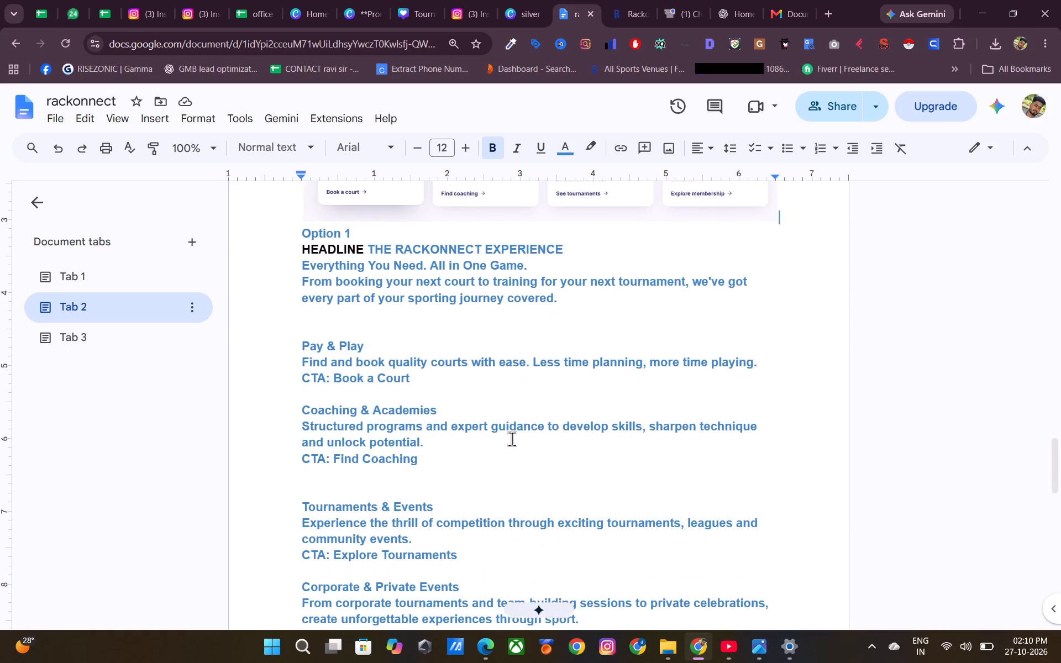
scroll(512, 439, "left", 1)
scroll(512, 439, "down", 1)
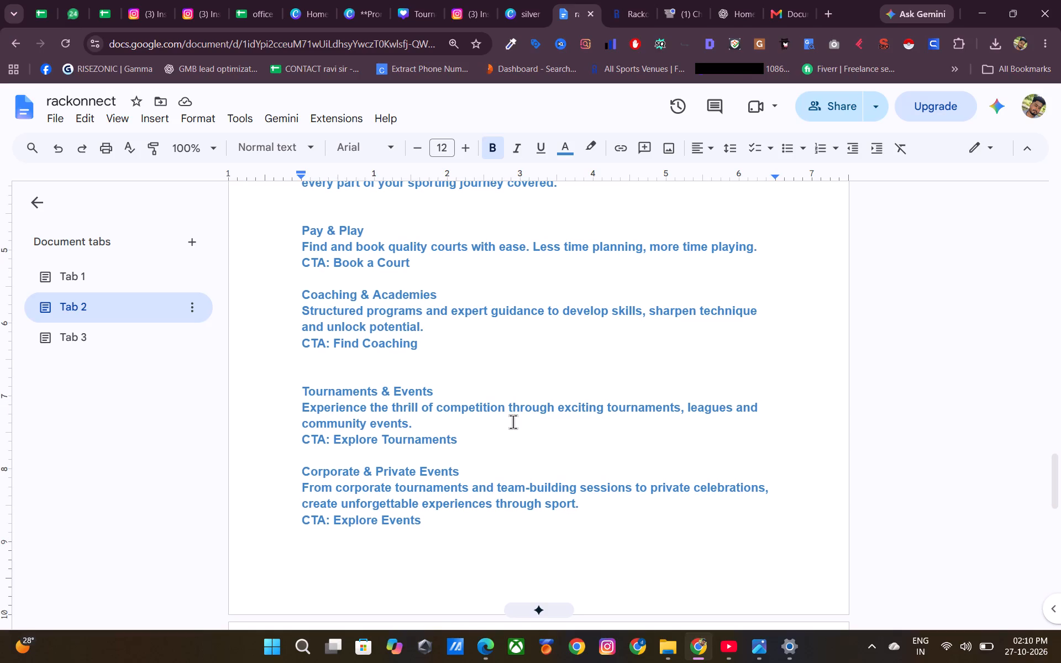
scroll(513, 422, "down", 3)
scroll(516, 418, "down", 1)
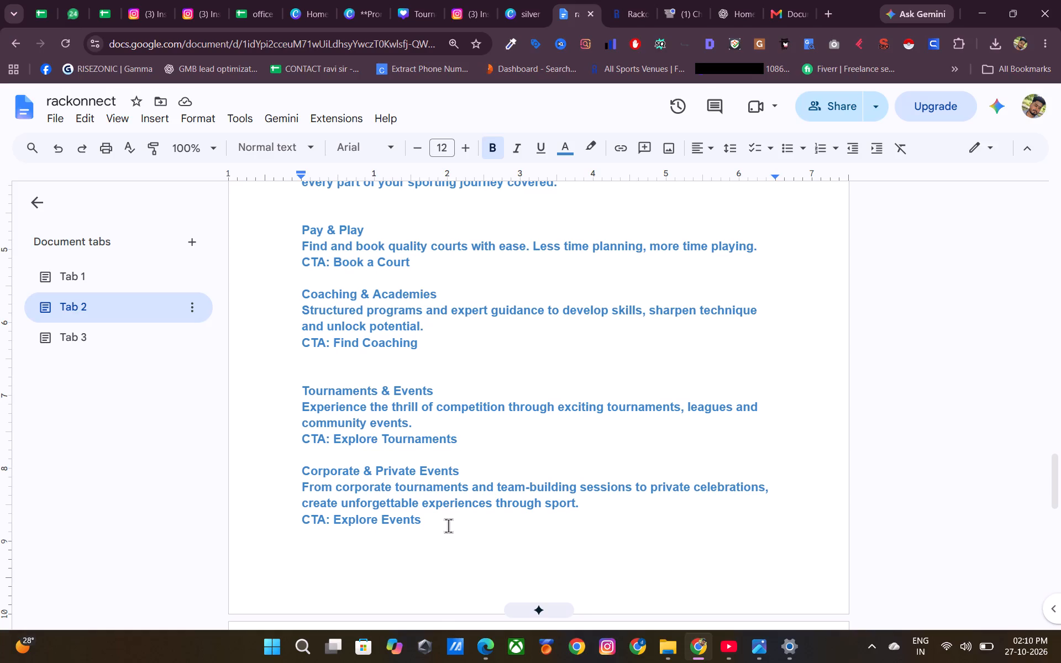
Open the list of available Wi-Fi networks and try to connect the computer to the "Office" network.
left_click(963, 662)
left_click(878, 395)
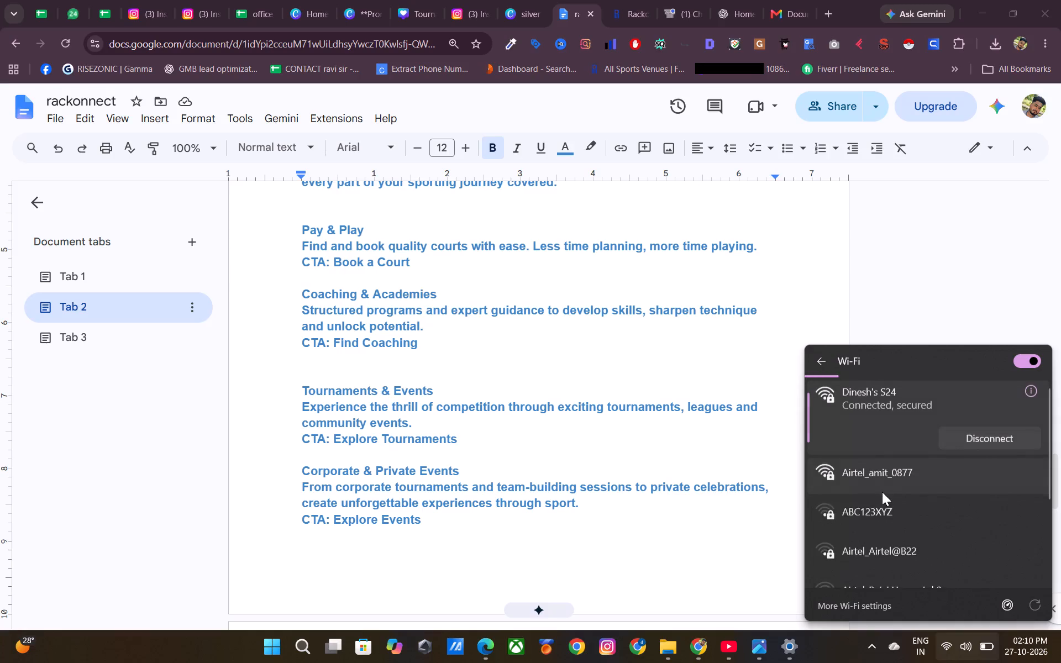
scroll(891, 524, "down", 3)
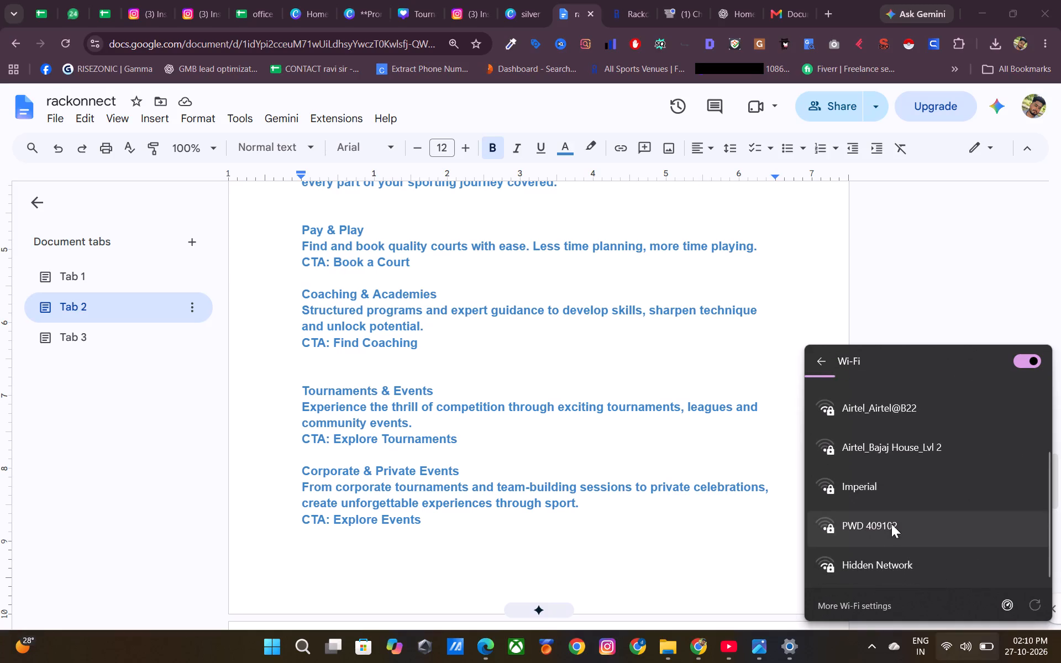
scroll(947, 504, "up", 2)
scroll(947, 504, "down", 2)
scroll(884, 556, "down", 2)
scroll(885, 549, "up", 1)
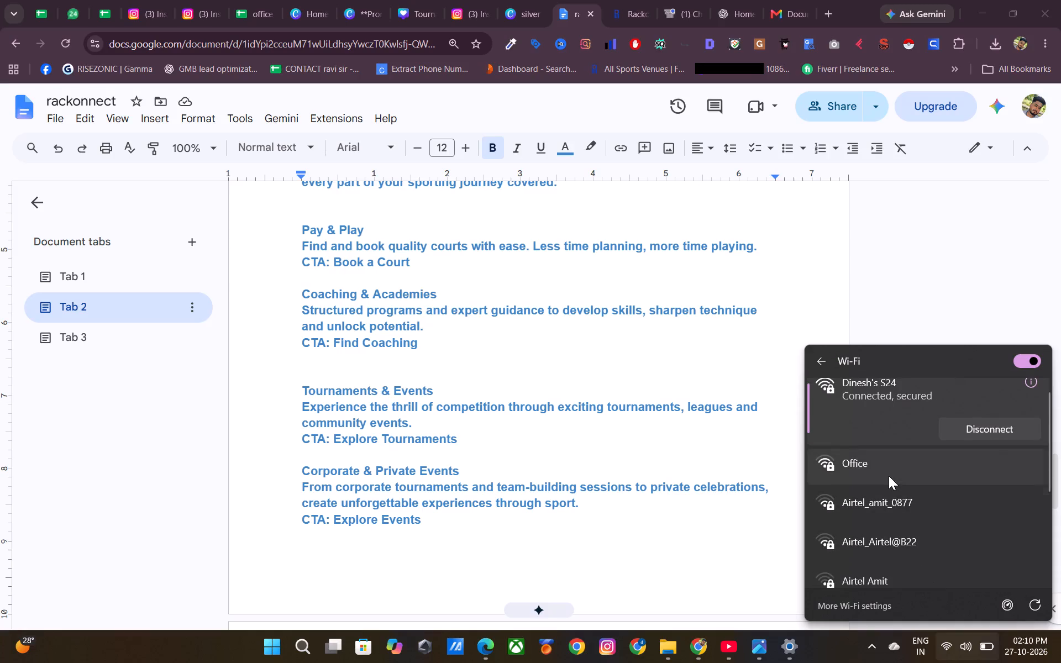
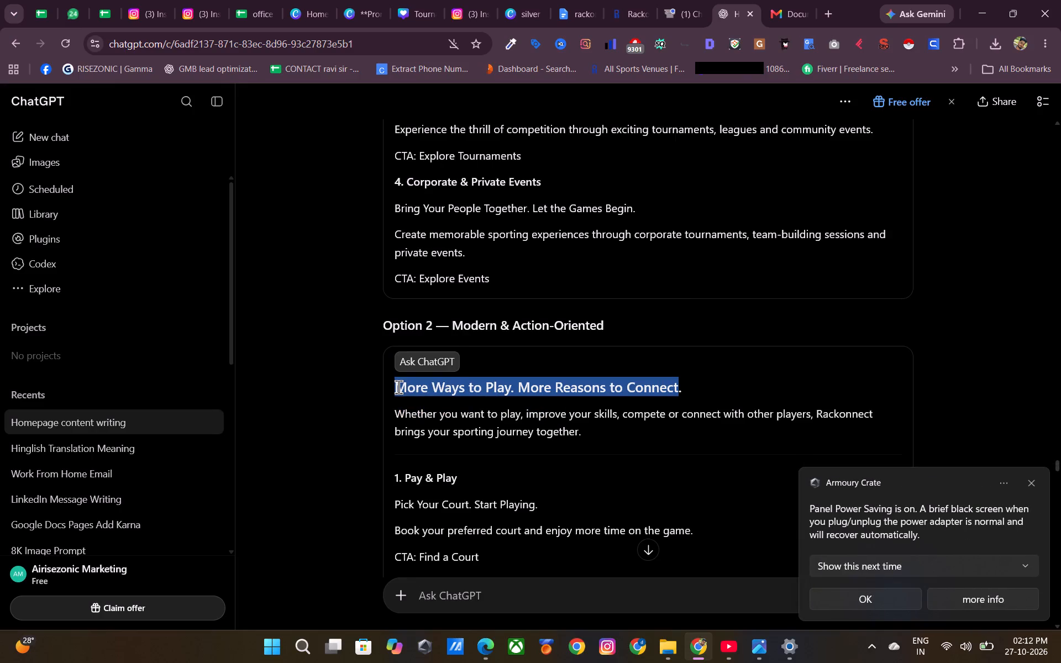
key("ctrl+c")
left_click(461, 448)
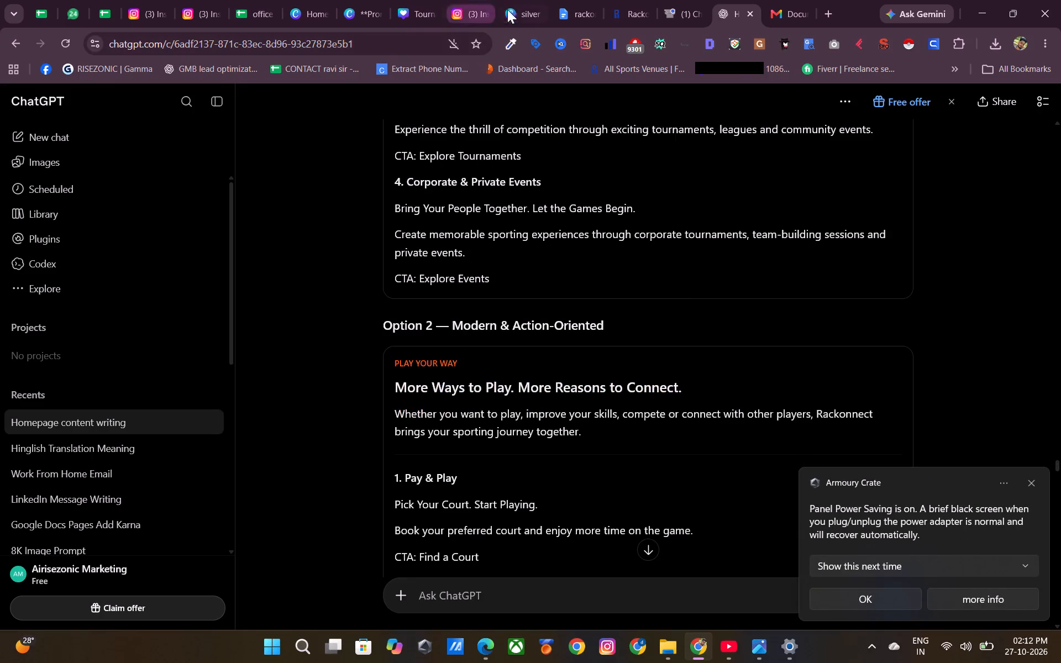
Switch to the Google Doc and add the heading "OPTION 2" on the blank page after Tab 2's Option 1 cards.
left_click(579, 13)
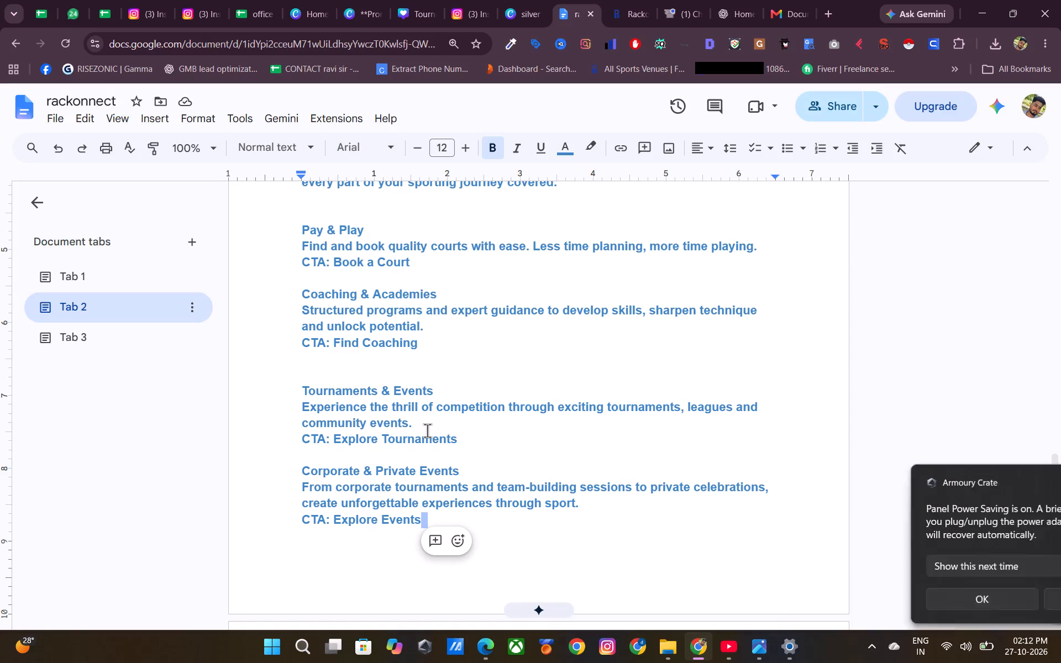
scroll(427, 430, "down", 4)
left_click(311, 460)
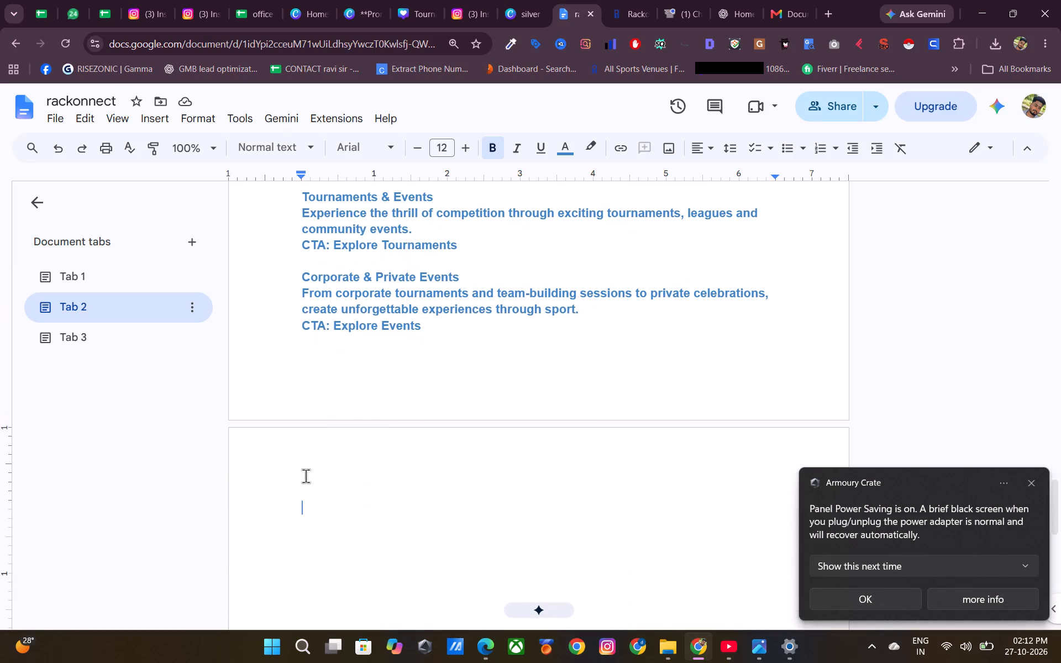
type("OPTION")
key("e")
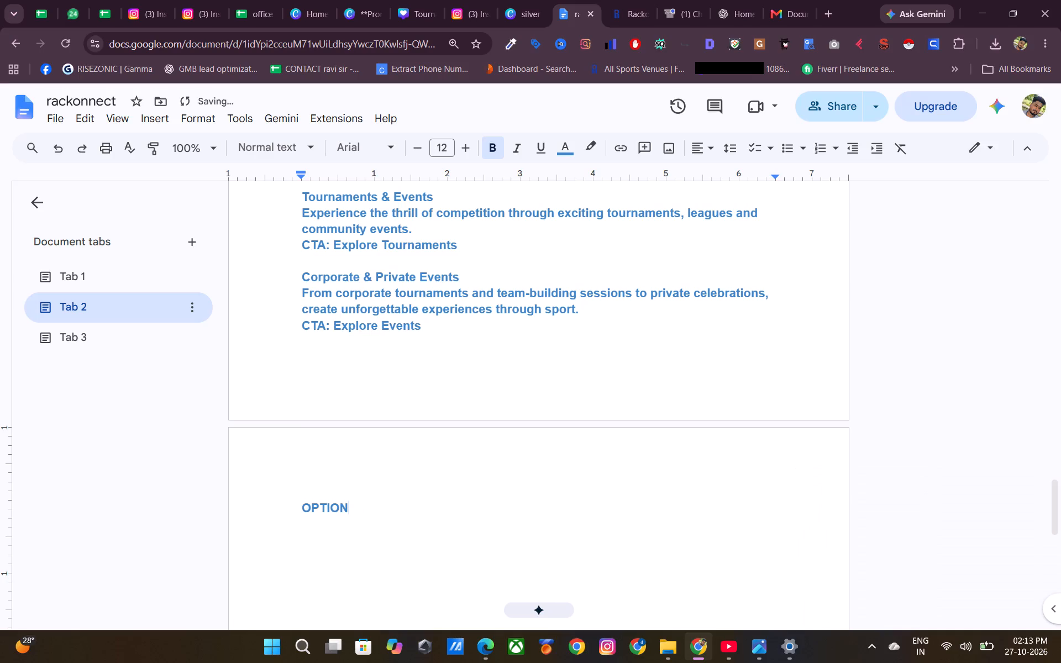
key("BackSpace")
key("BackSpace")
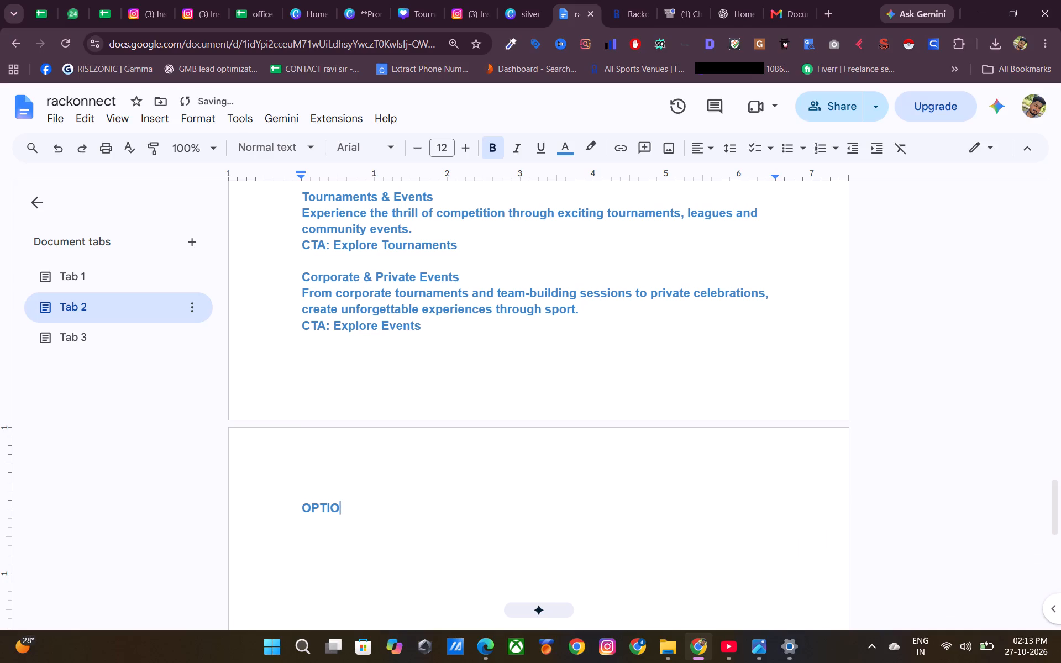
left_click(306, 476)
scroll(428, 436, "up", 4)
scroll(428, 436, "down", 1)
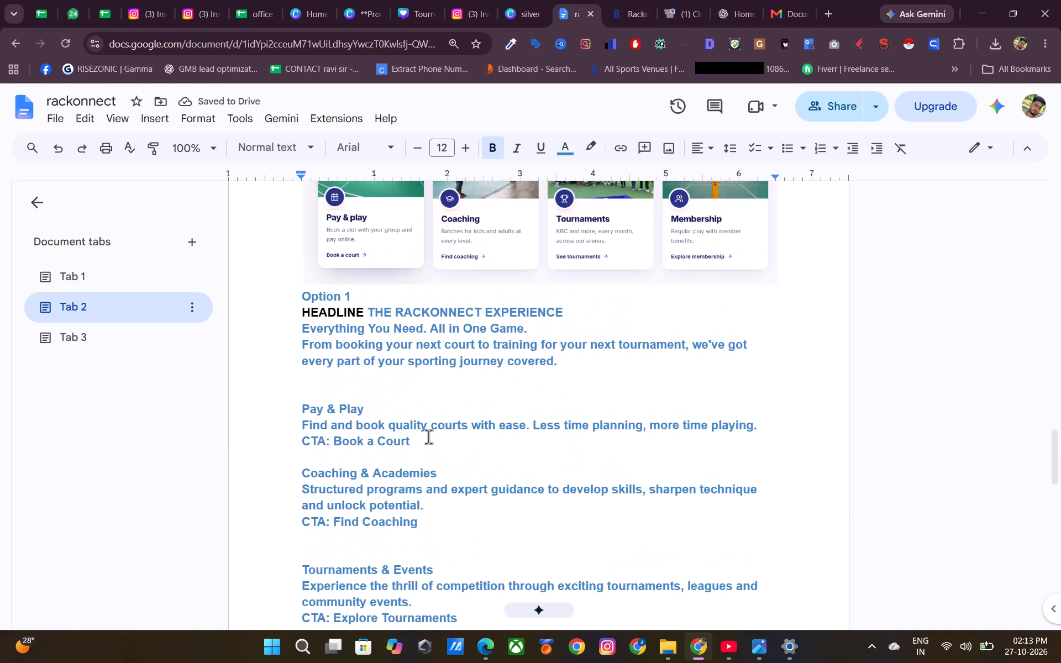
scroll(428, 436, "down", 2)
left_click(380, 440)
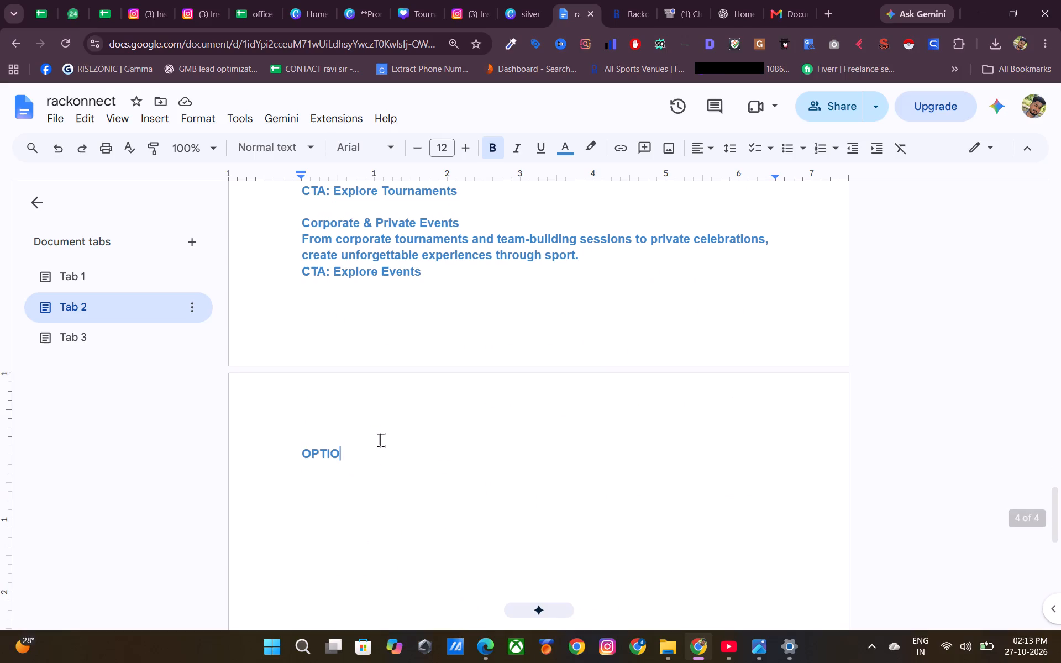
key("n")
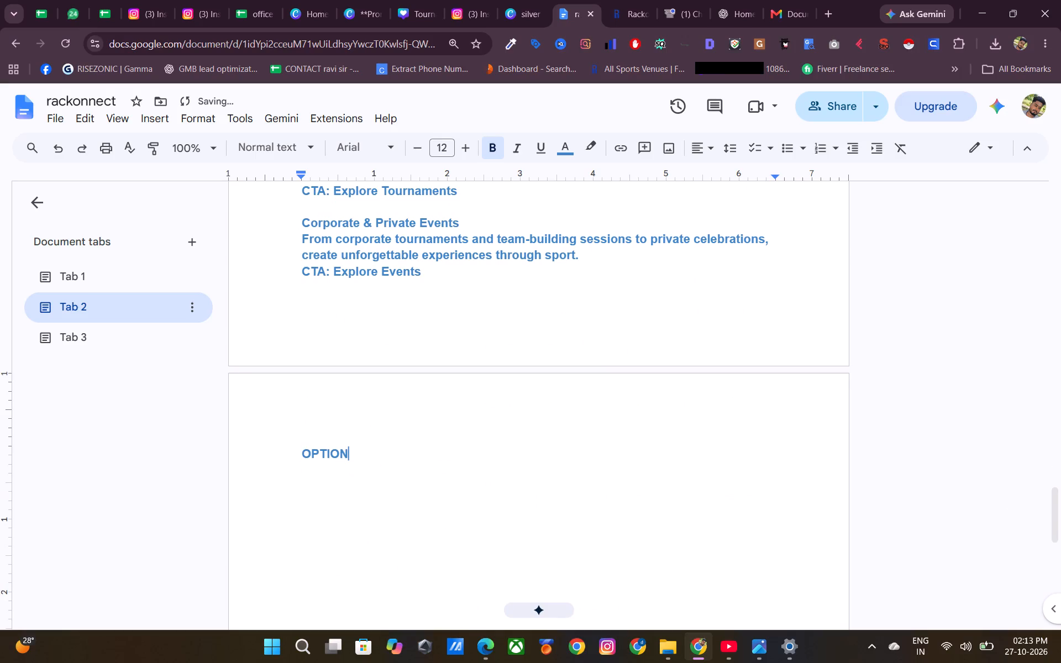
key("space")
key("2")
Review how the earlier venue options and the "Four ways to play" Option 1 are laid out and labelled in Tab 2.
scroll(464, 356, "up", 5)
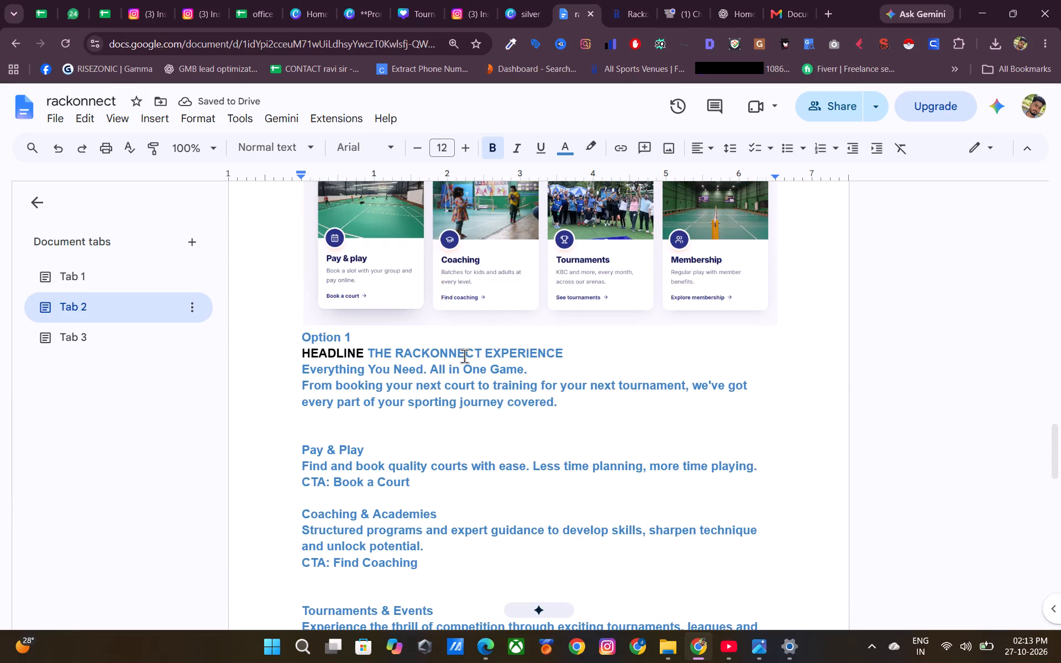
scroll(464, 356, "up", 5)
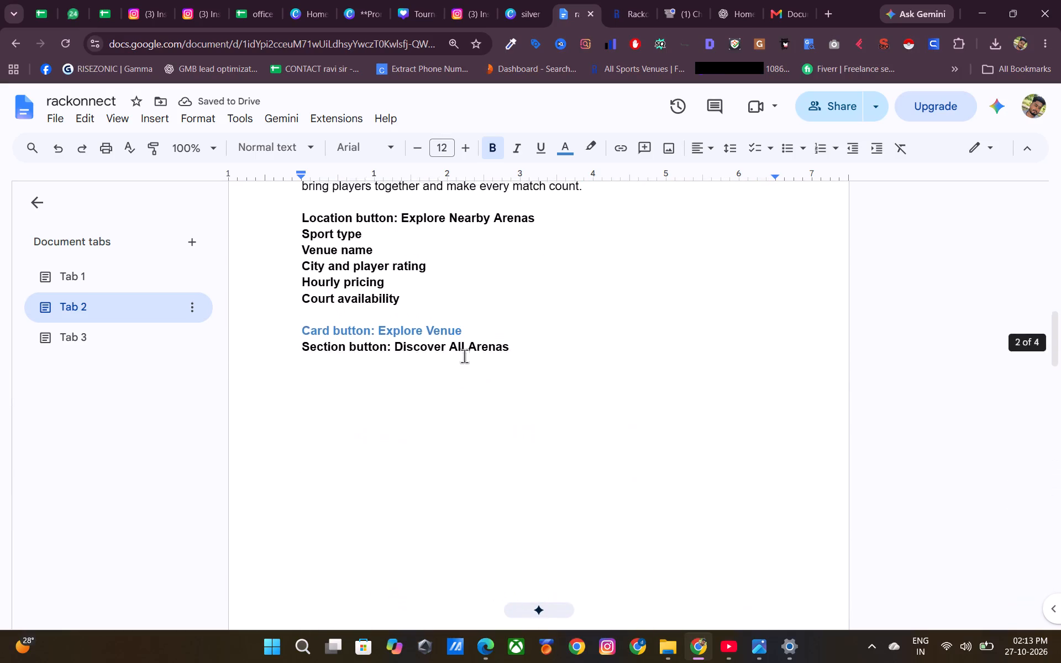
scroll(464, 356, "up", 6)
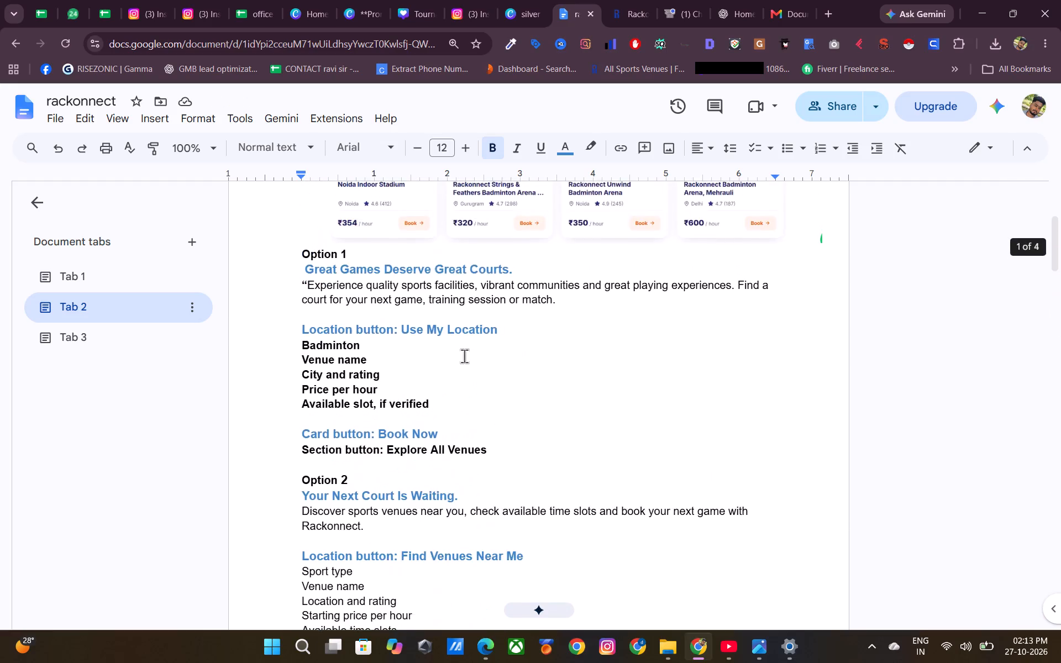
scroll(464, 356, "up", 4)
scroll(464, 356, "down", 2)
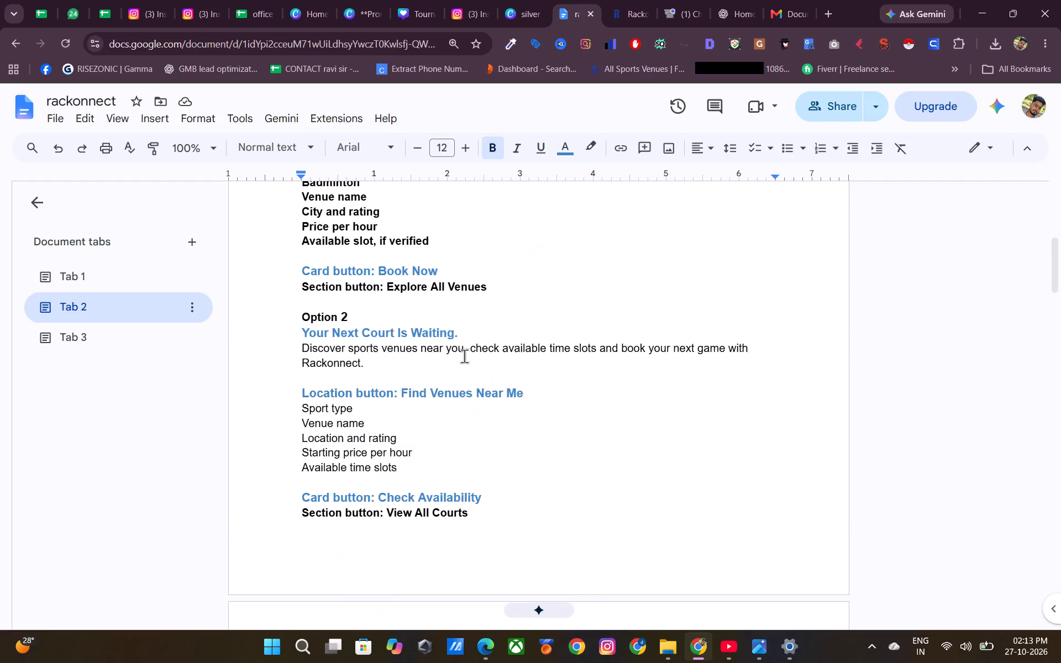
scroll(464, 356, "down", 9)
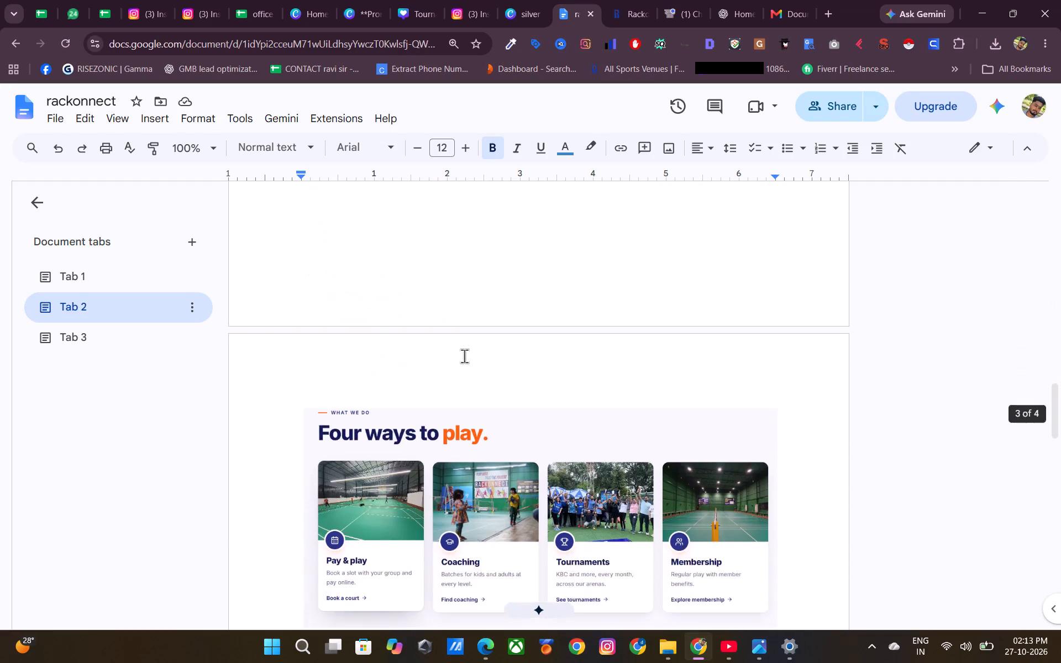
scroll(464, 356, "down", 9)
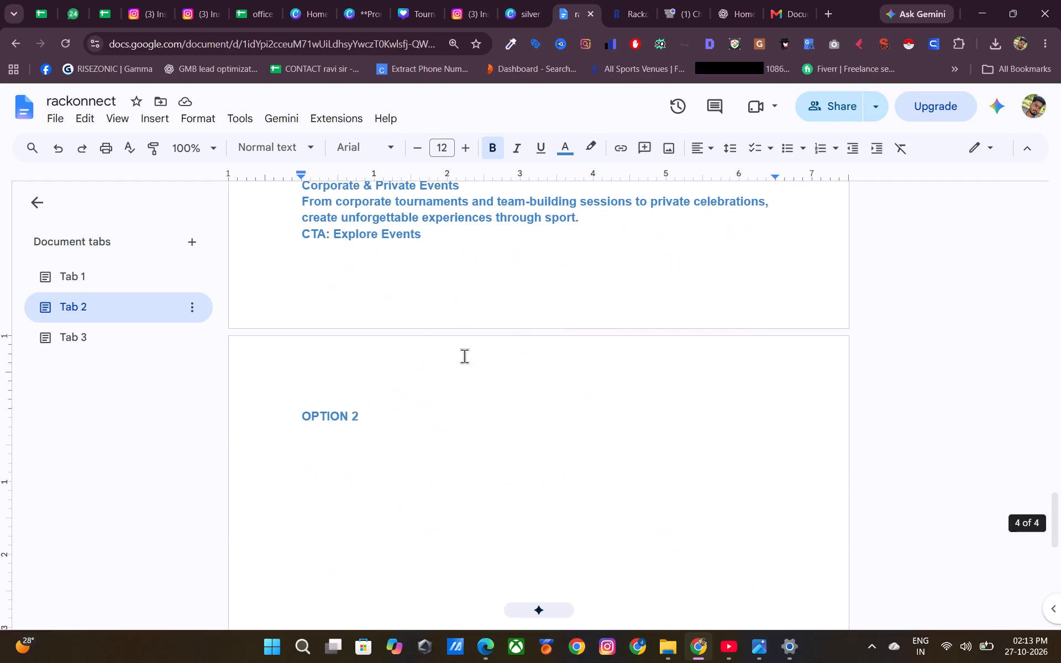
scroll(464, 356, "down", 3)
Add the label "HEALINE" on a new line below "OPTION 2".
key("space")
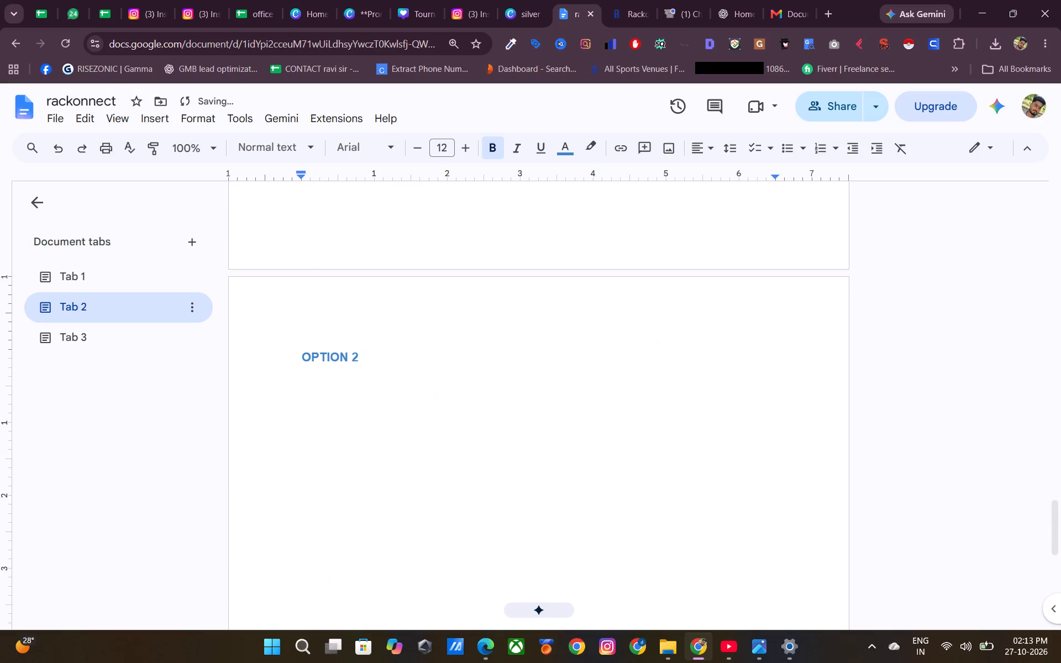
key("Return")
type("HEALIN")
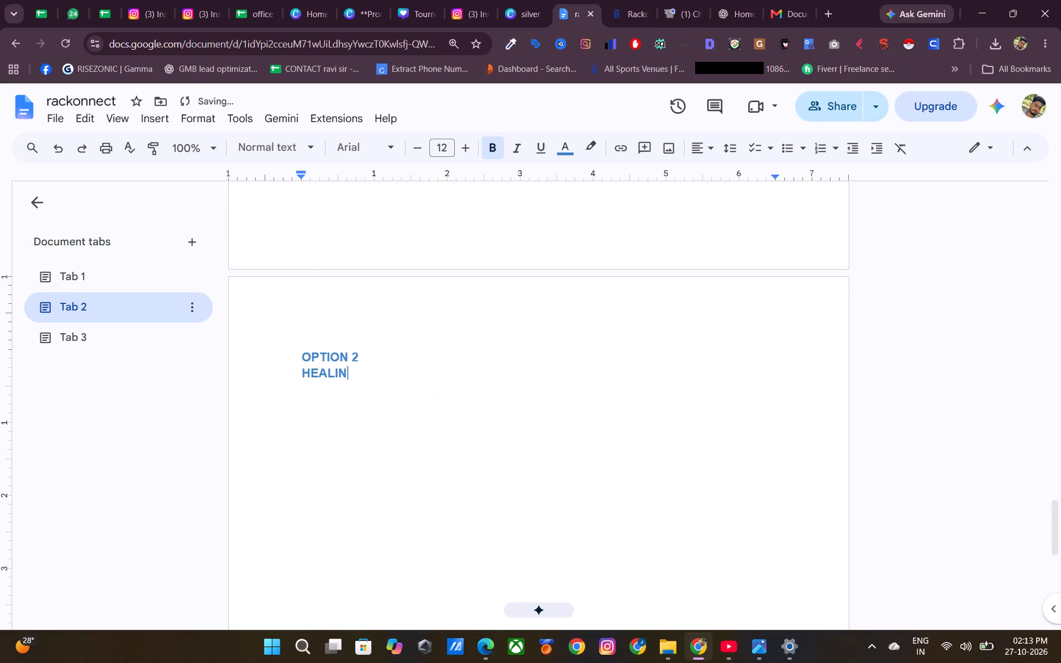
key("e")
Colour the "HEALINE" label under "OPTION 2" black.
key("shift+Left")
key("shift+Left")
key("shift+Left")
key("shift+Left")
key("shift+Left")
key("shift+Left")
key("shift+Left")
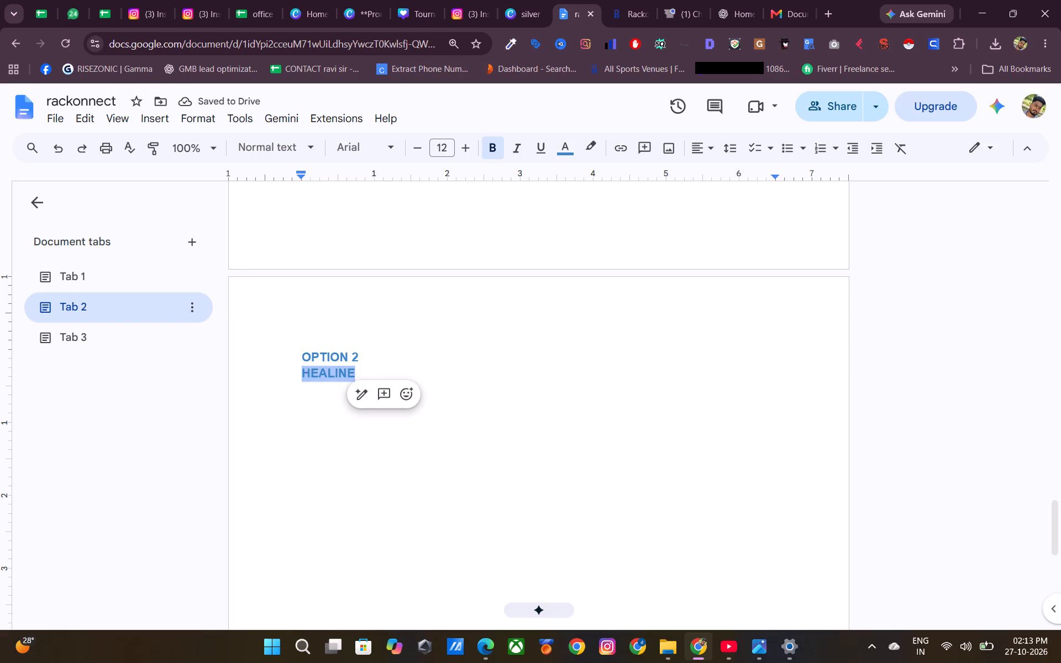
left_click(567, 154)
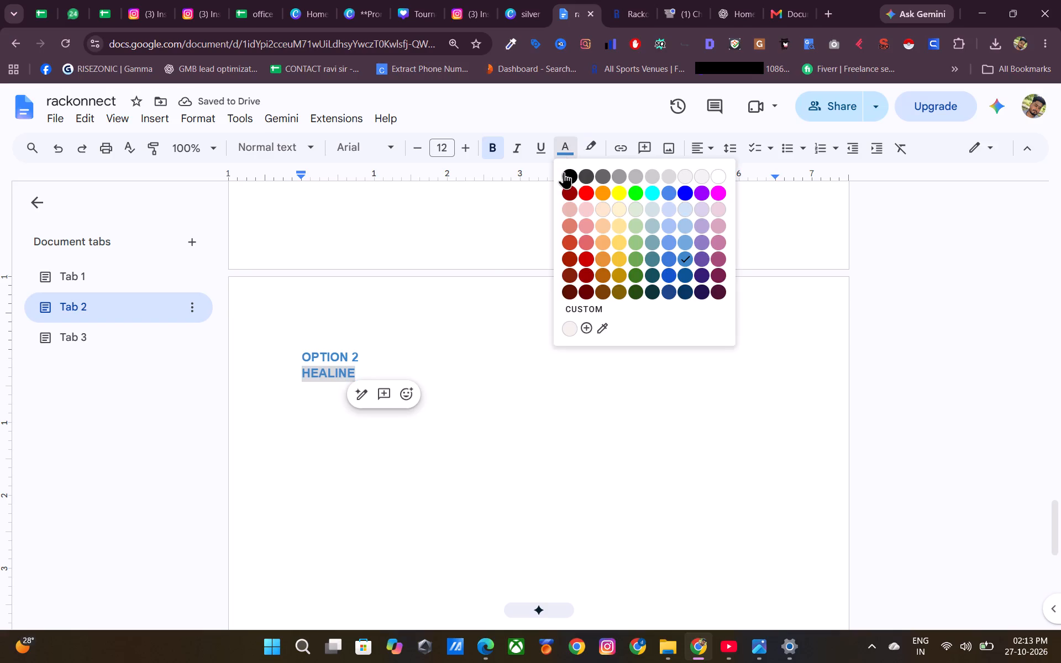
left_click(571, 176)
left_click(428, 370)
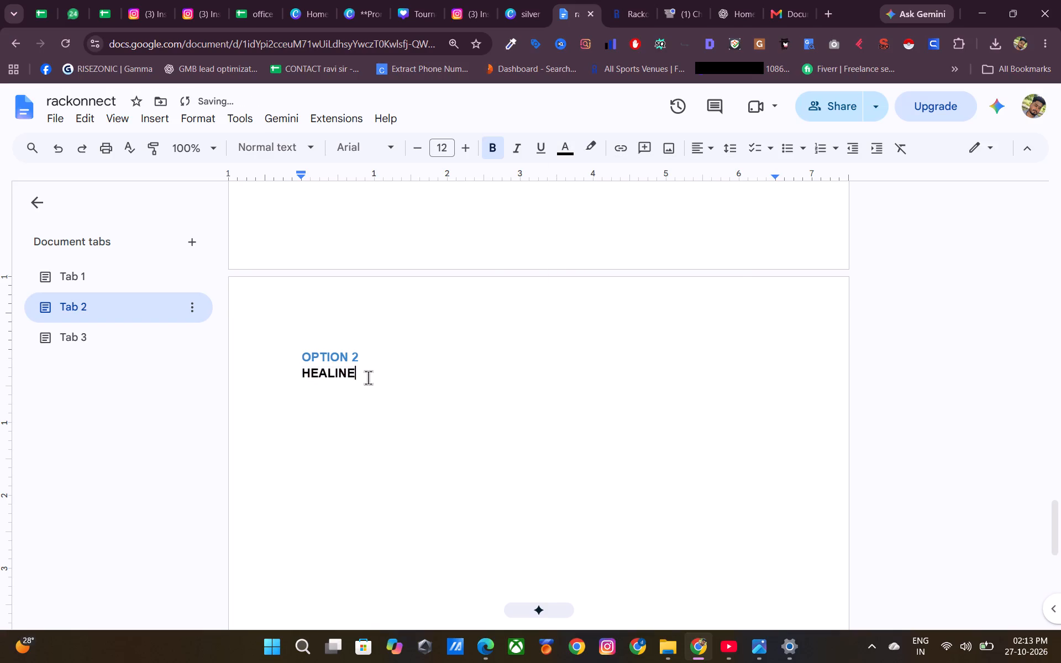
Add a colon after "HEALINE" and paste the copied headline "More Ways to Play. More Reasons to Connect" behind it.
key("shift+colon")
key("ctrl+v")
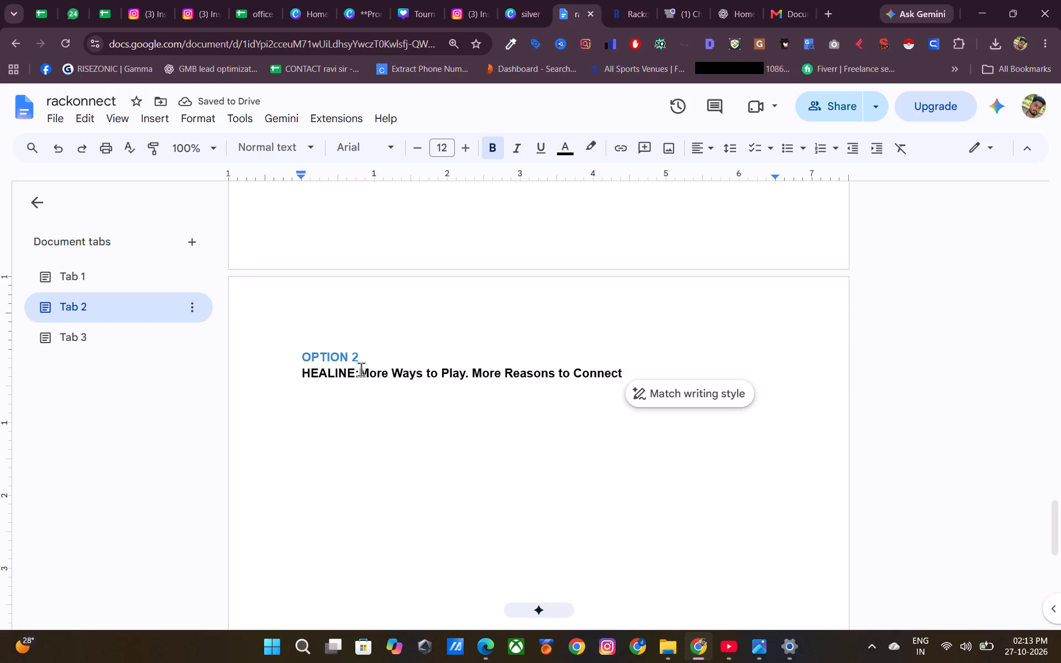
Copy the blue formatting of "OPTION 2" onto "More Ways to Play. More Reasons to Connect", leaving the label black.
left_click(356, 363)
left_click_drag(361, 359, 310, 359)
left_click(146, 143)
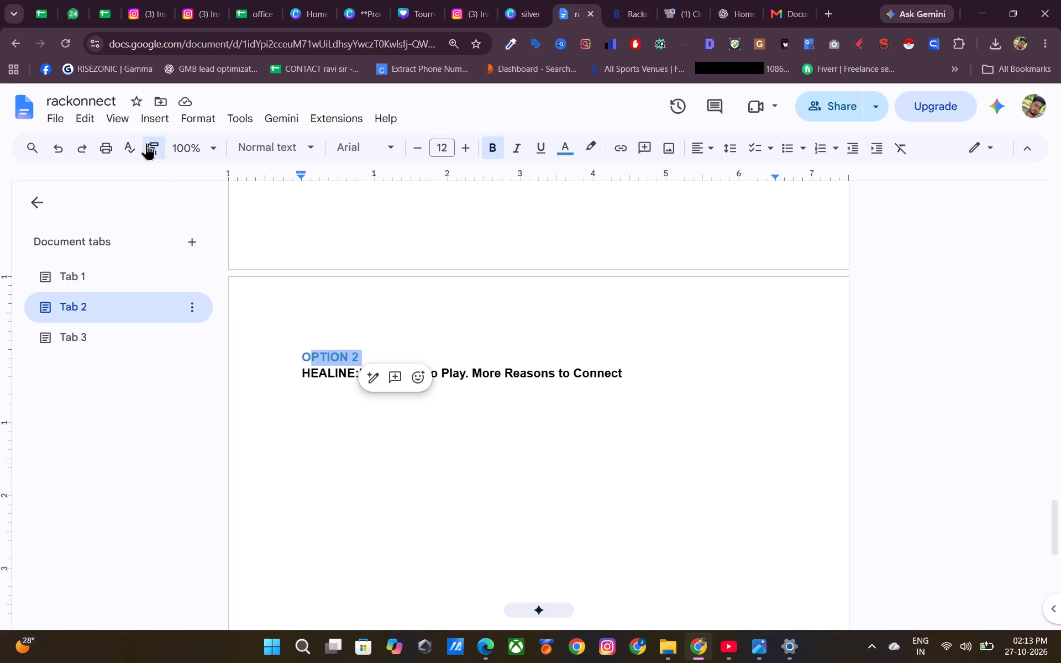
left_click_drag(626, 375, 490, 367)
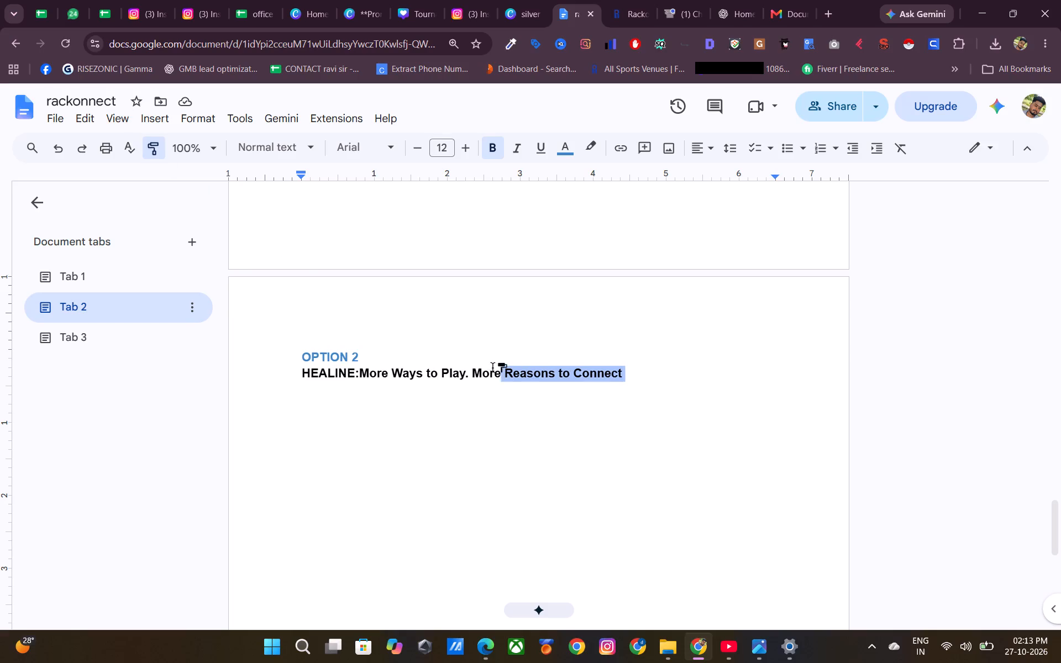
left_click_drag(490, 367, 361, 373)
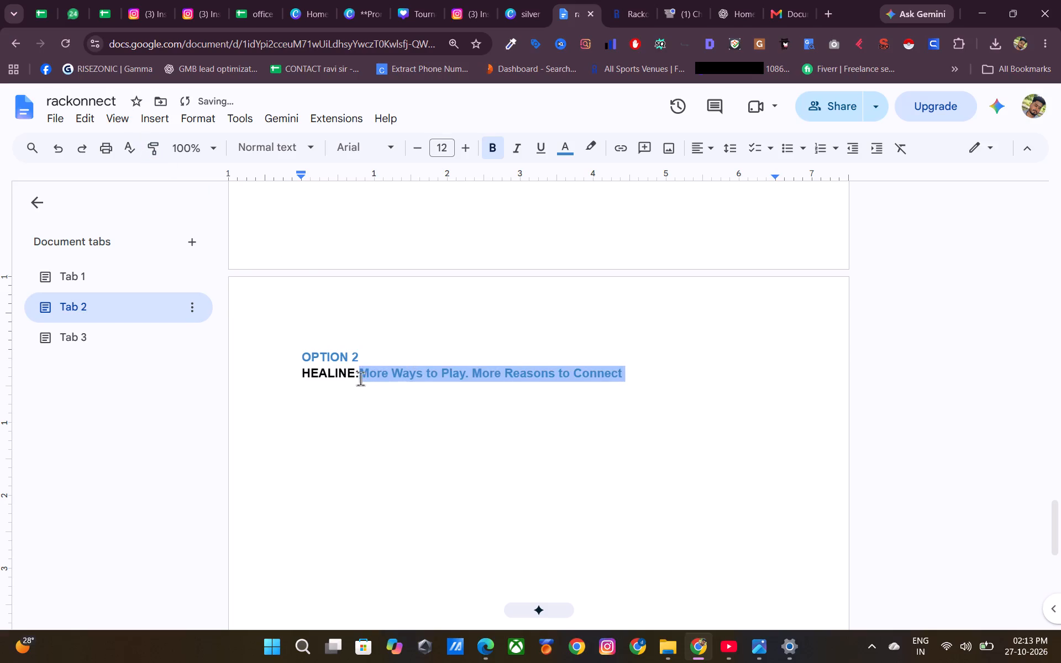
left_click(360, 399)
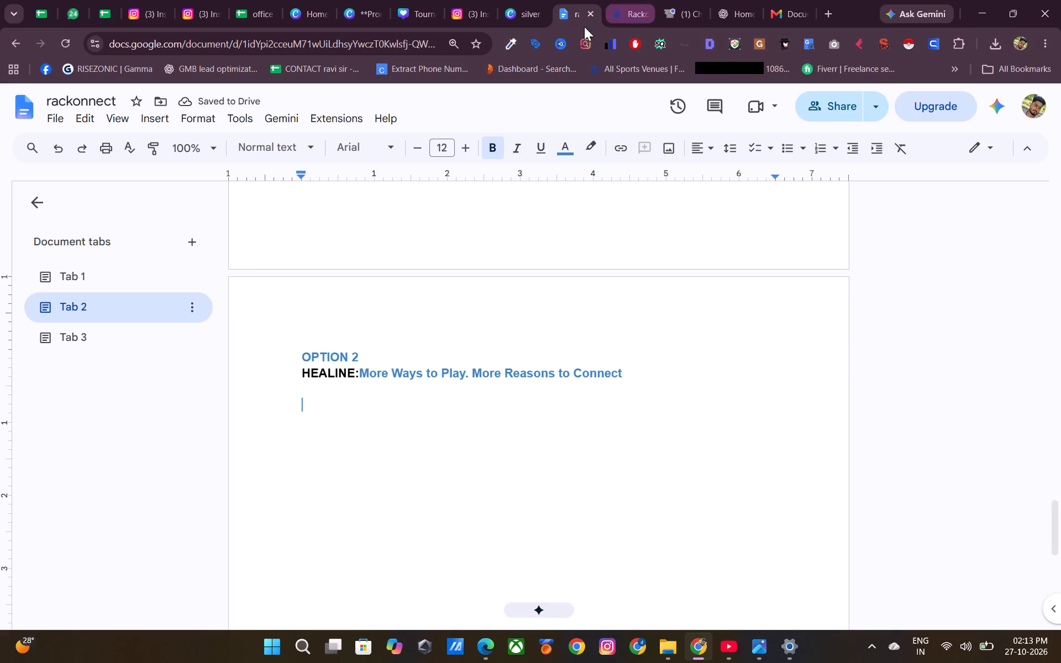
left_click(622, 13)
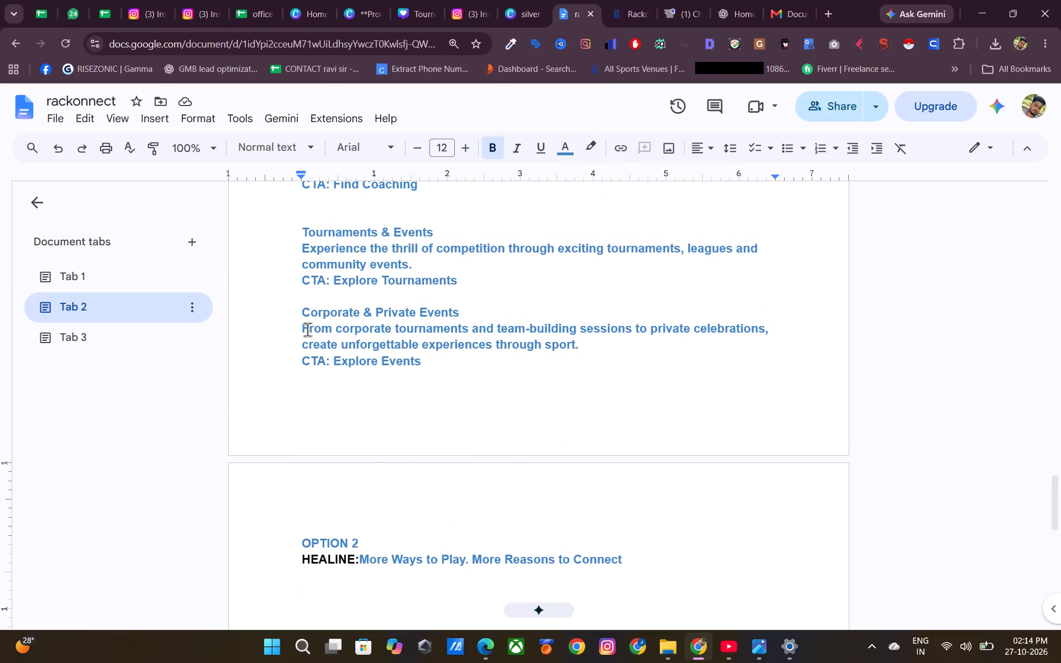
scroll(306, 329, "up", 1)
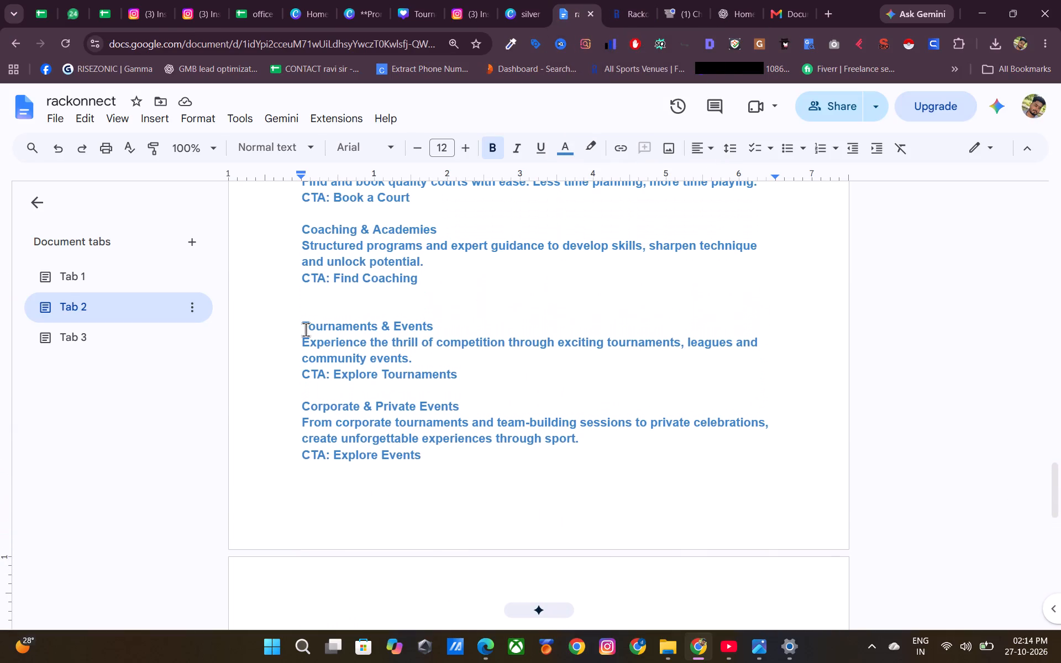
scroll(305, 328, "up", 2)
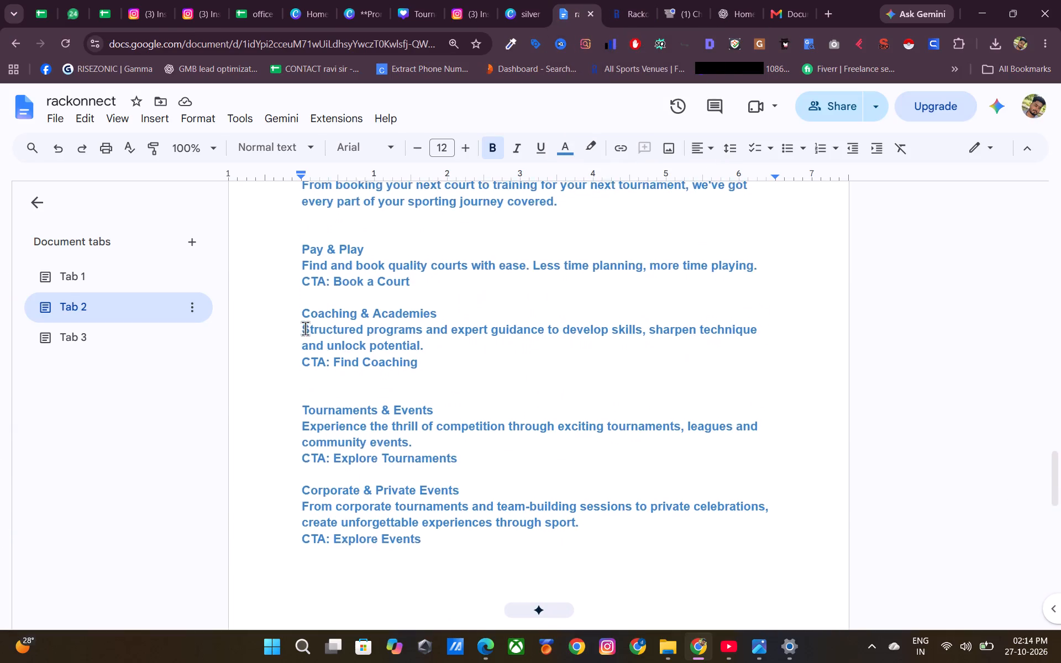
scroll(305, 328, "up", 3)
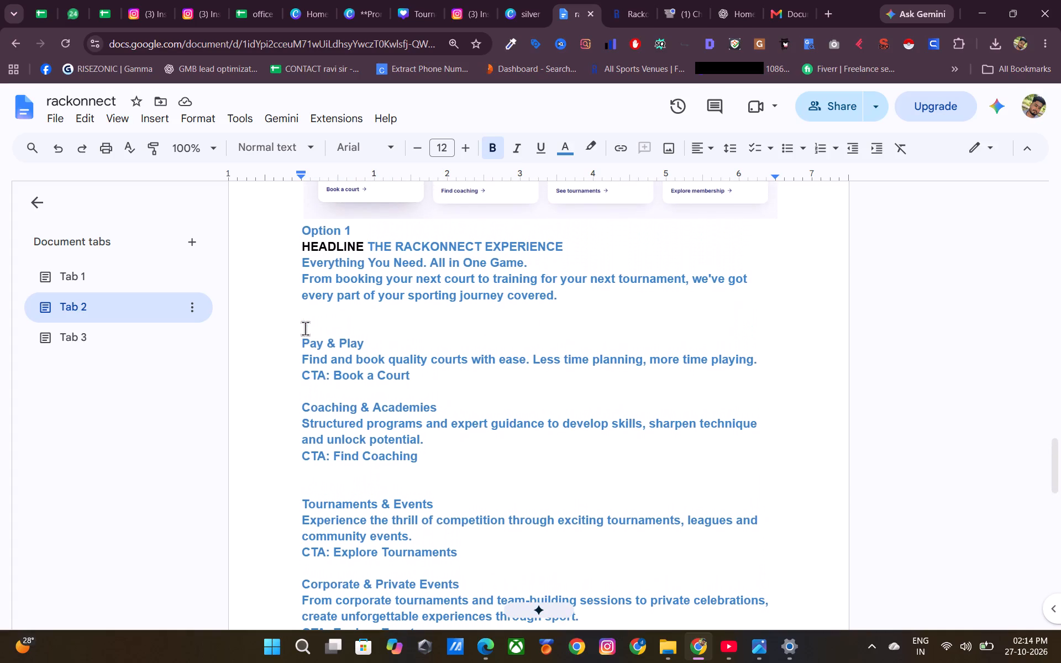
scroll(305, 328, "up", 1)
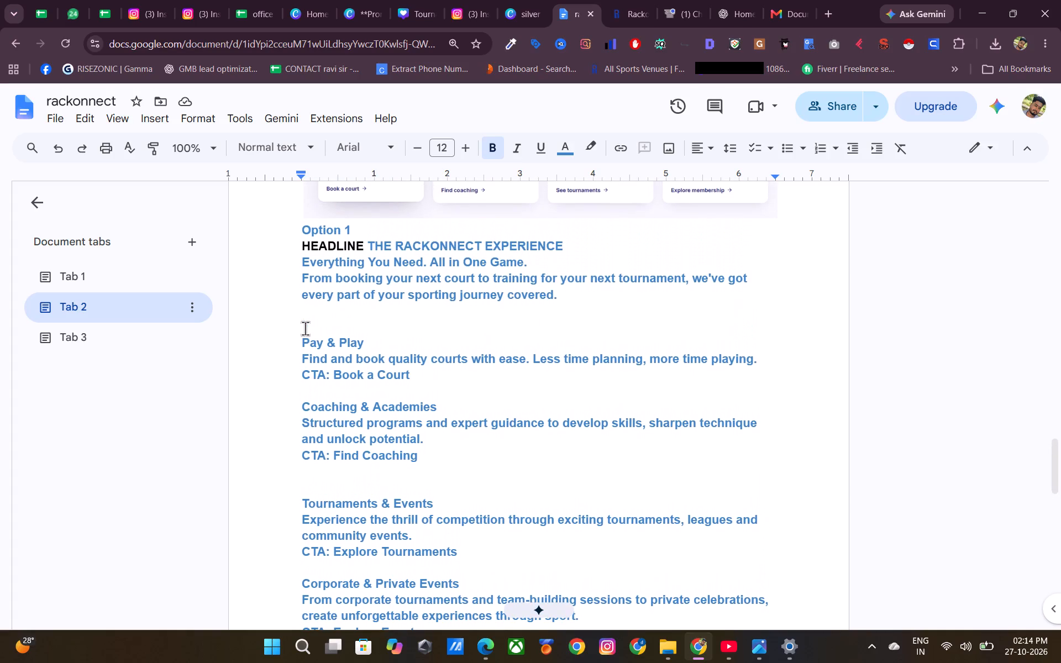
scroll(305, 328, "up", 3)
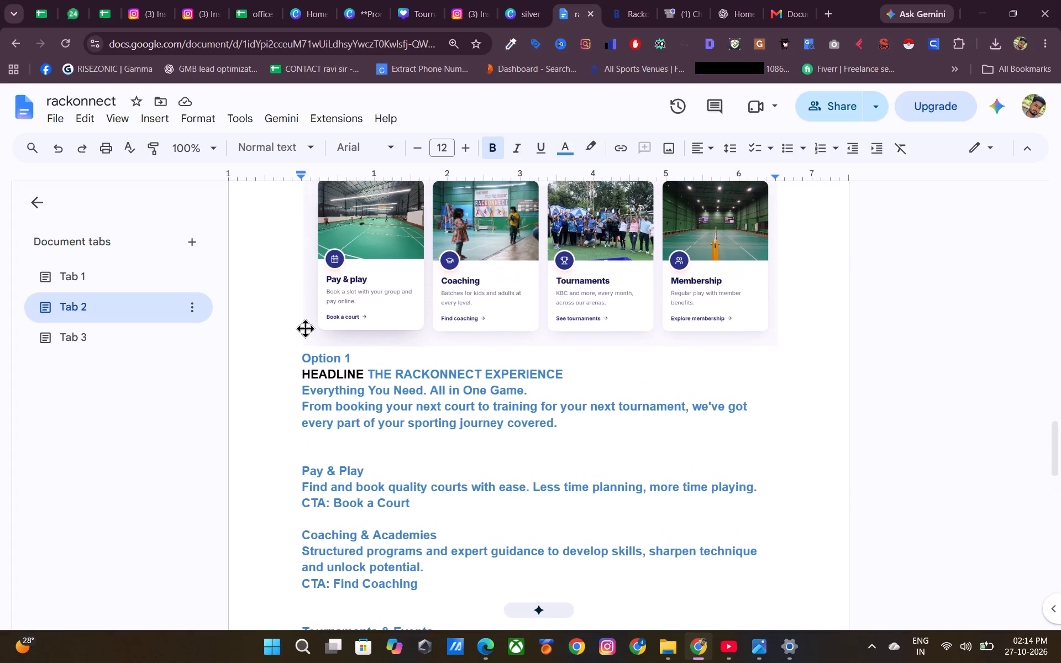
scroll(305, 328, "up", 3)
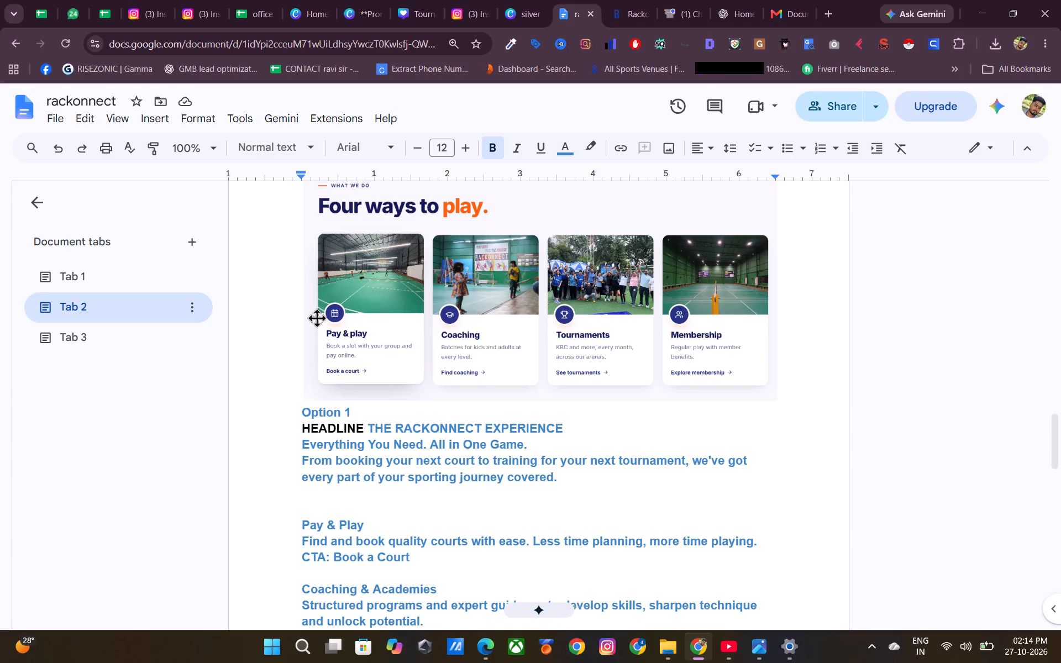
scroll(341, 361, "up", 1)
scroll(352, 465, "up", 1)
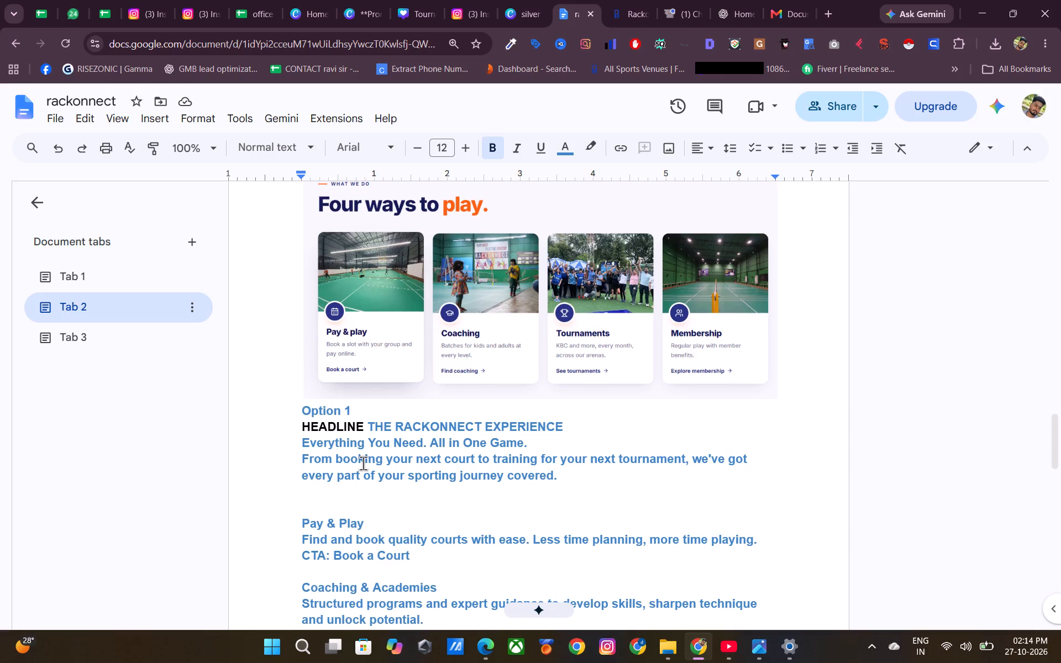
scroll(363, 463, "up", 2)
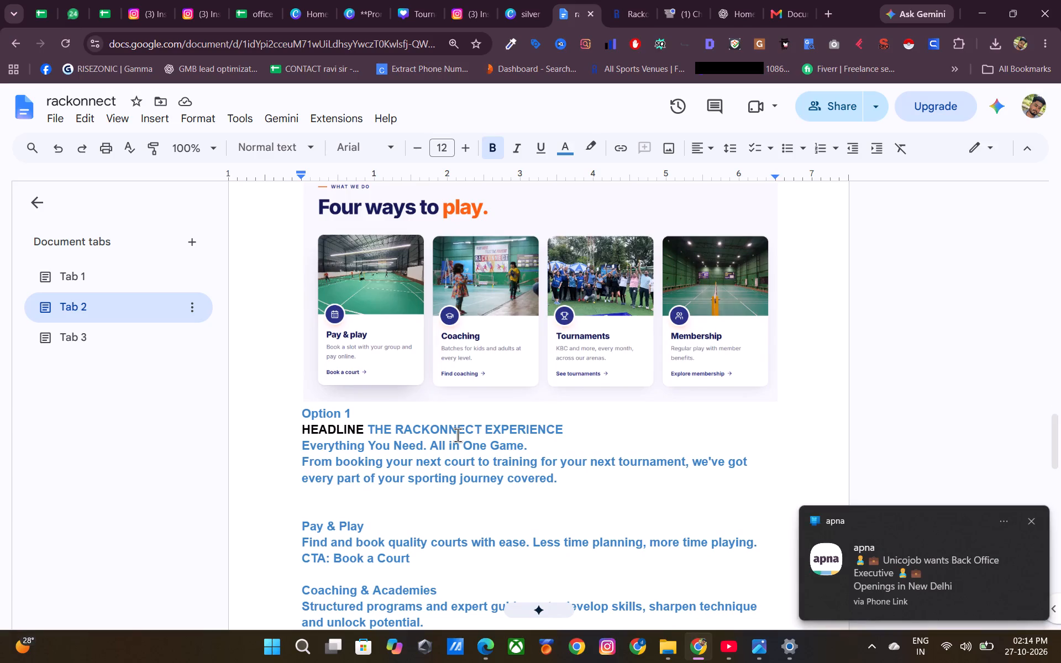
scroll(458, 435, "down", 1)
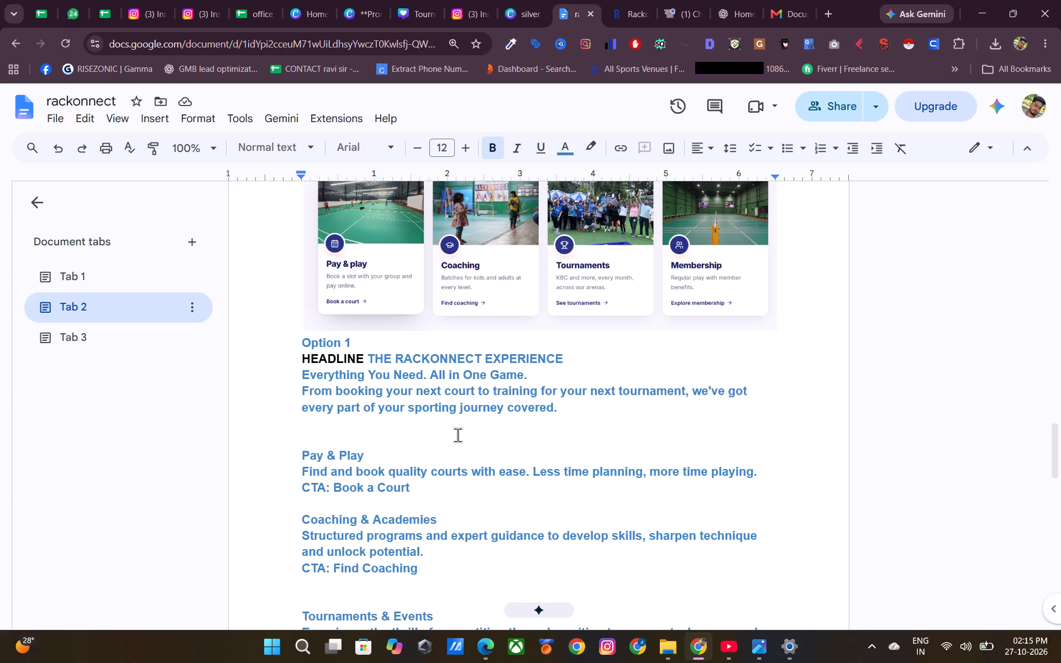
scroll(458, 435, "up", 1)
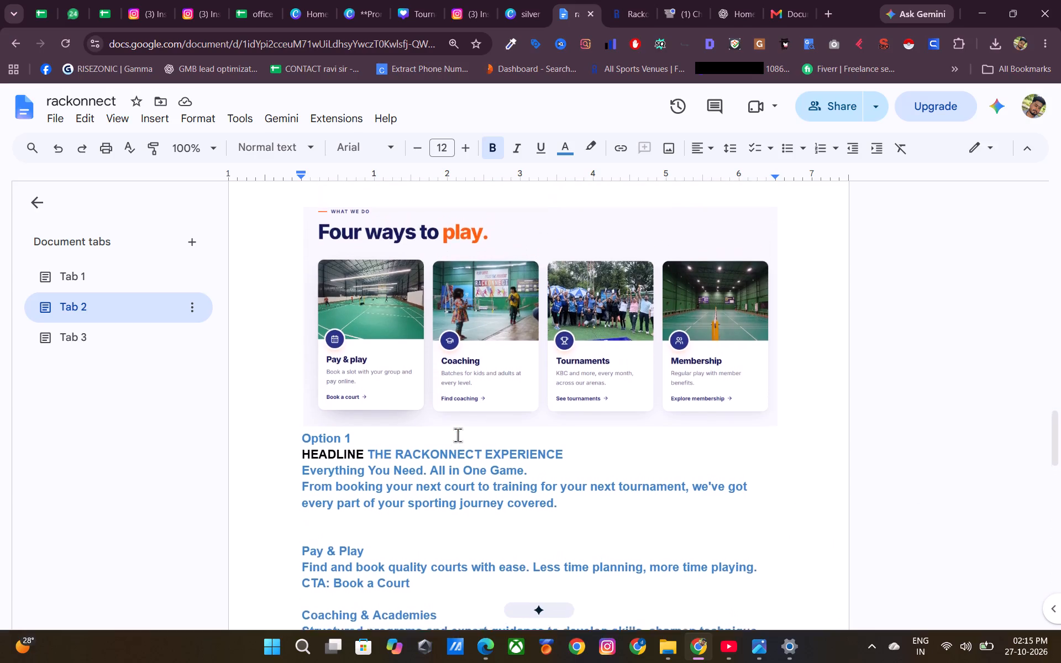
scroll(458, 435, "up", 1)
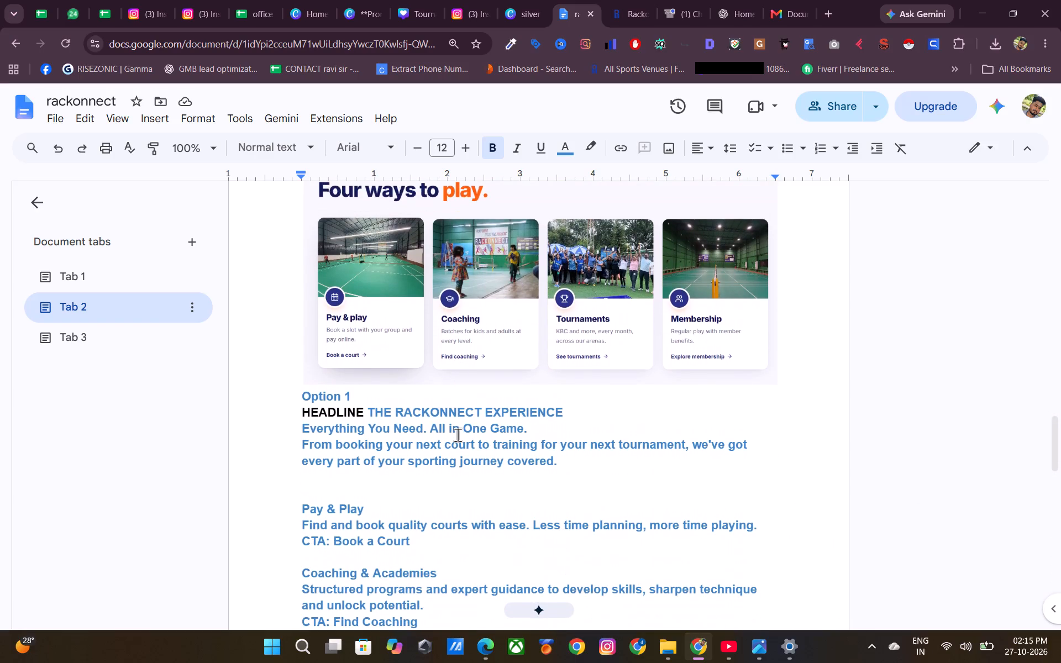
scroll(458, 435, "up", 1)
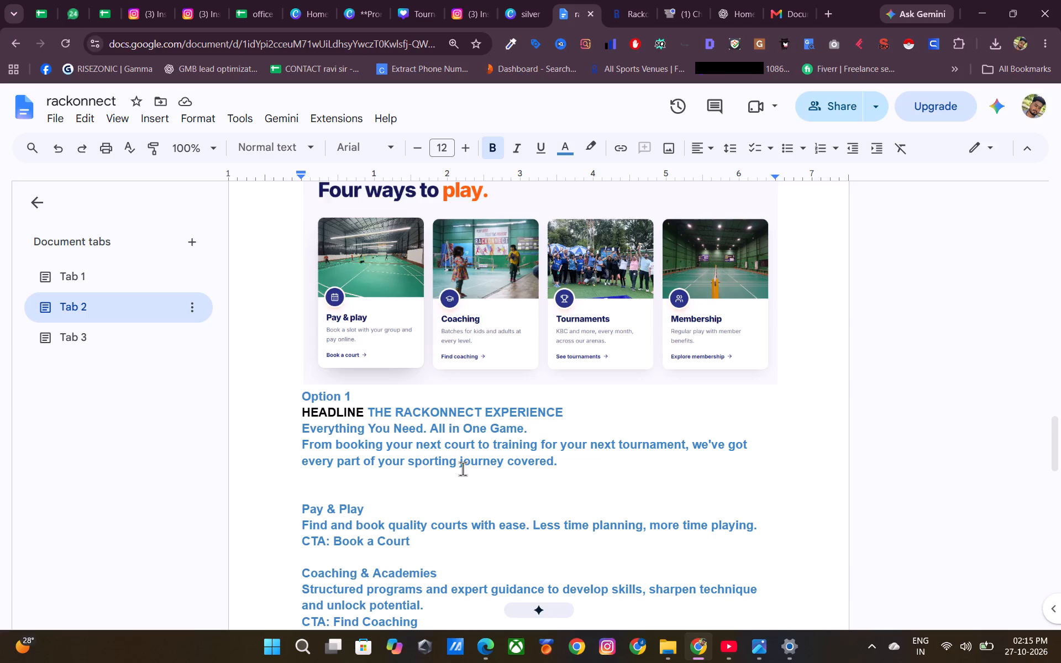
scroll(440, 470, "down", 3)
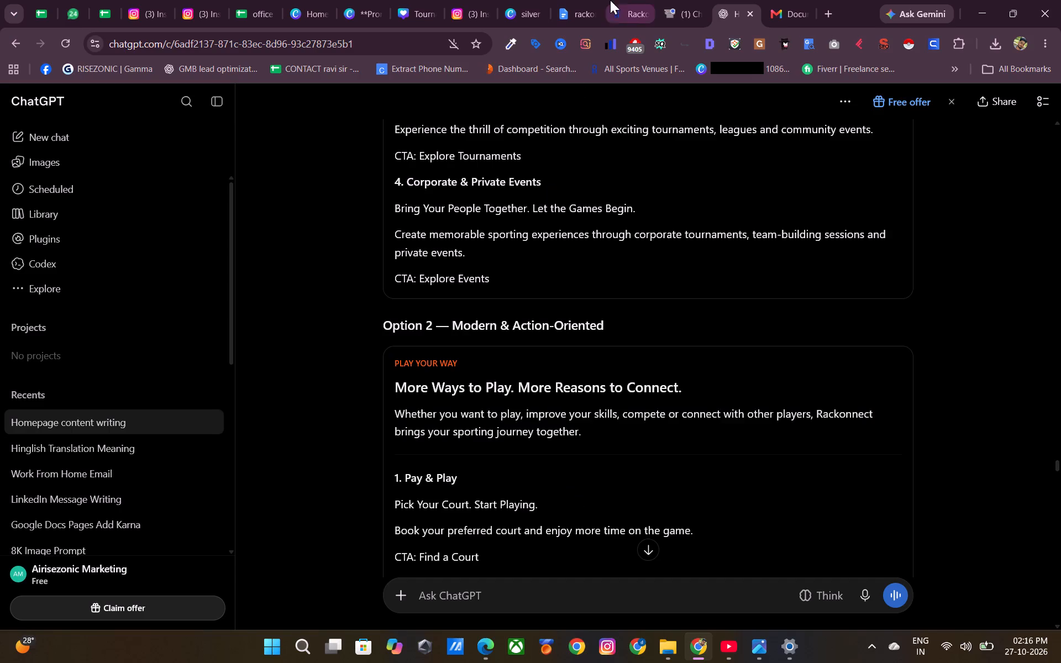
left_click(588, 13)
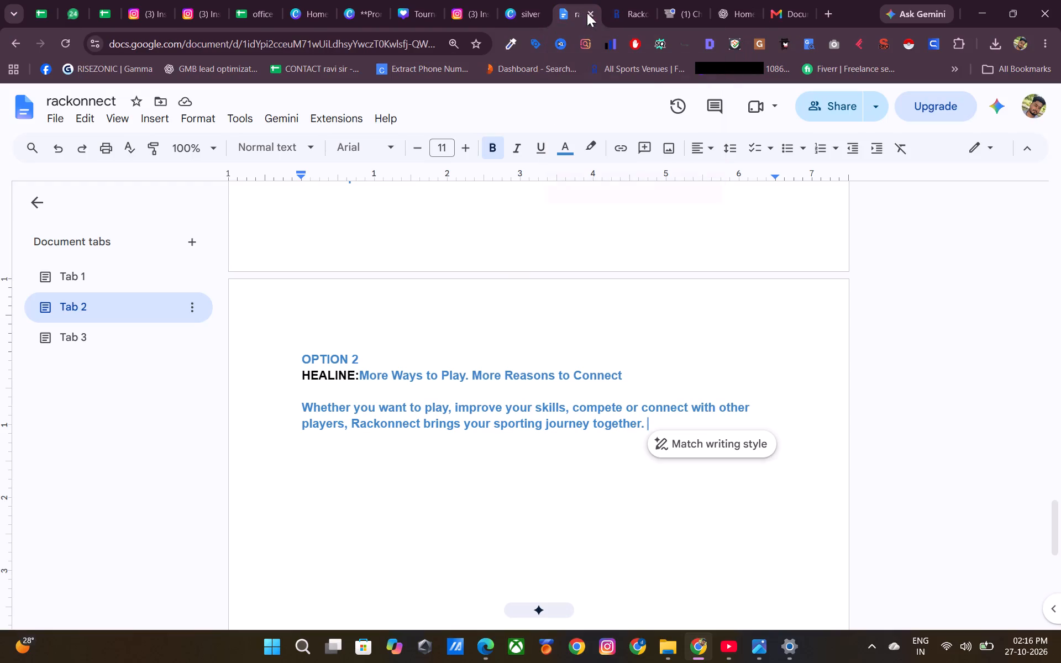
scroll(509, 345, "up", 3)
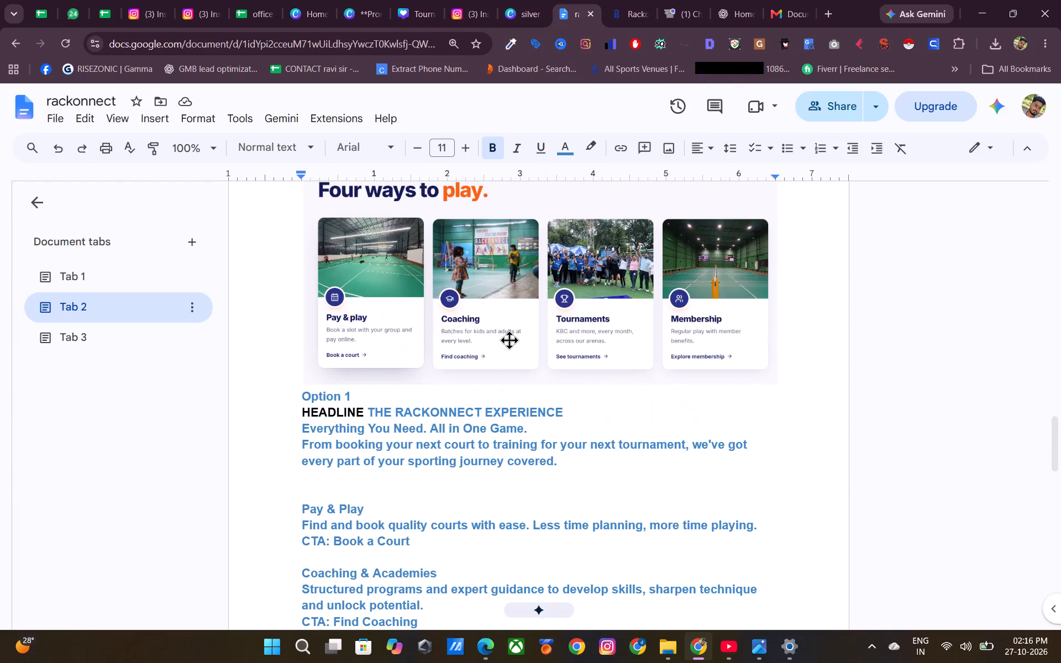
scroll(509, 340, "up", 1)
scroll(509, 340, "down", 1)
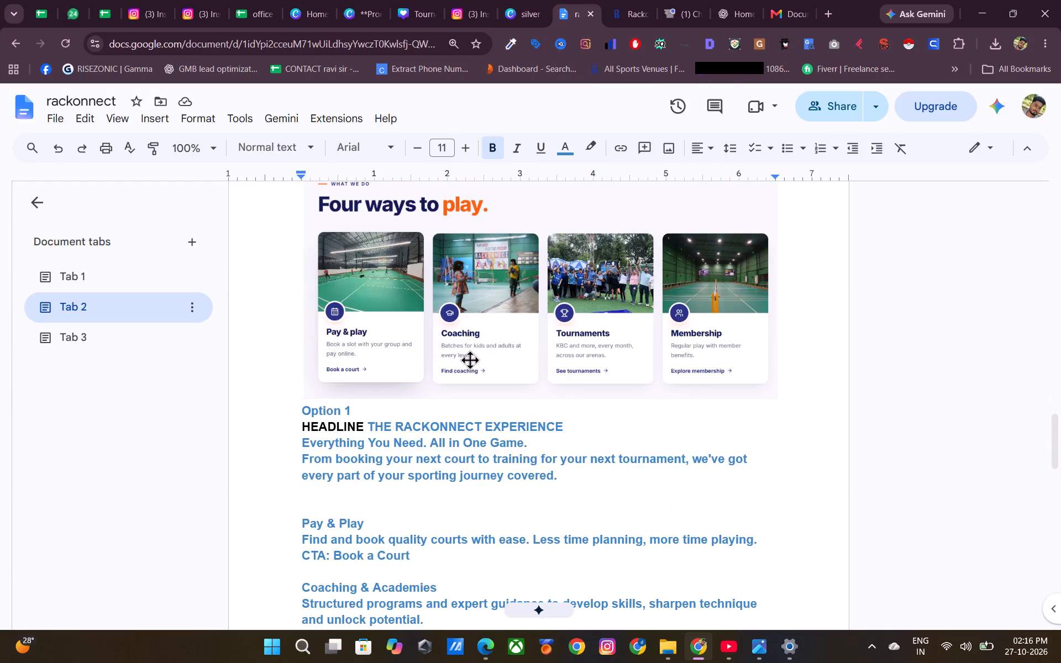
scroll(458, 369, "up", 1)
scroll(458, 369, "down", 1)
scroll(458, 369, "up", 1)
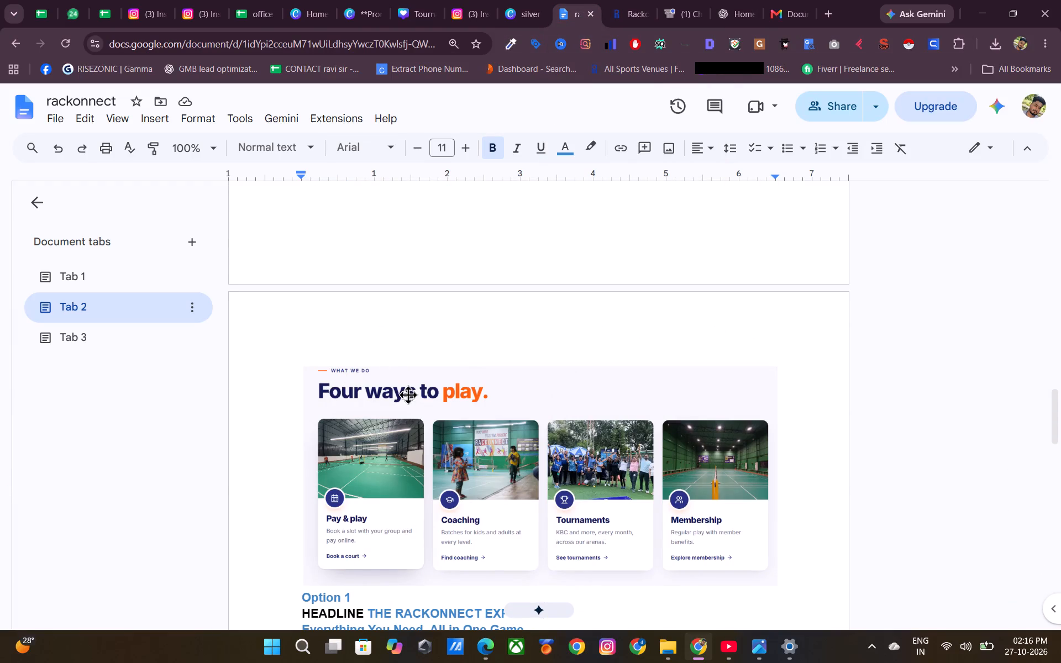
scroll(408, 394, "down", 1)
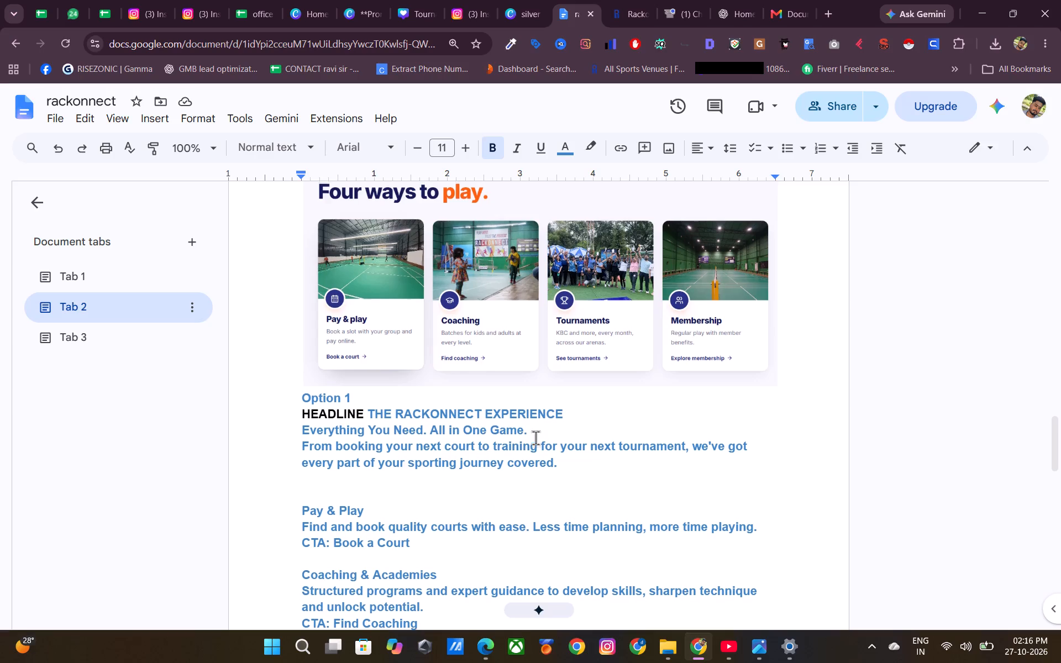
scroll(535, 438, "up", 1)
scroll(535, 438, "down", 1)
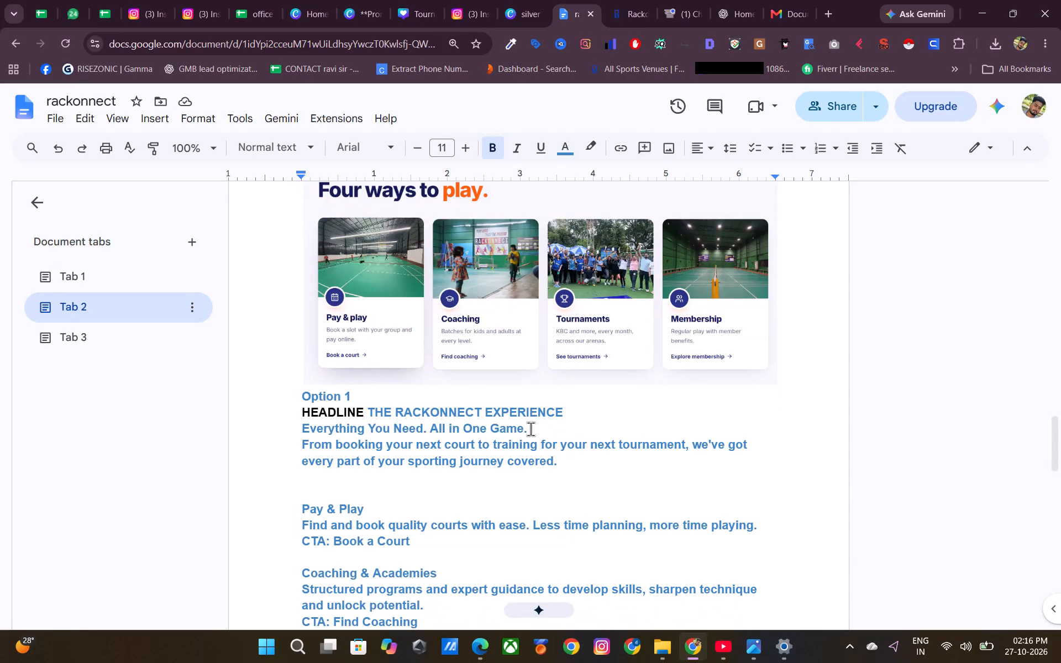
scroll(530, 429, "up", 1)
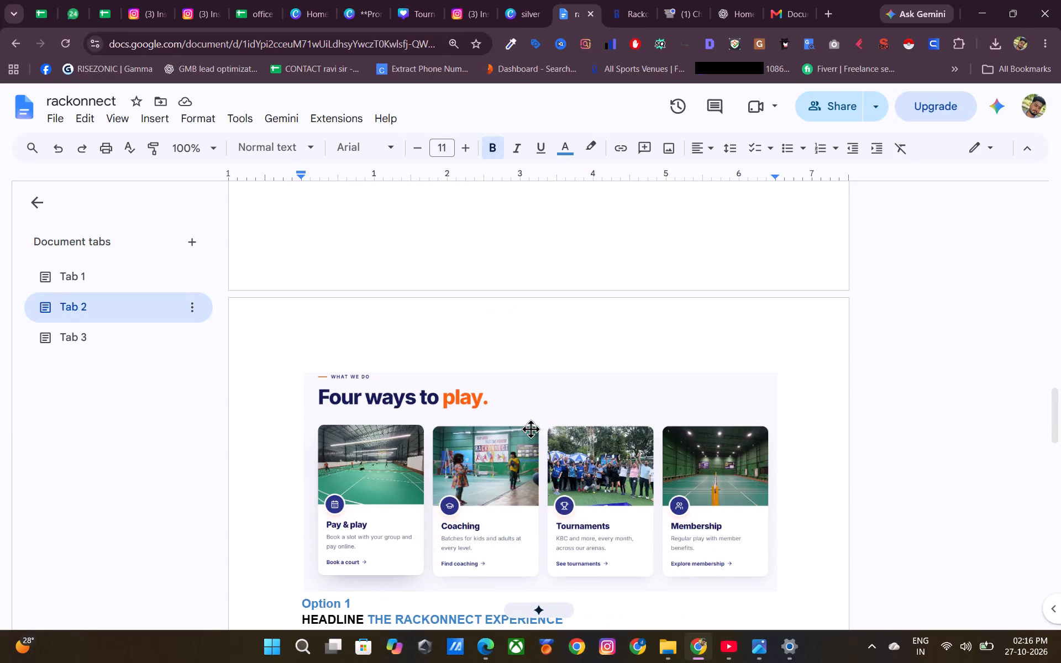
scroll(530, 429, "down", 1)
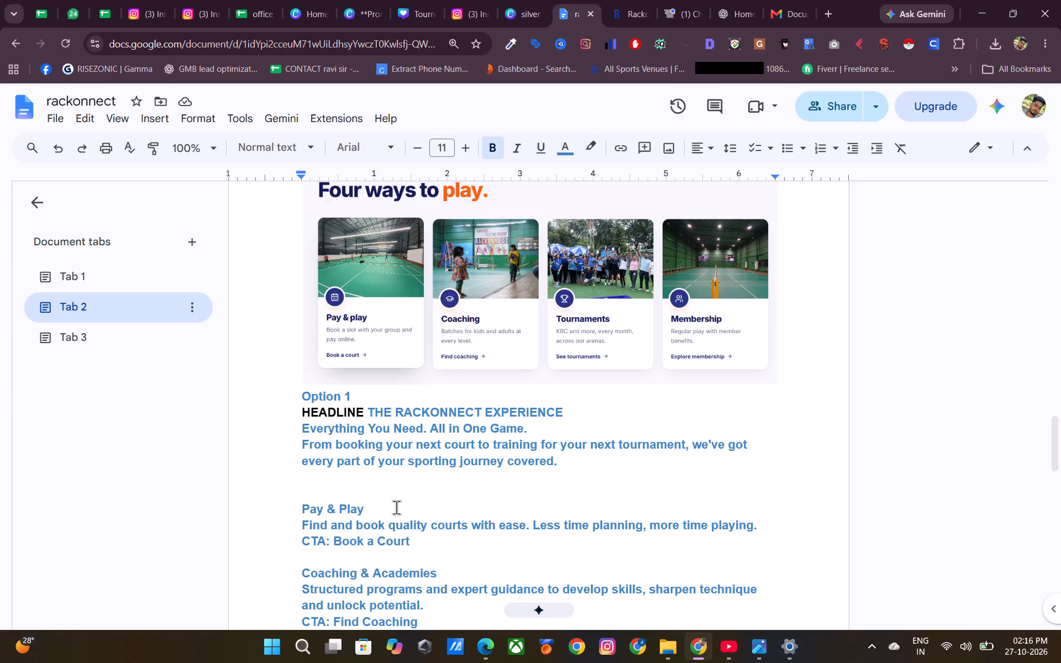
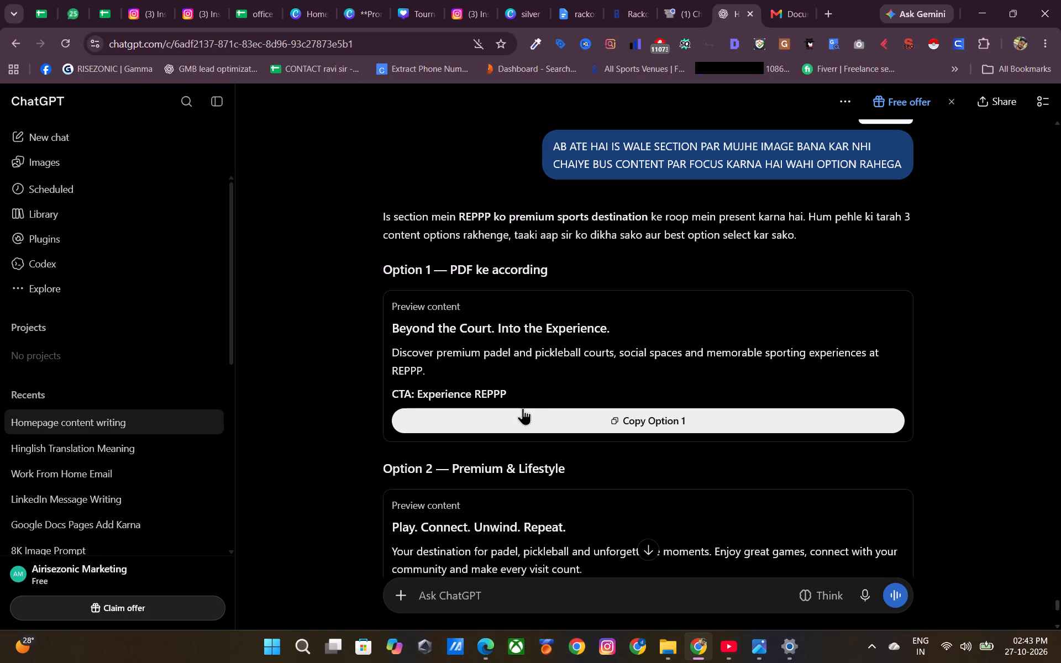
left_click(571, 19)
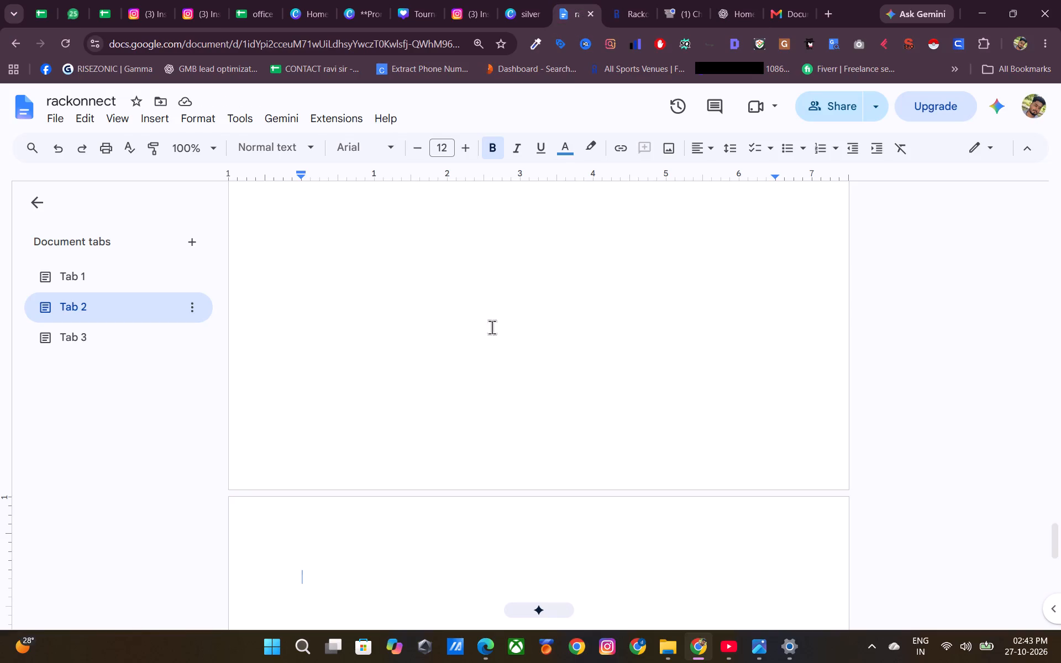
scroll(470, 443, "down", 1)
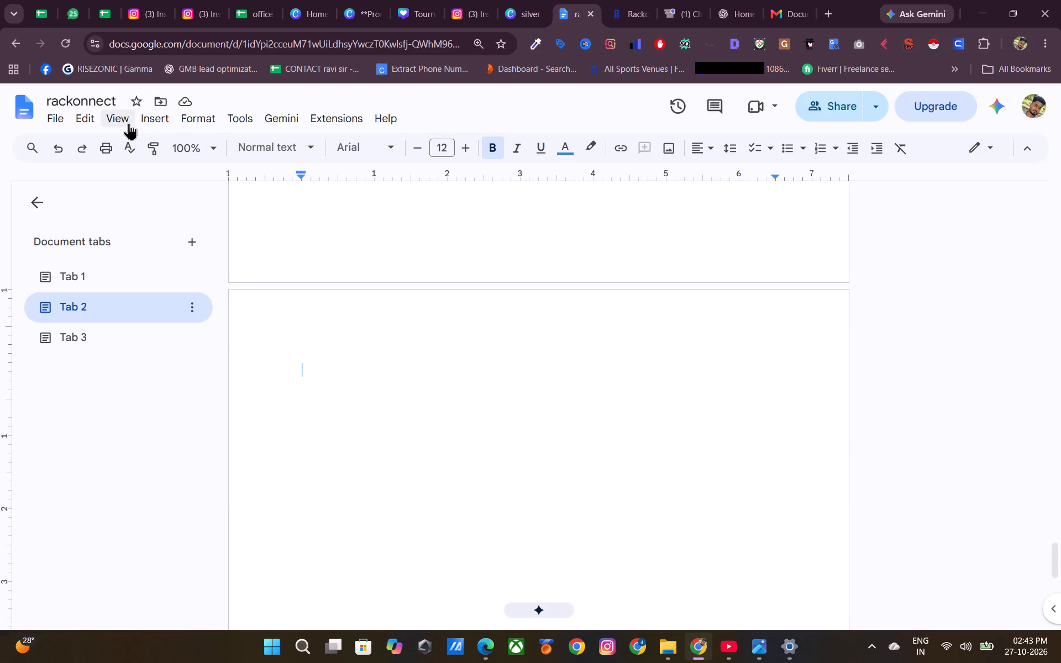
left_click(139, 123)
left_click(167, 143)
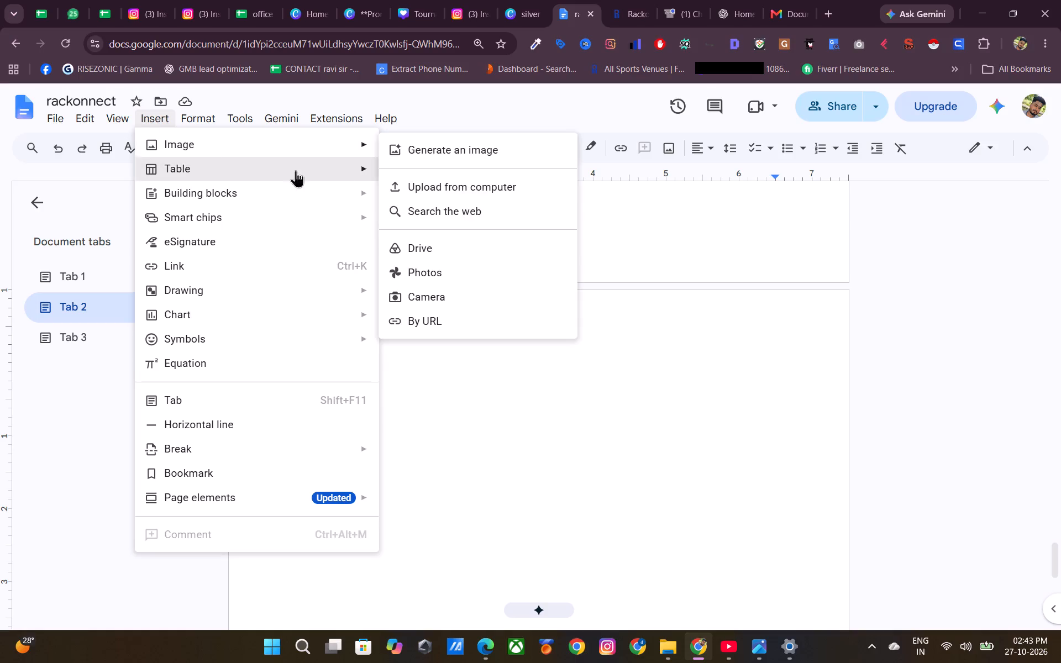
left_click(447, 191)
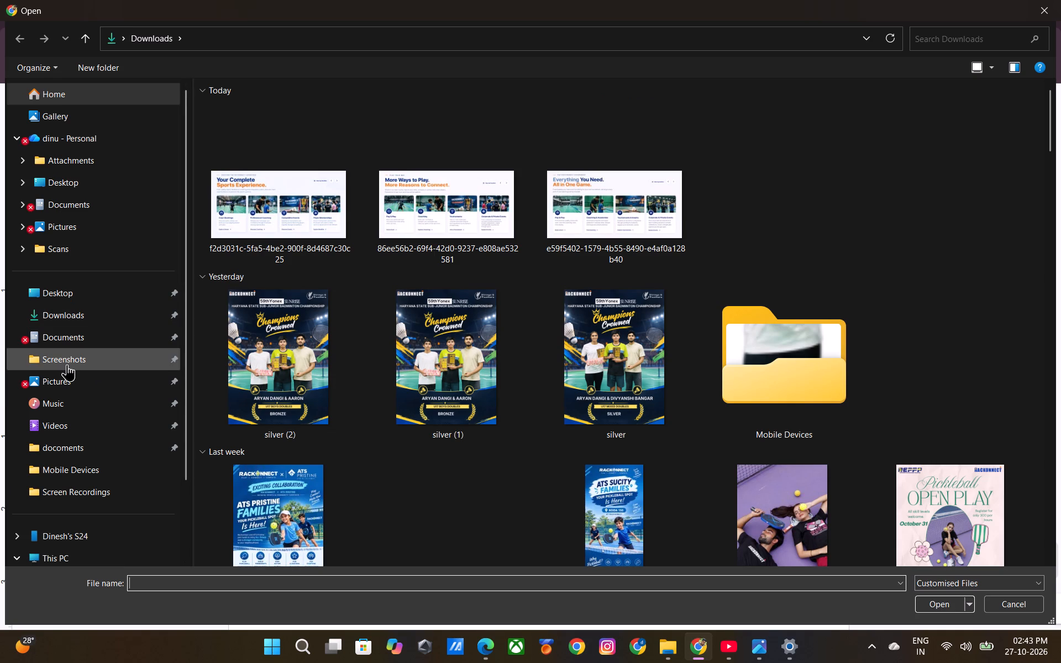
left_click(66, 361)
scroll(896, 391, "down", 11)
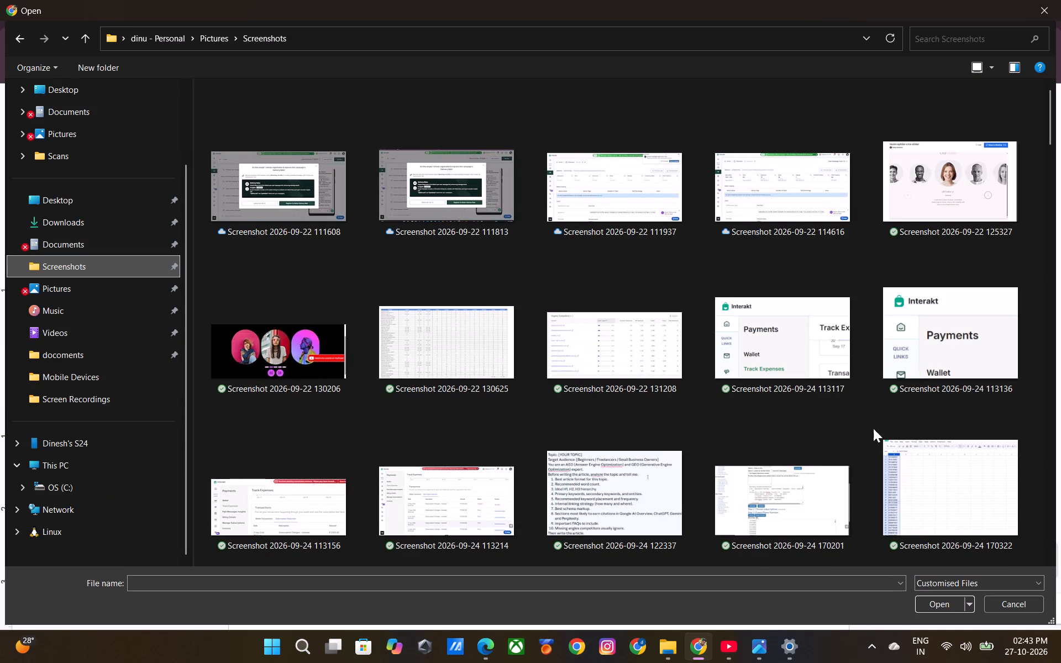
scroll(889, 462, "down", 6)
left_click_drag(1051, 136, 1060, 520)
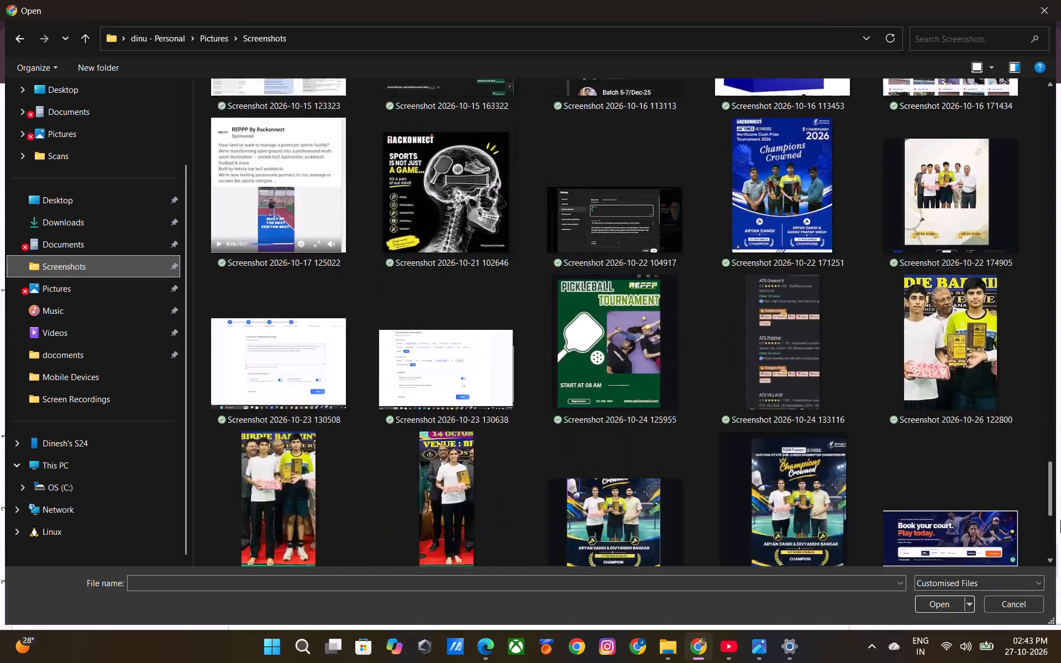
left_click_drag(1060, 520, 1060, 585)
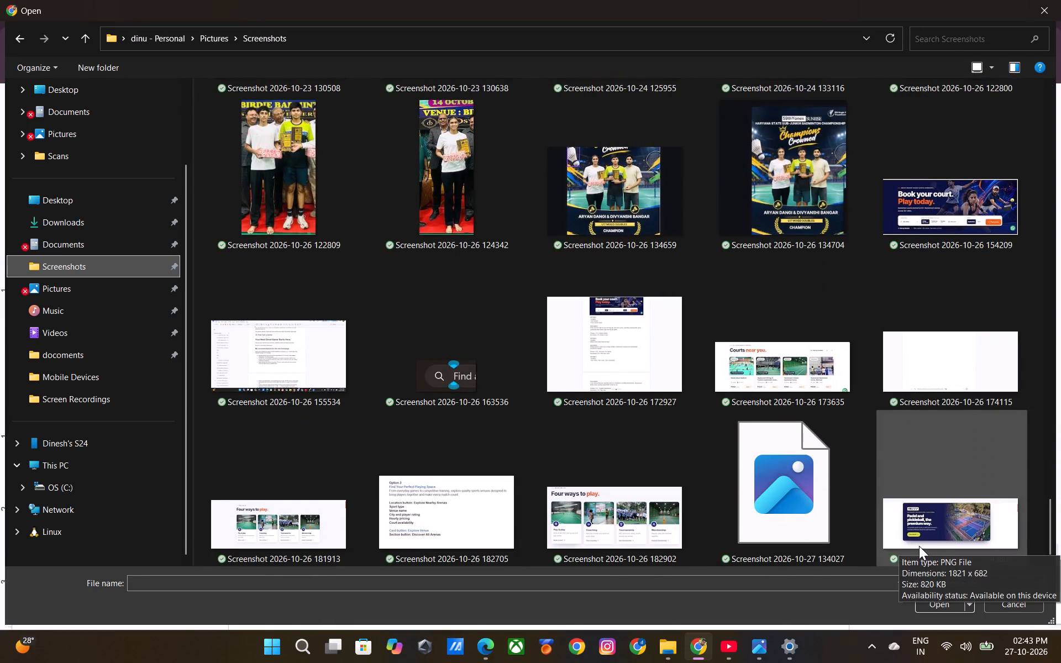
left_click(906, 530)
left_click(934, 601)
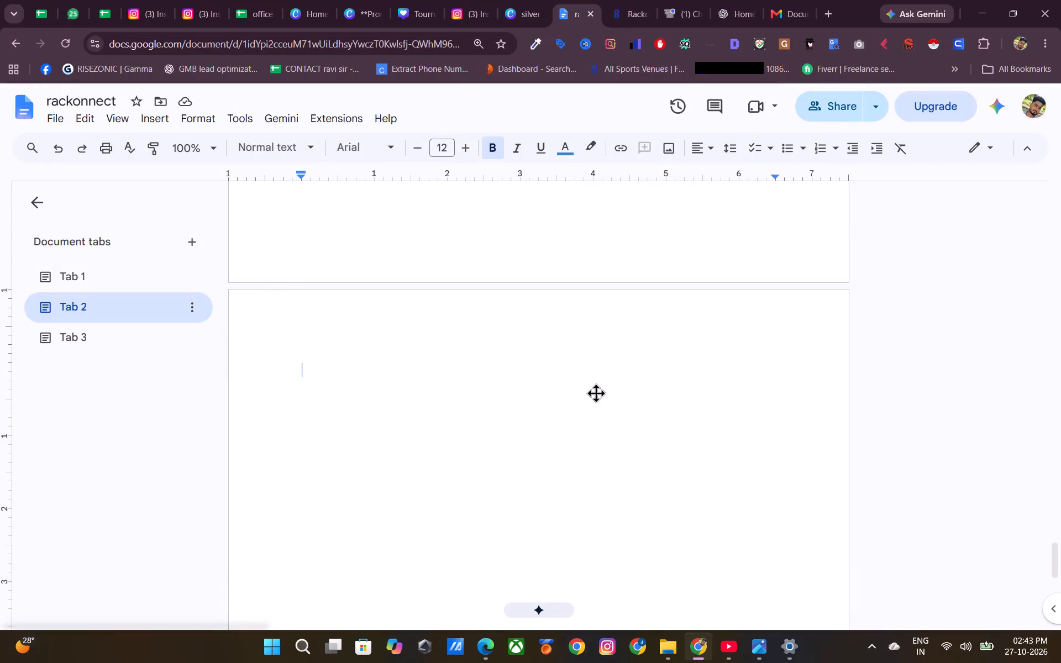
left_click(532, 438)
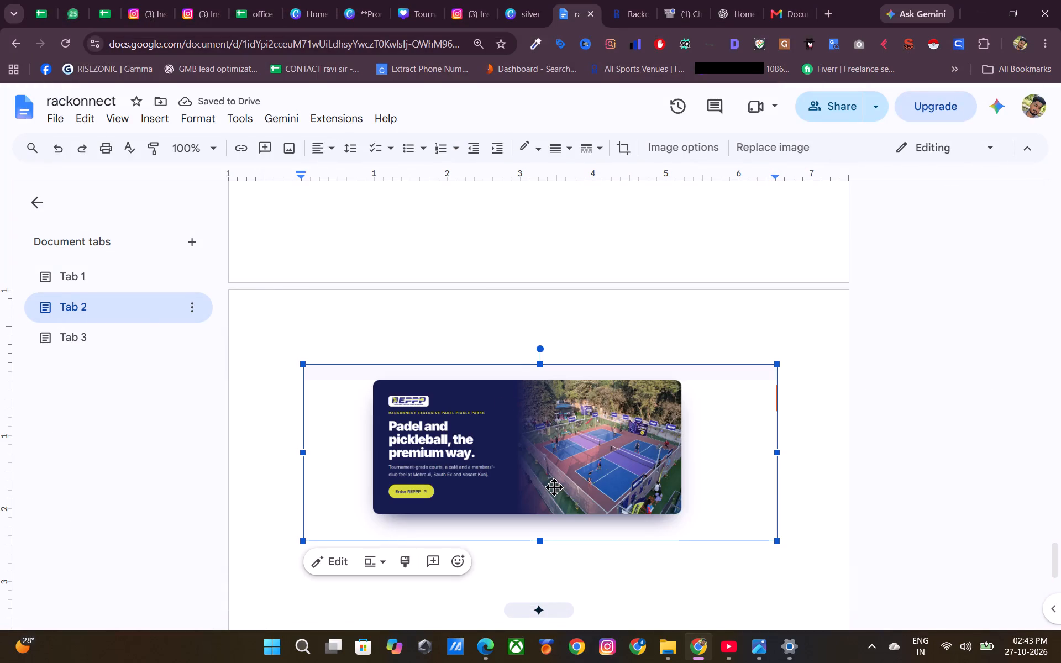
left_click(885, 421)
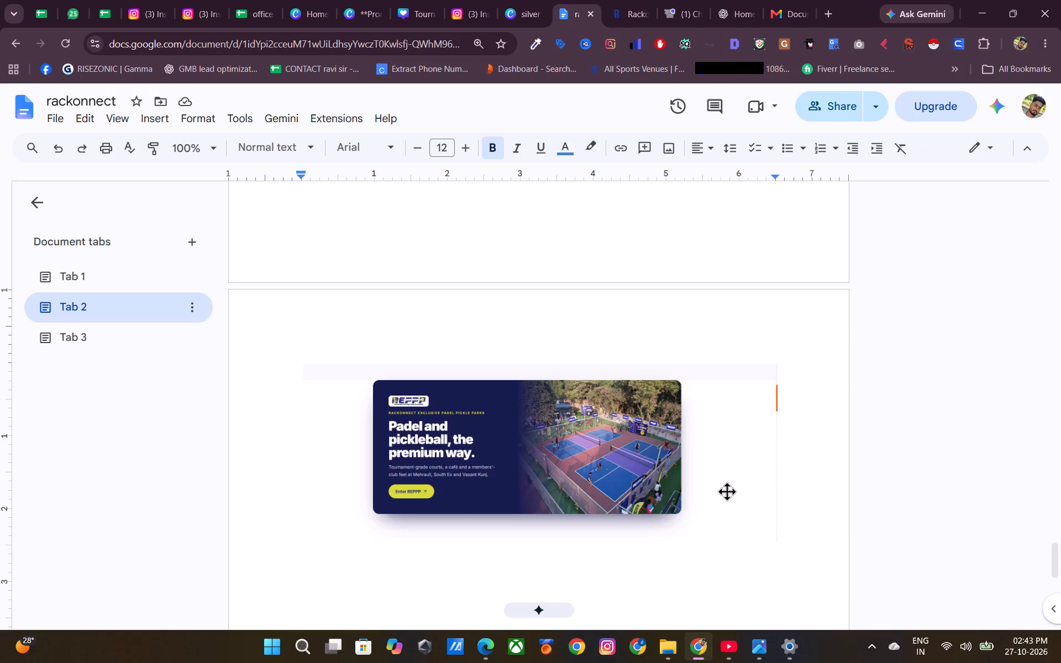
Start a new line directly below the inserted REPPP image.
scroll(834, 455, "down", 1)
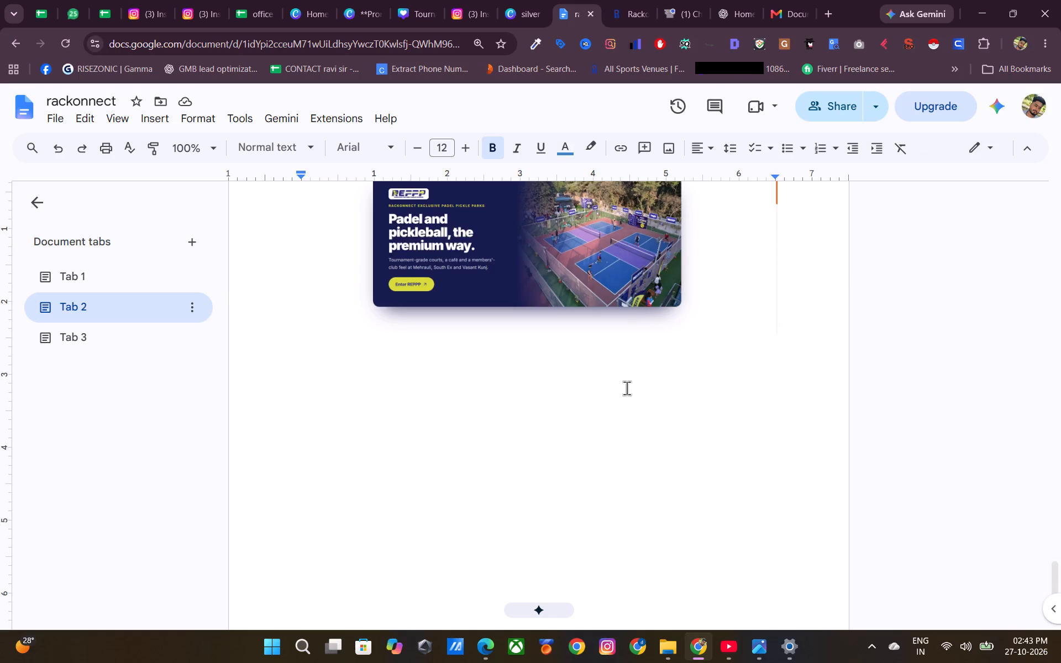
left_click(627, 388)
left_click(639, 433)
left_click(645, 437)
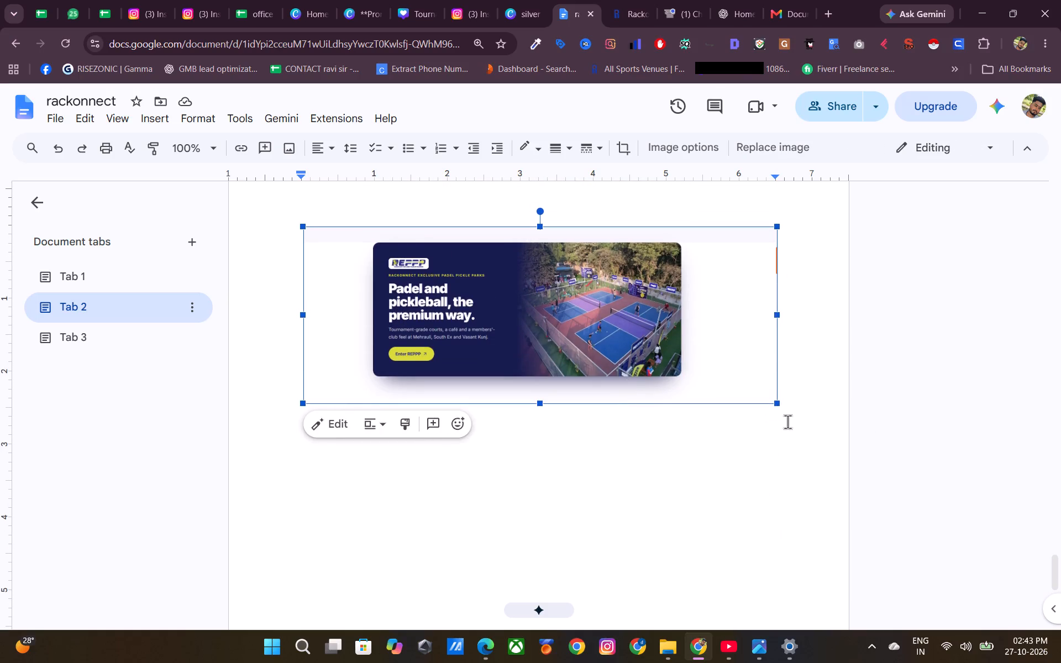
left_click(790, 422)
key("Return")
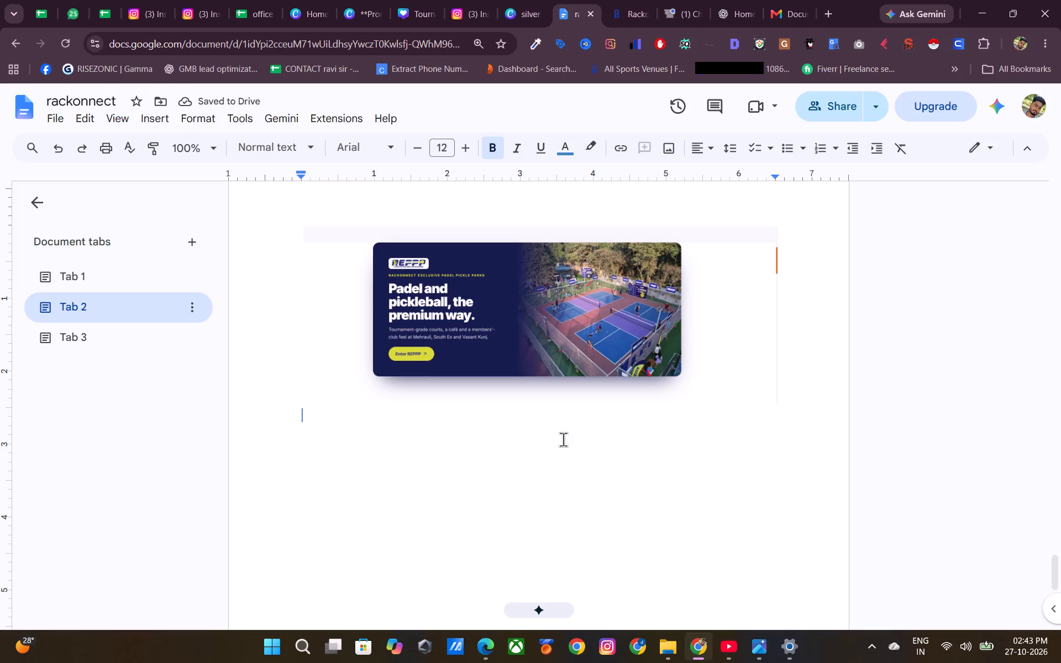
Copy the "OPTION 2" label from the earlier section and paste it on the line below the REPPP image.
scroll(453, 444, "up", 5)
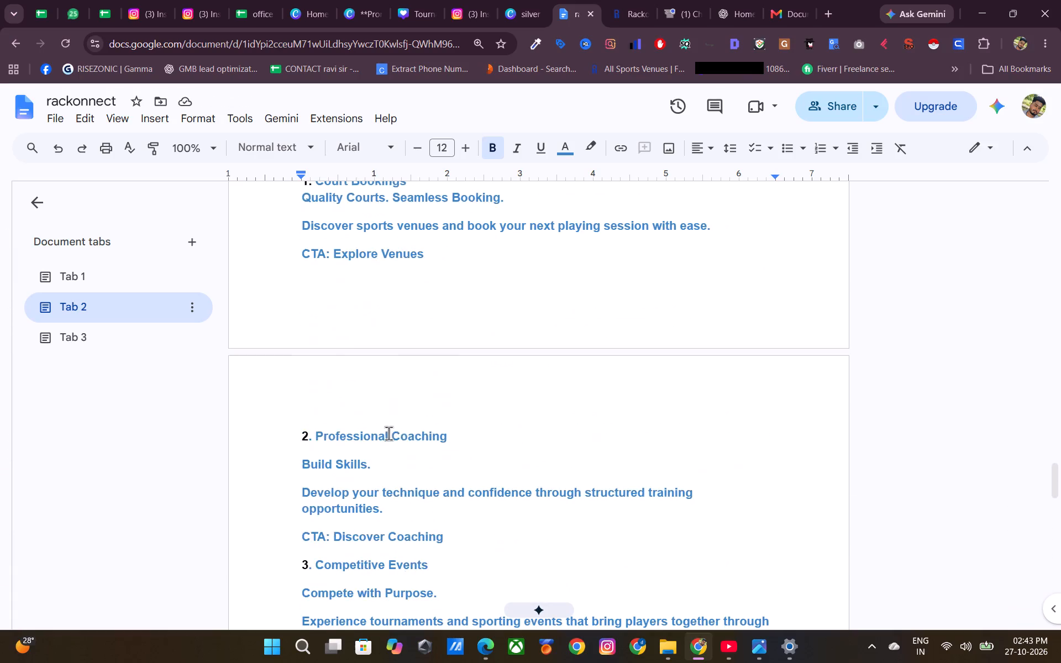
scroll(387, 432, "up", 3)
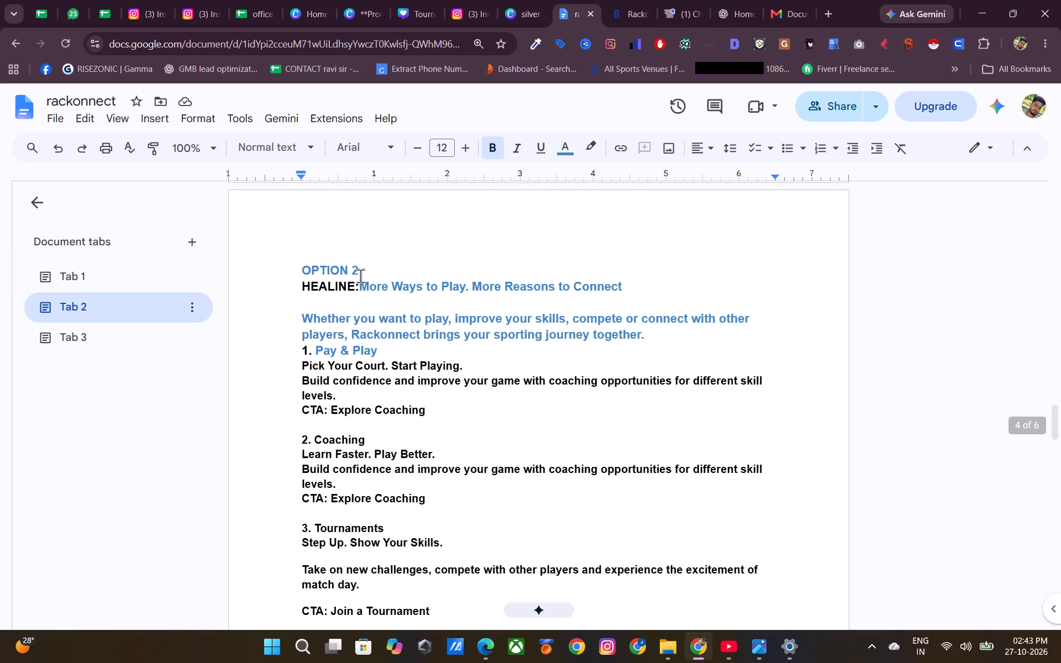
left_click_drag(361, 272, 300, 271)
key("ctrl+c")
scroll(349, 355, "down", 5)
scroll(365, 505, "down", 3)
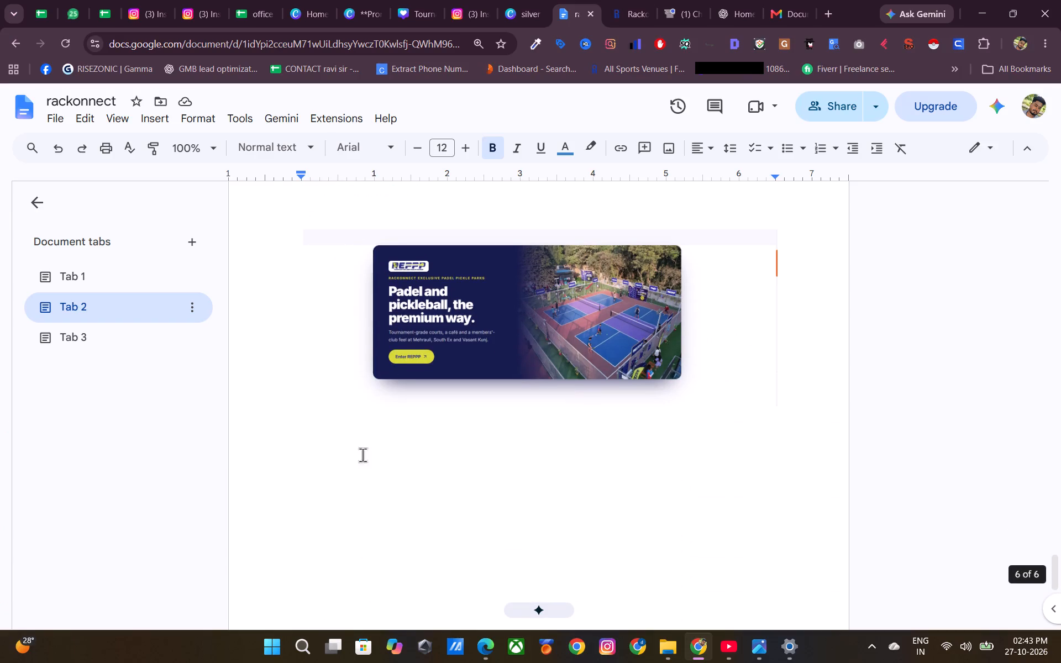
left_click(343, 445)
key("ctrl+v")
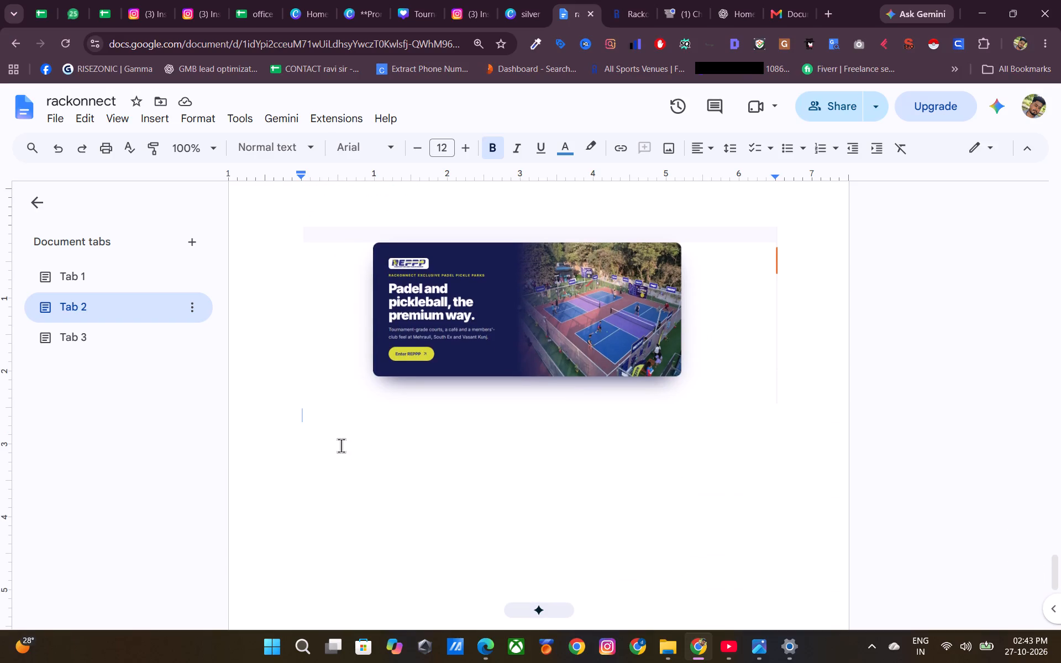
Change the pasted label below the REPPP image to "OPTION:1".
left_click_drag(372, 414, 312, 417)
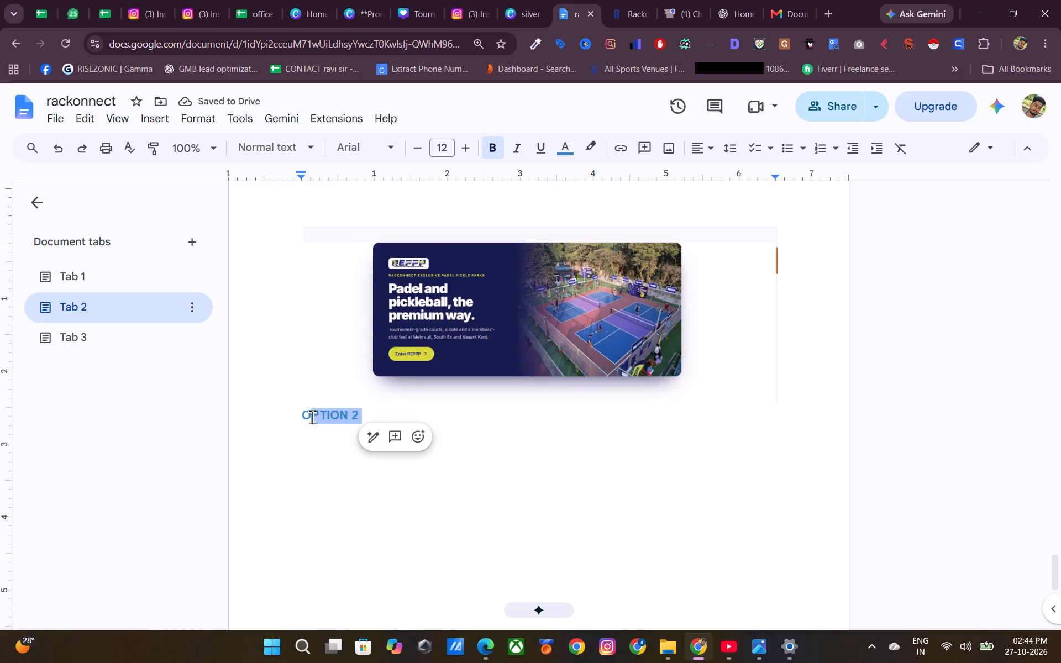
left_click(379, 410)
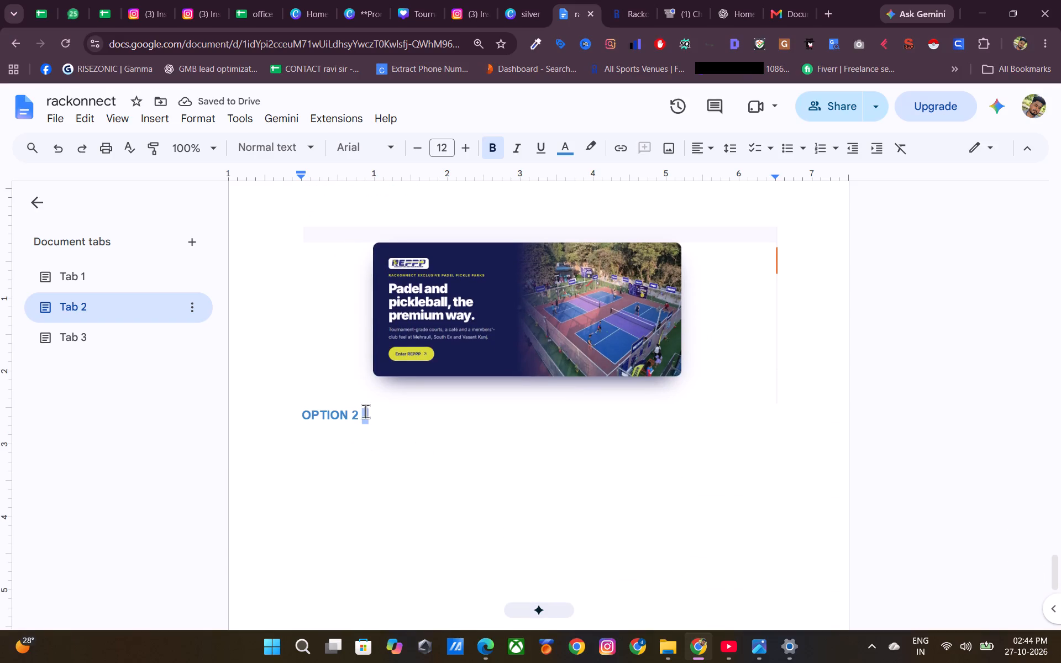
left_click(358, 415)
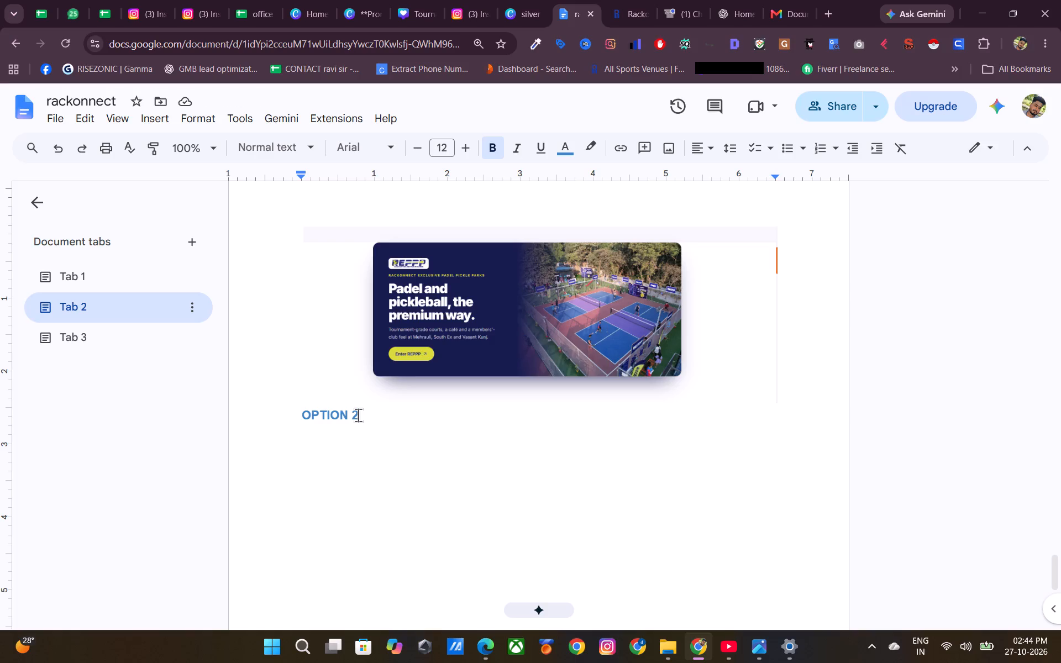
key("BackSpace")
key("BackSpace")
key("semicolon")
key("BackSpace")
key("shift+colon")
key("1")
key("shift+Left")
key("shift+Left")
key("shift+Left")
key("shift+Left")
key("shift+Left")
key("shift+Left")
key("shift+Left")
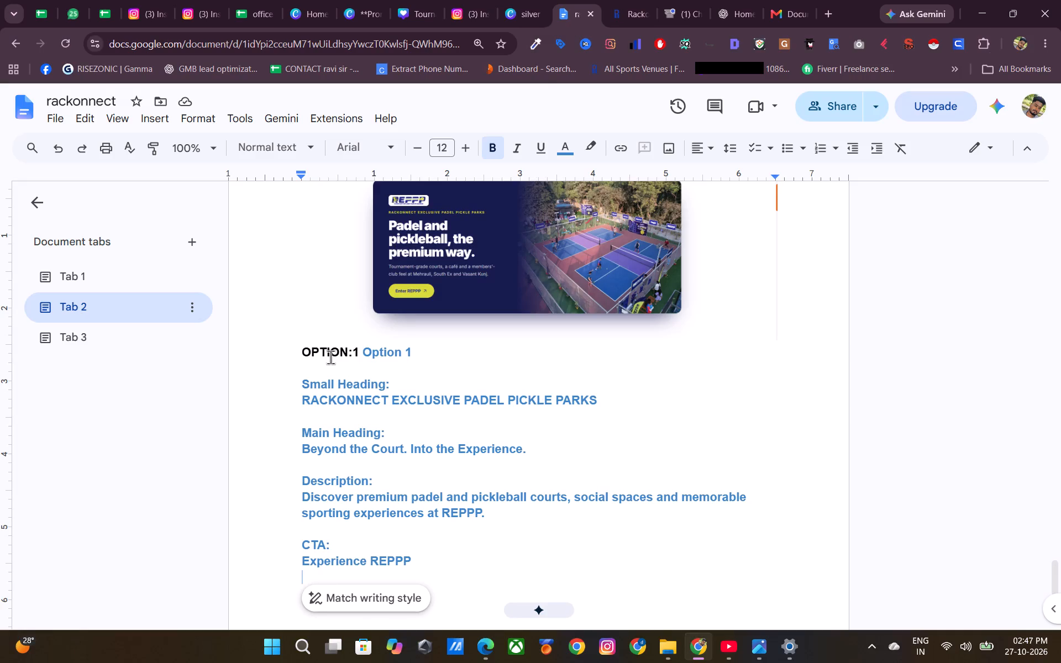
left_click_drag(363, 352, 413, 357)
key("BackSpace")
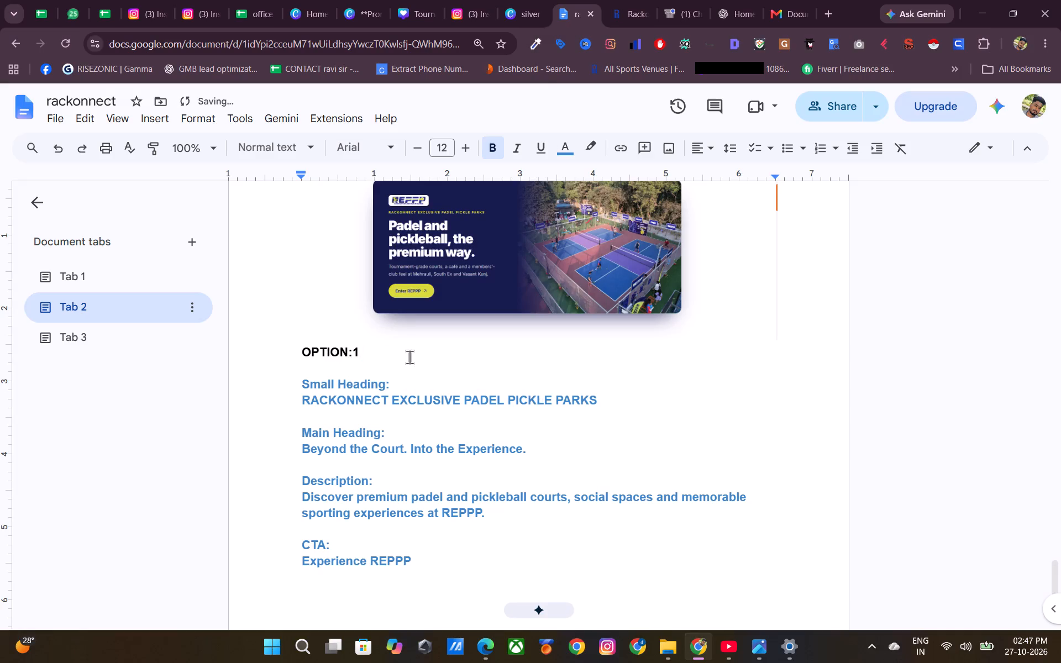
scroll(487, 417, "up", 1)
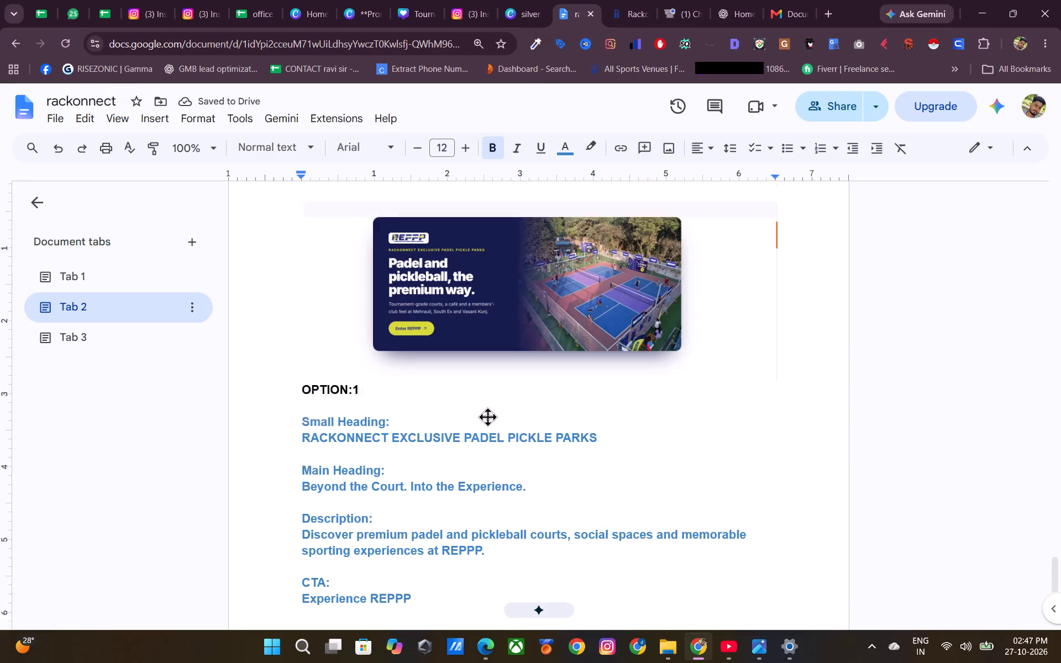
scroll(478, 438, "down", 1)
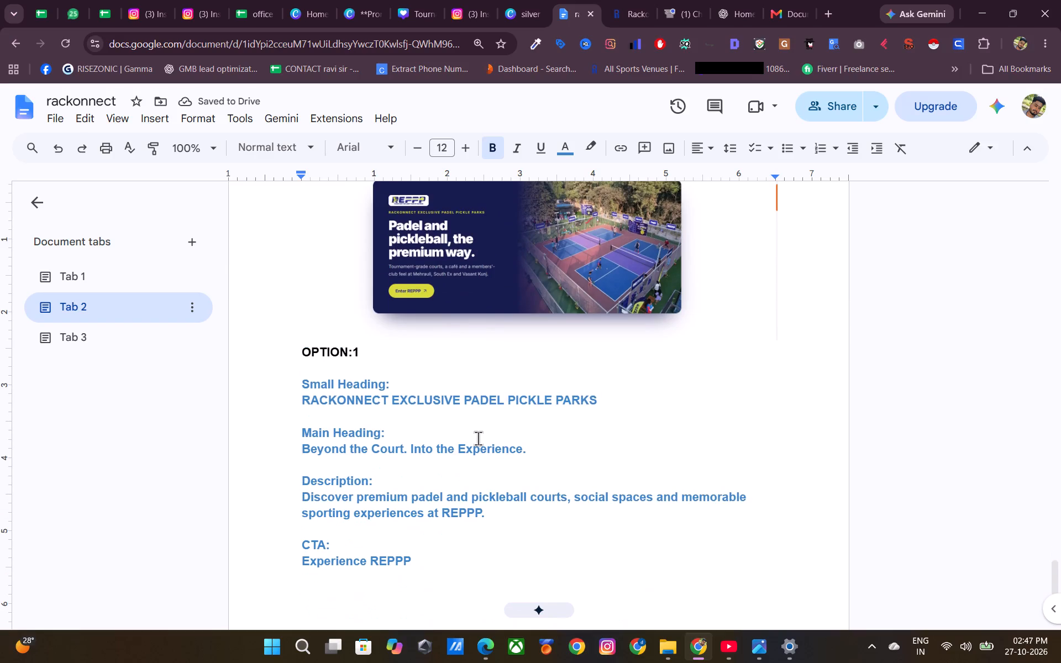
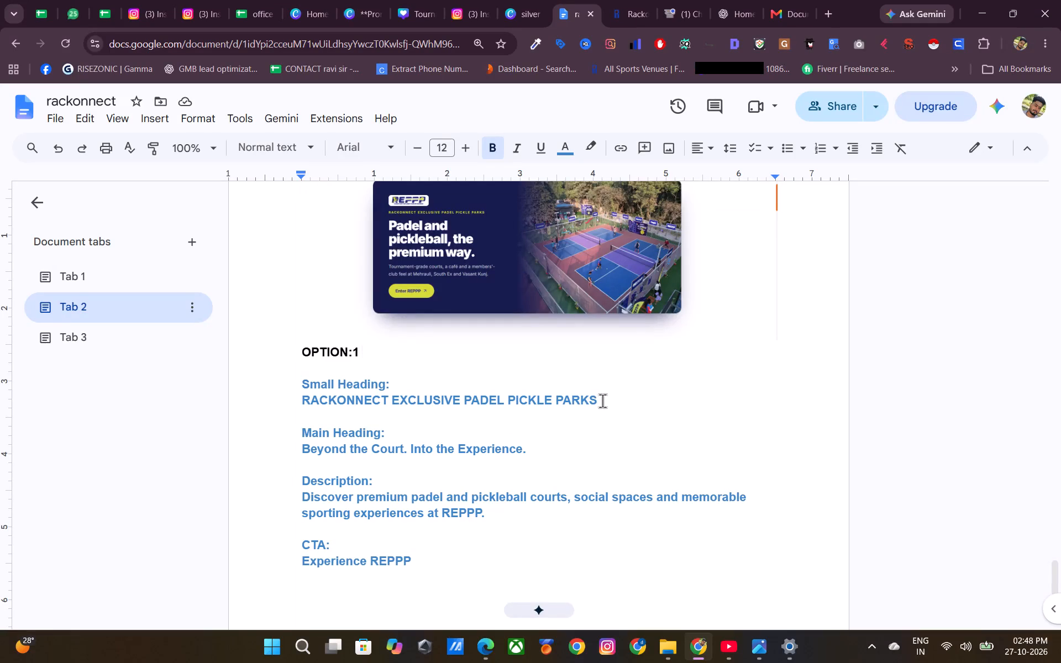
In the rackonnect document, delete the Small Heading label, its text and the extra blank lines beneath "OPTION:1".
left_click(624, 12)
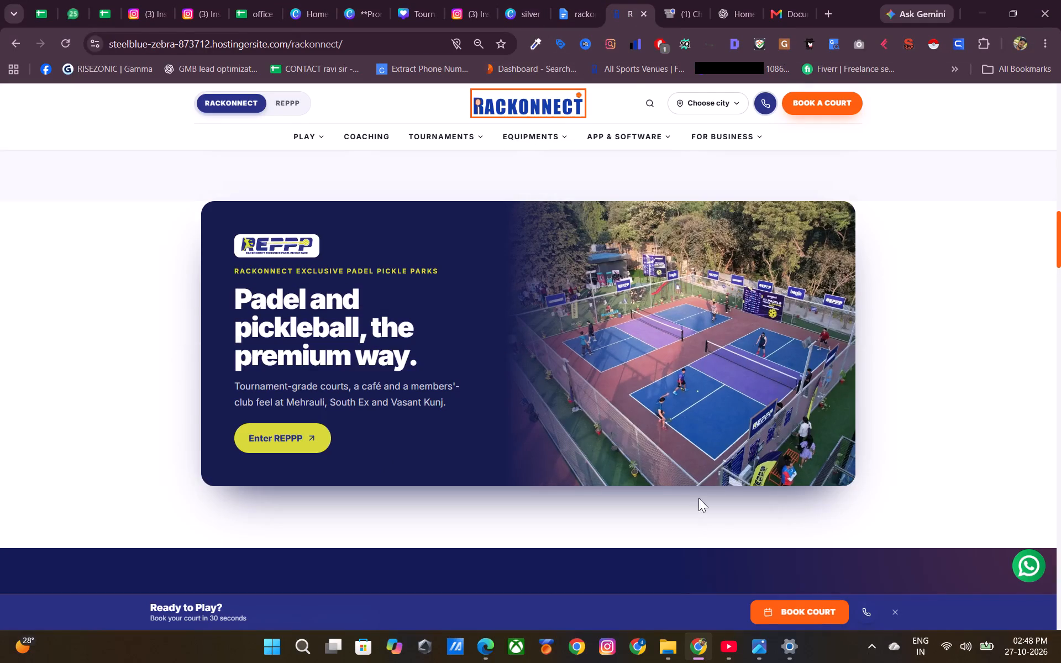
left_click(731, 18)
left_click(555, 12)
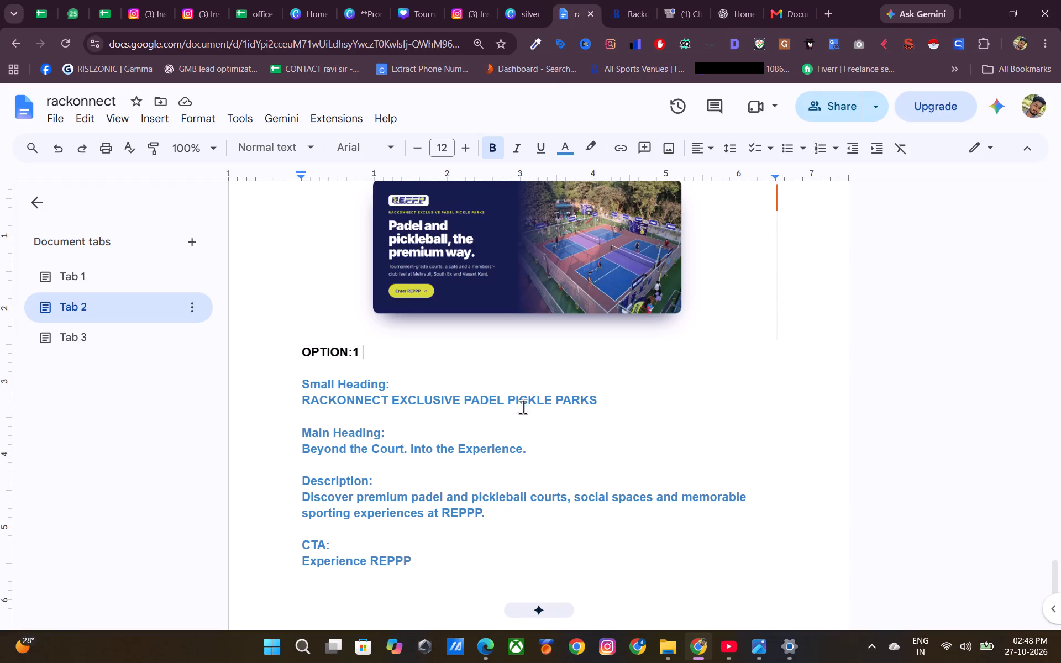
left_click_drag(598, 402, 285, 378)
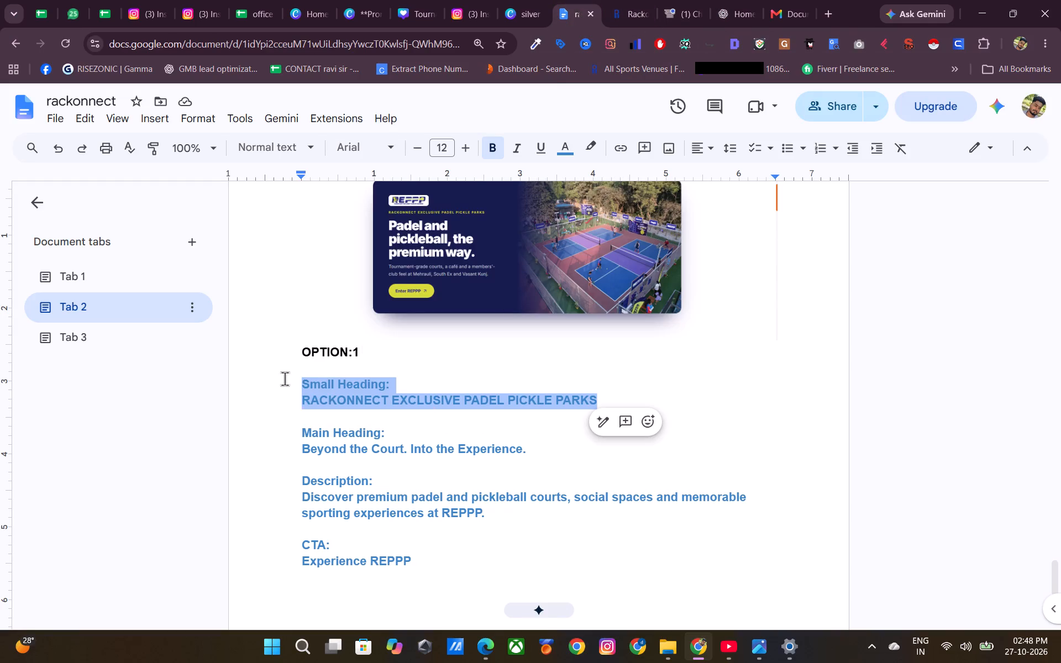
key("BackSpace")
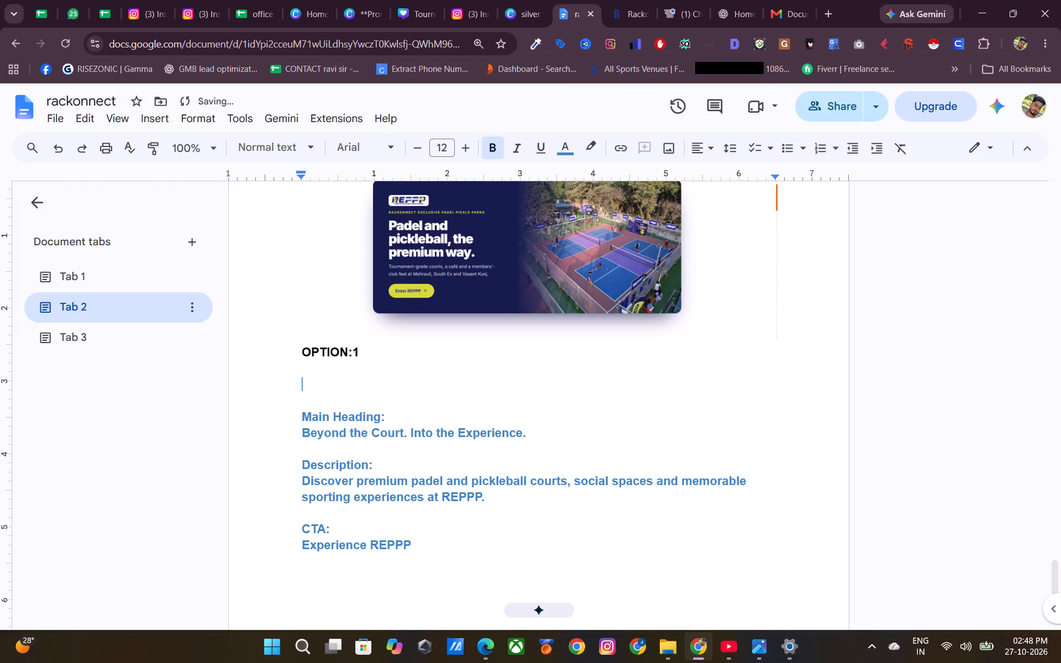
key("BackSpace")
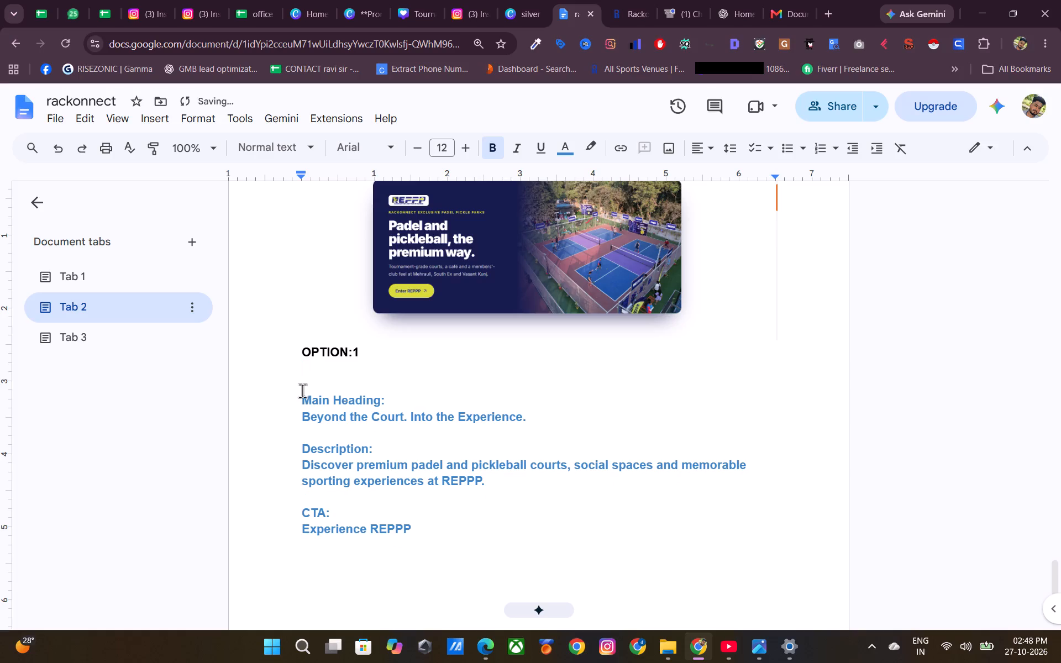
left_click(298, 393)
key("BackSpace")
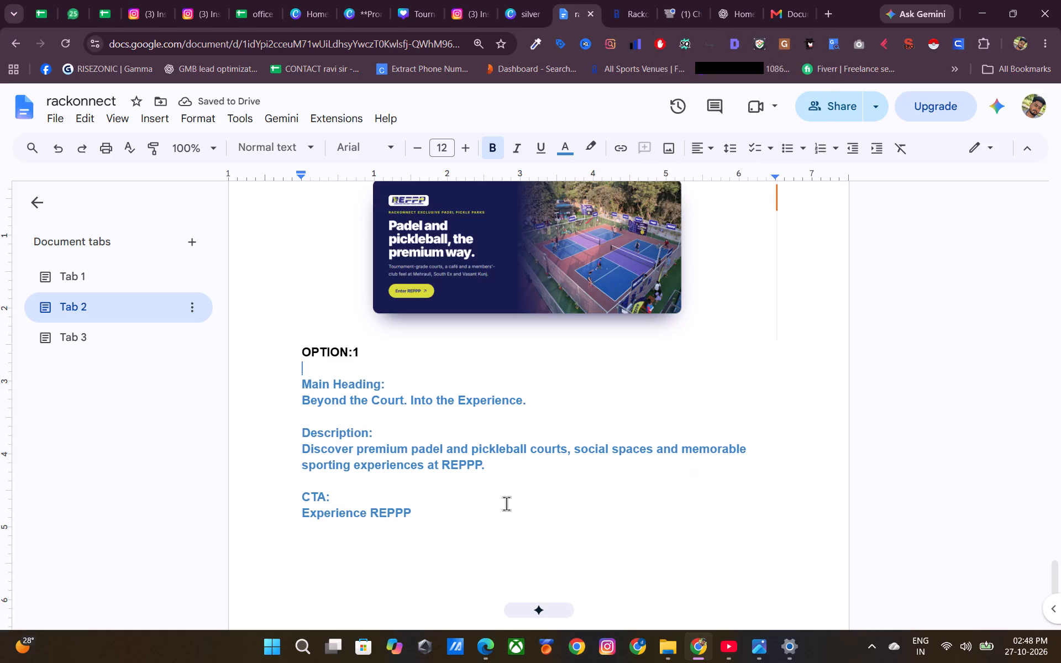
left_click(428, 515)
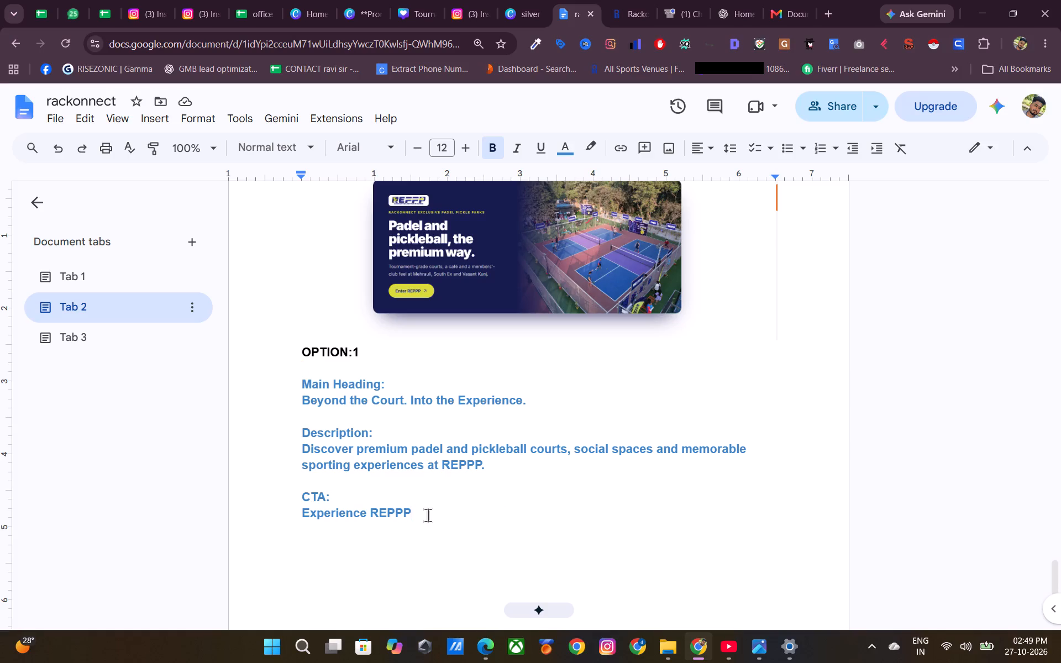
key("space")
key("Return")
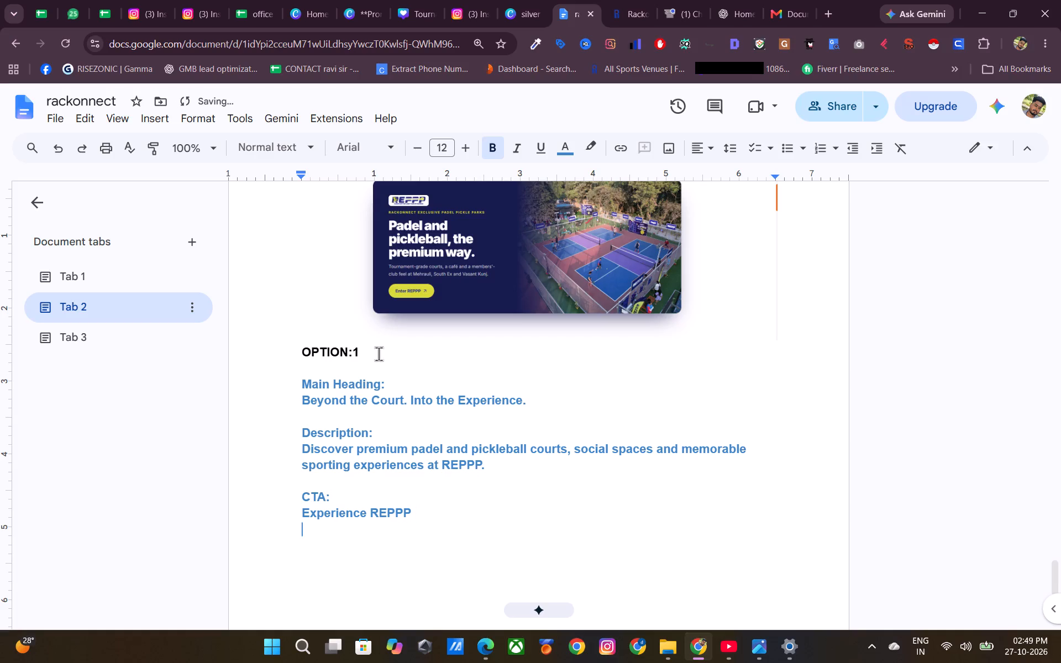
left_click_drag(377, 353, 307, 354)
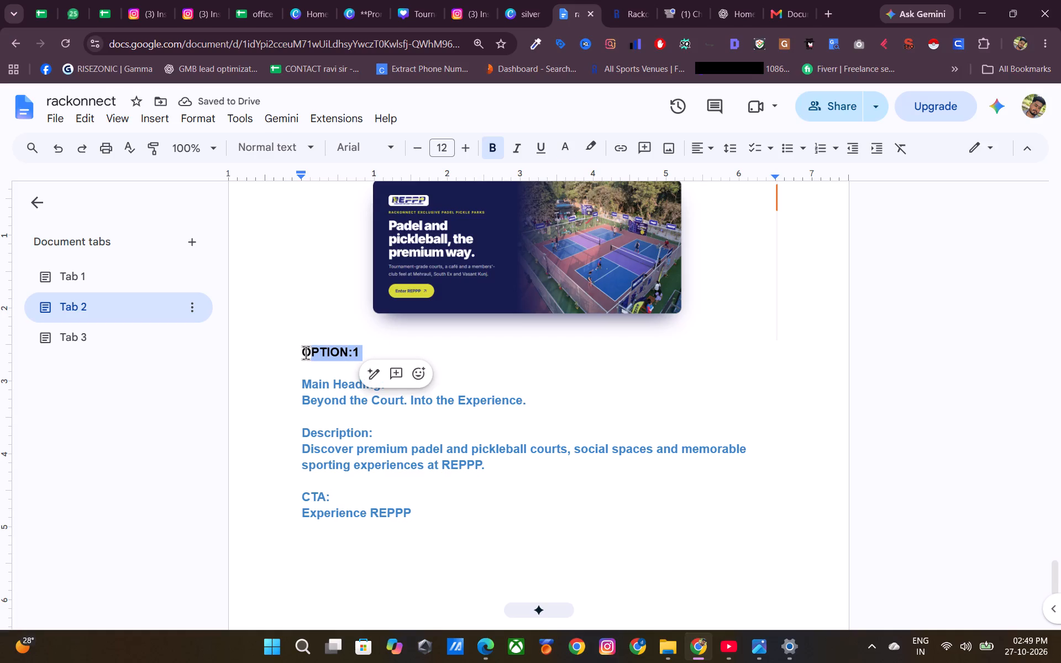
left_click_drag(298, 351, 360, 355)
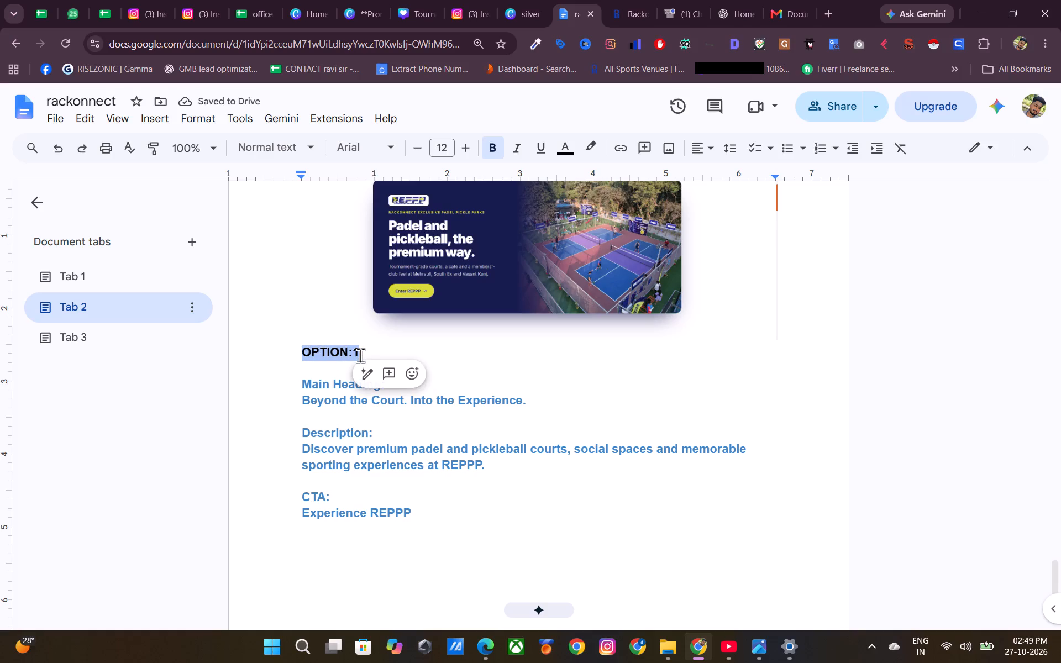
key("ctrl+c")
left_click(313, 543)
key("ctrl+v")
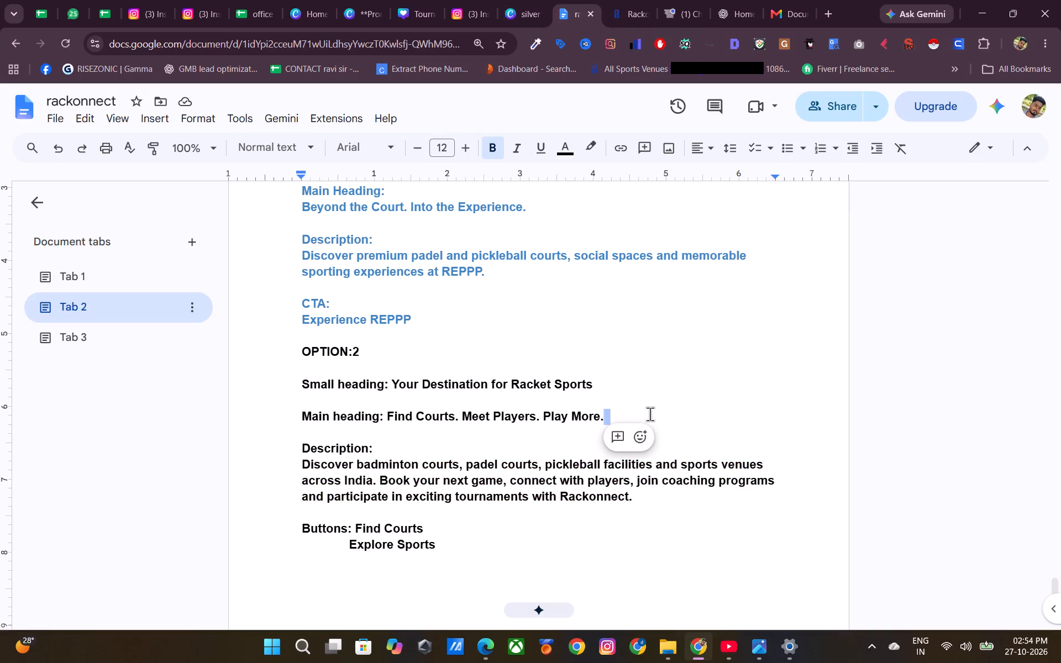
scroll(641, 411, "down", 1)
left_click_drag(363, 341, 301, 341)
key("ctrl+c")
scroll(489, 546, "down", 2)
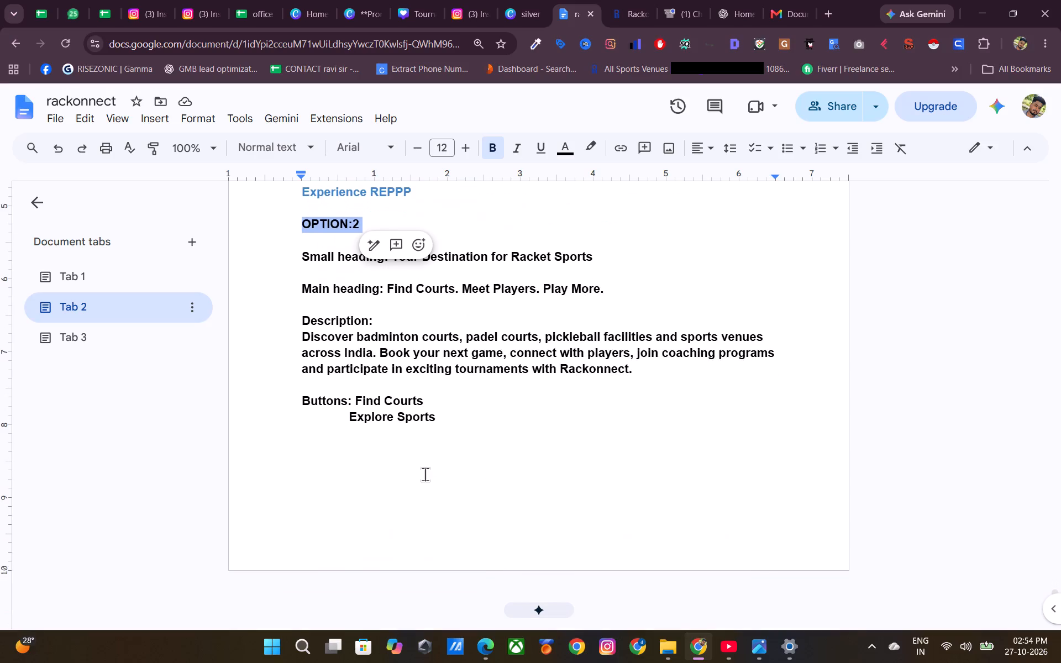
right_click(425, 474)
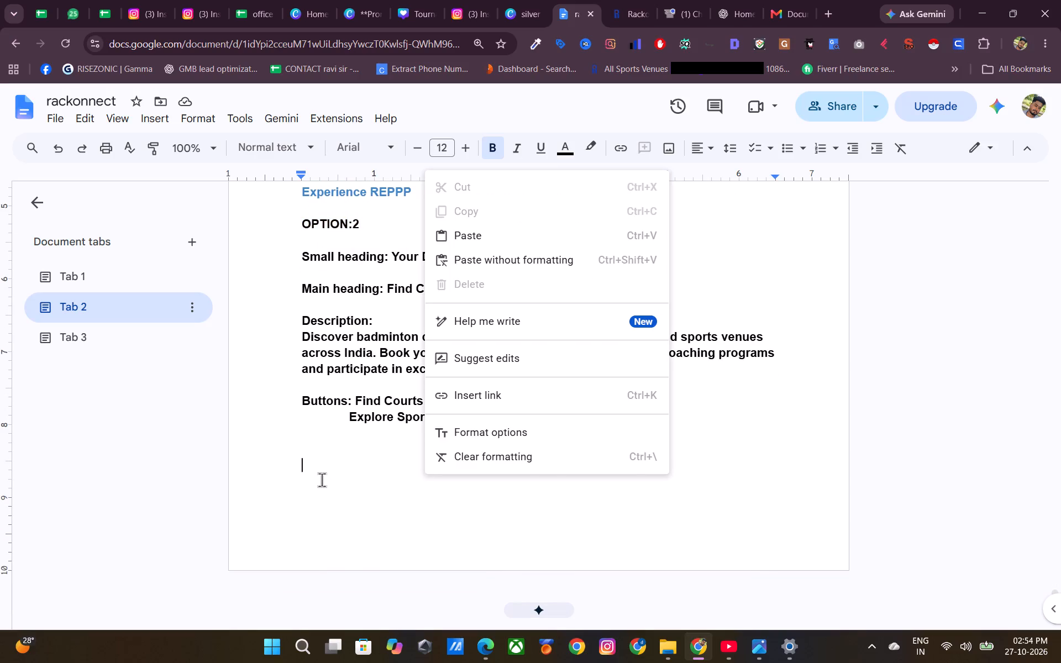
left_click(322, 477)
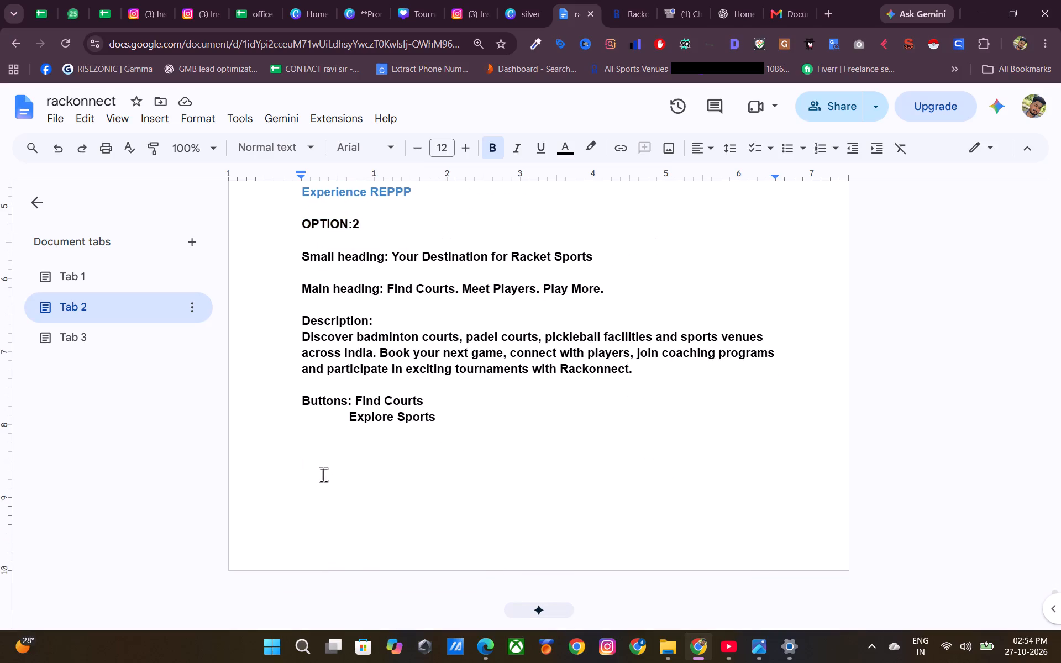
key("ctrl+Return")
key("ctrl+v")
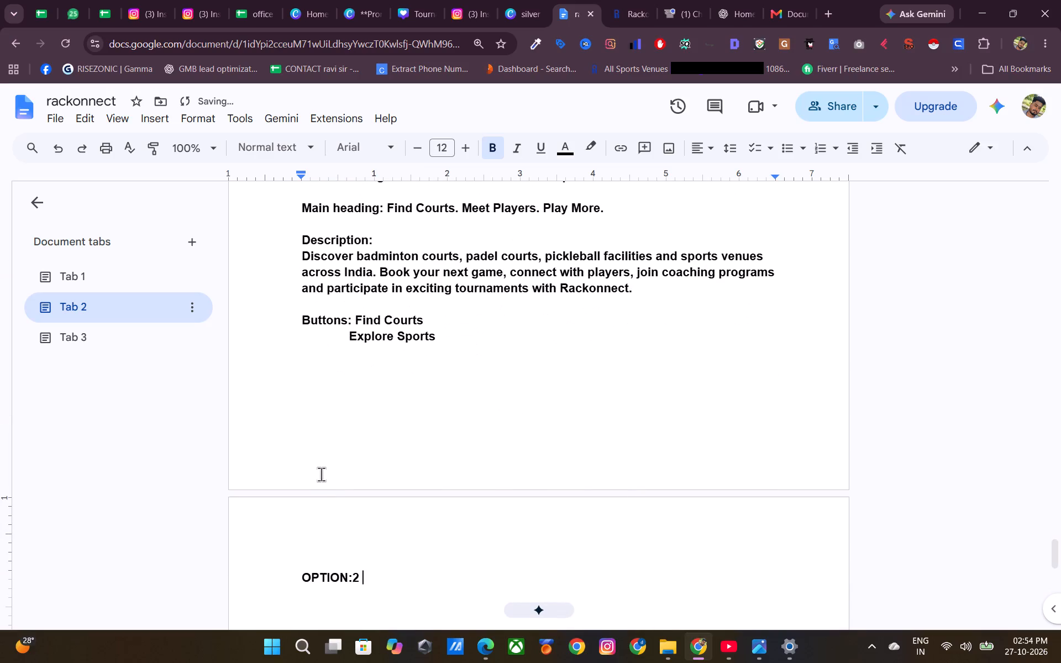
key("Left")
key("BackSpace")
key("3")
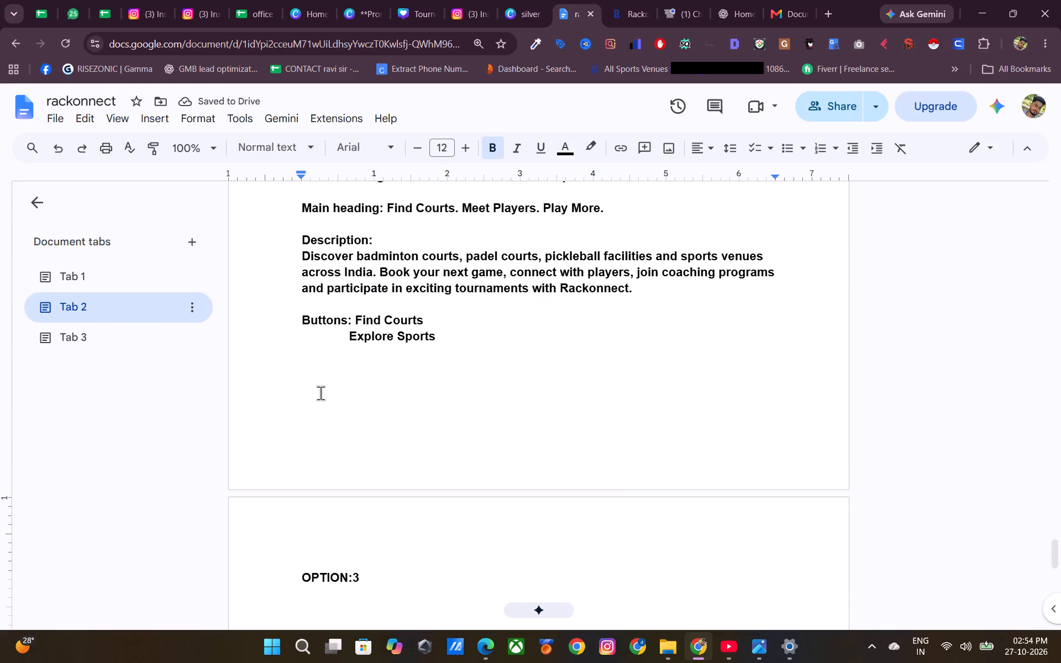
Put "Find Courts" on its own line beneath "Buttons:" and remove the indenting spaces before "Explore Sports".
left_click(355, 314)
key("Return")
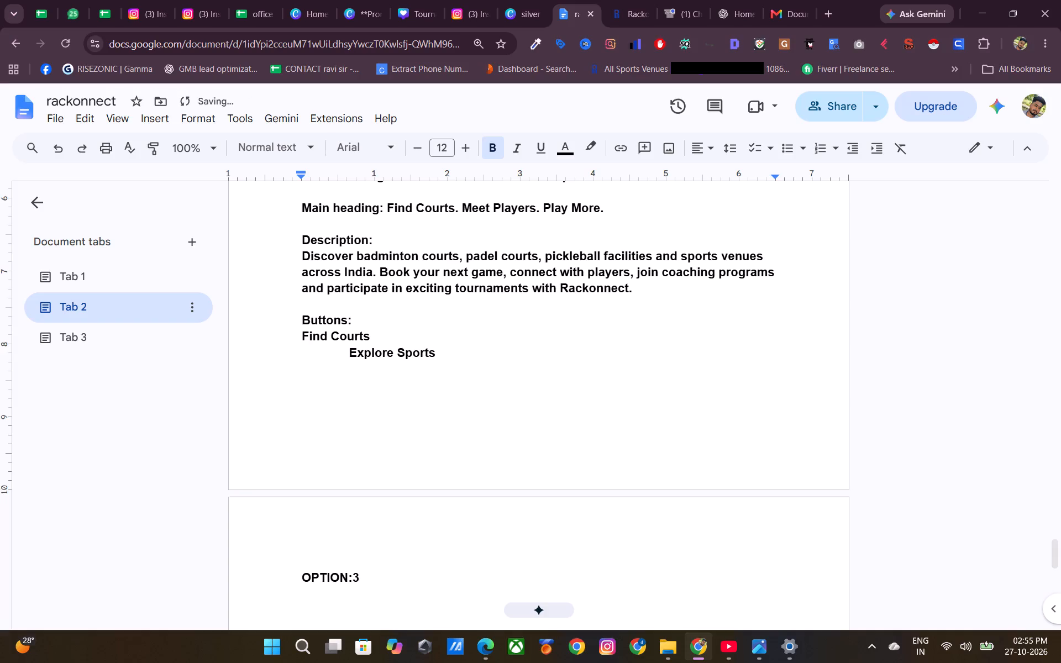
left_click(349, 352)
key("BackSpace")
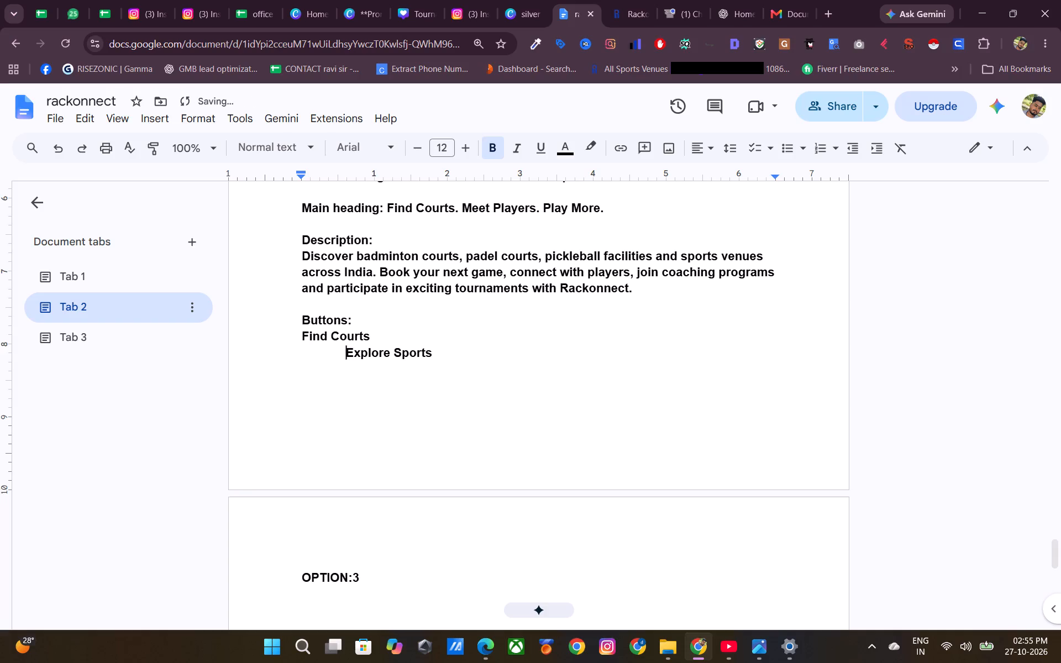
key("BackSpace")
key("BackSpace")
key("BackSpace")
key("BackSpace")
key("BackSpace")
key("BackSpace")
key("BackSpace")
key("BackSpace")
key("BackSpace")
key("BackSpace")
key("BackSpace")
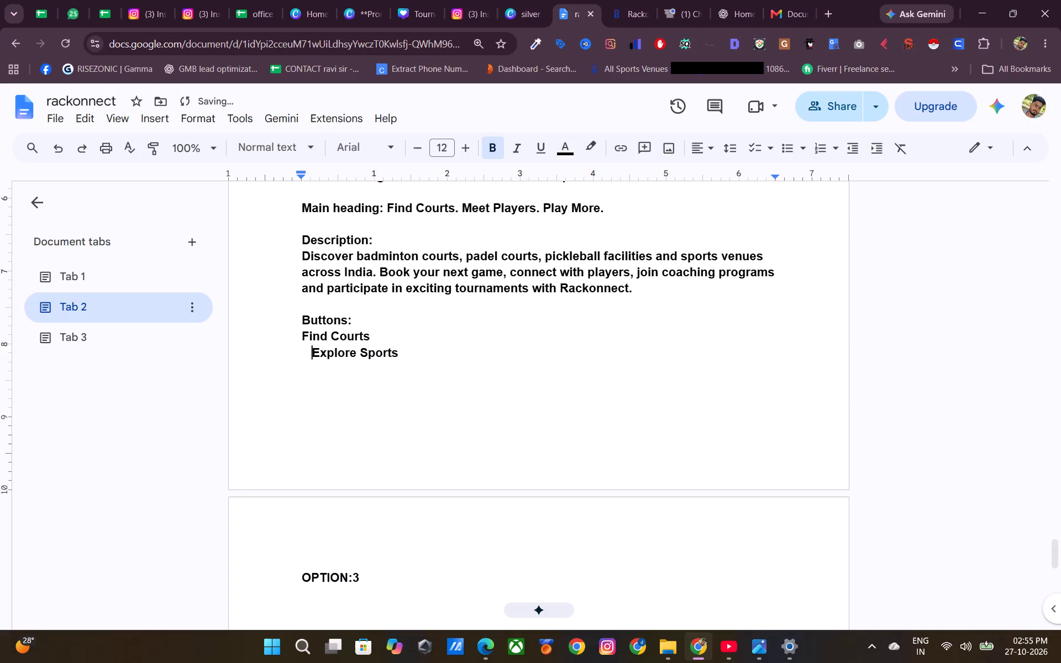
key("BackSpace")
key("BackSpace")
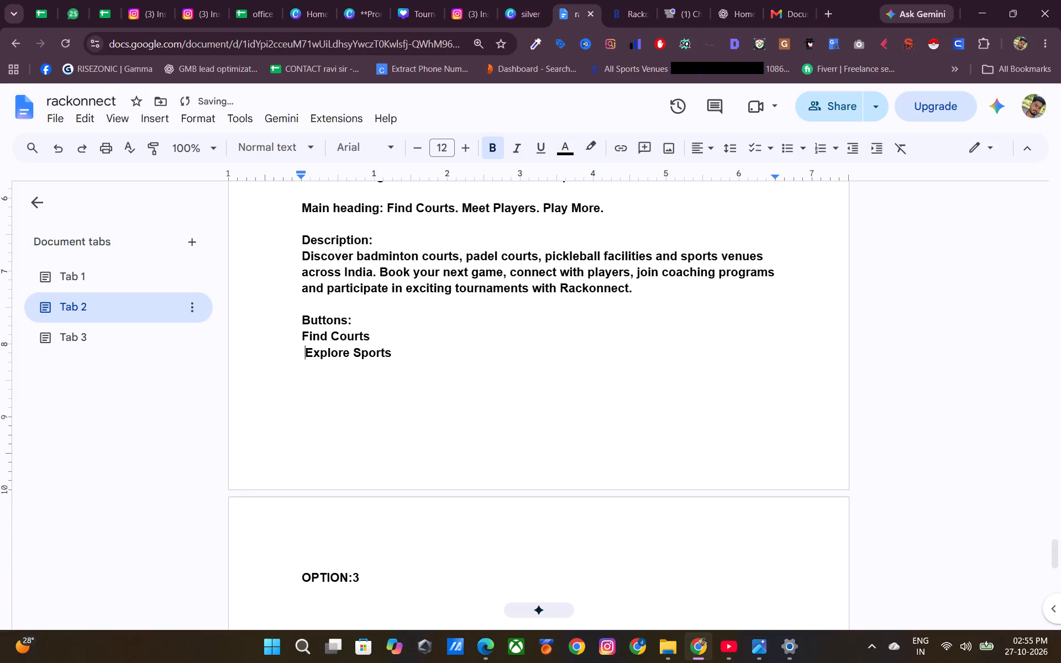
Put OPTION:2's small heading and main heading texts on their own lines beneath their labels.
scroll(574, 305, "up", 1)
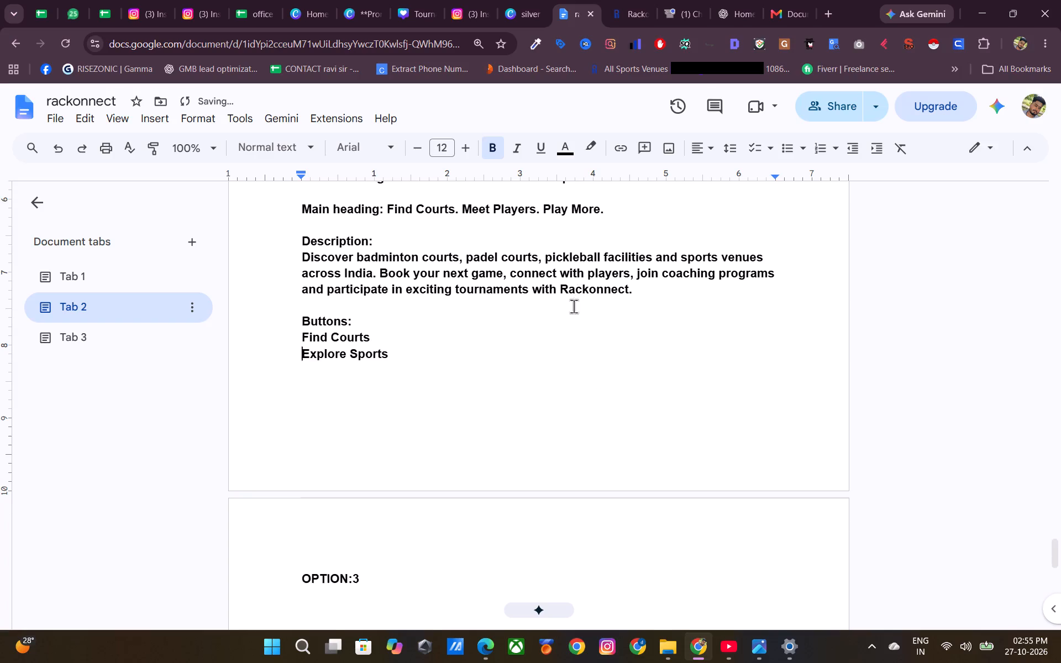
left_click(395, 378)
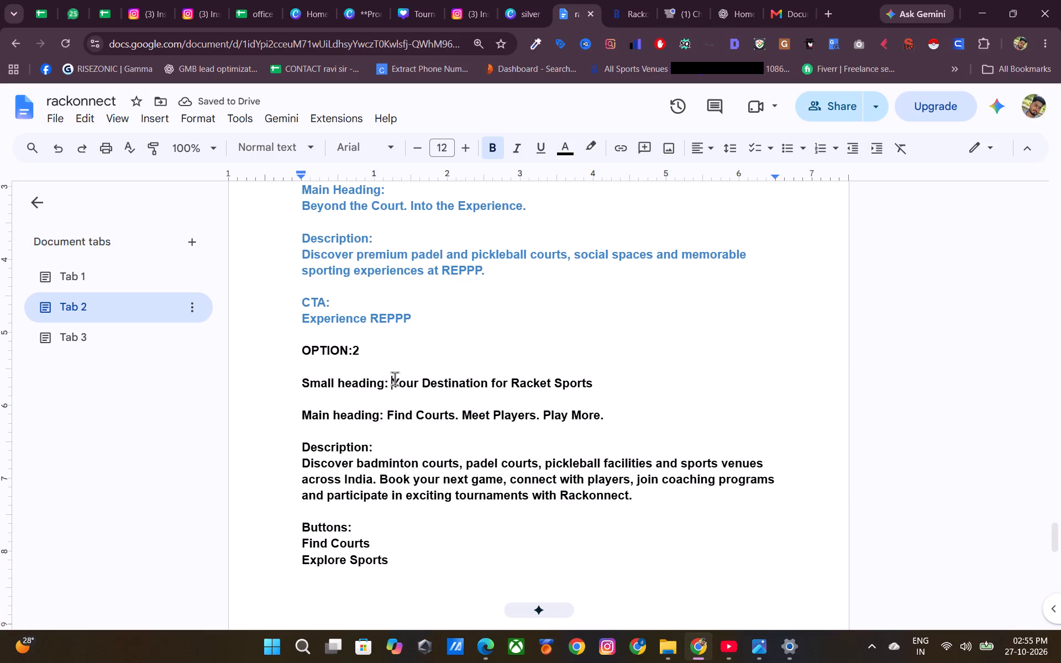
key("Return")
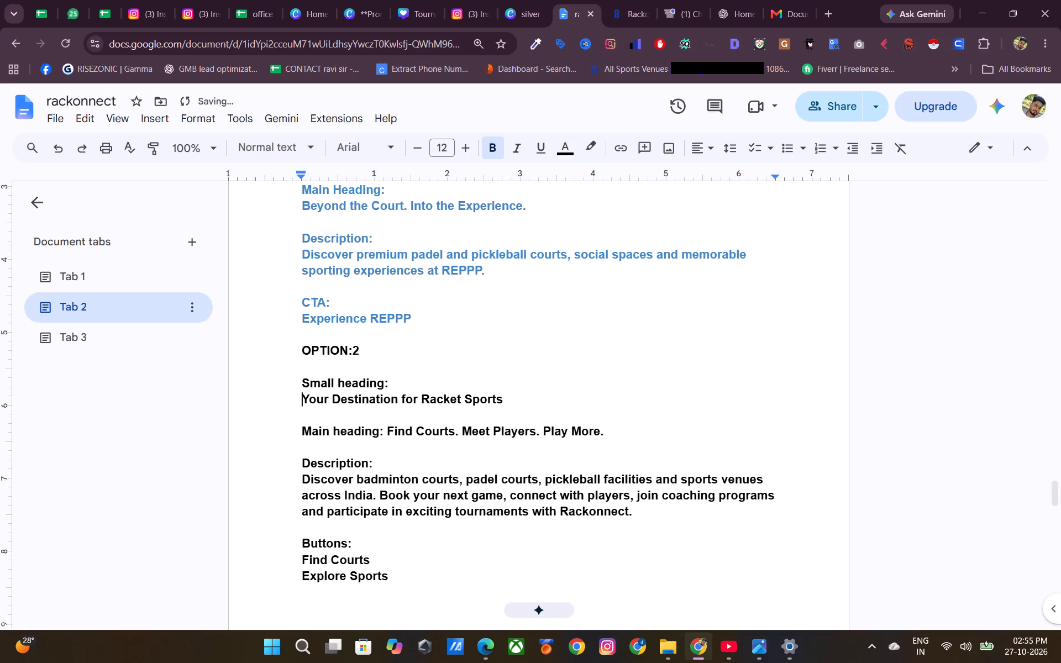
left_click(388, 432)
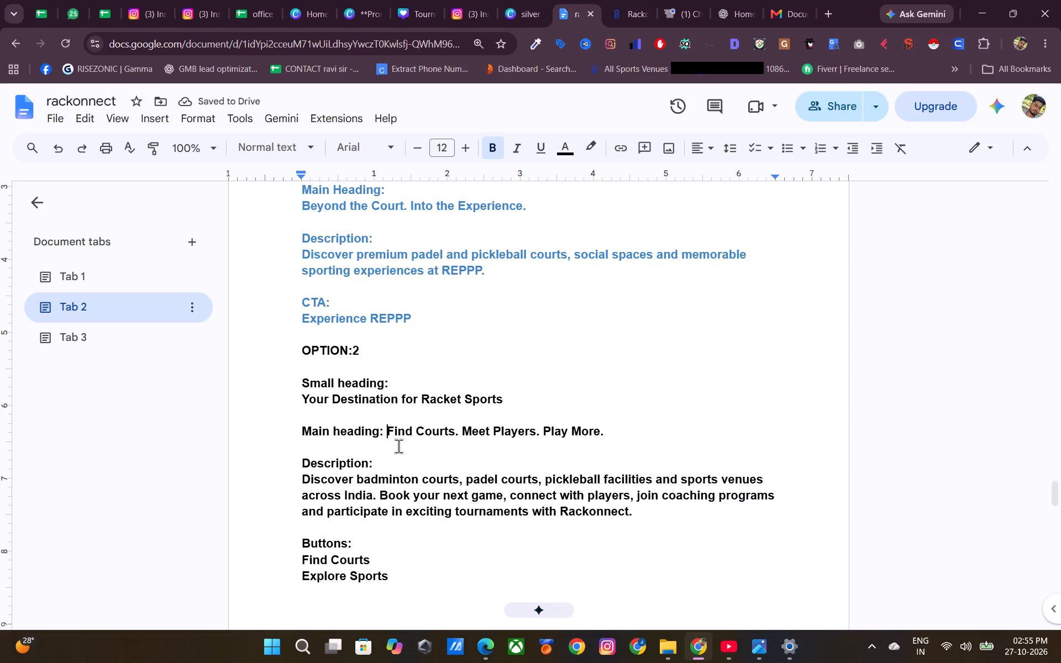
key("Return")
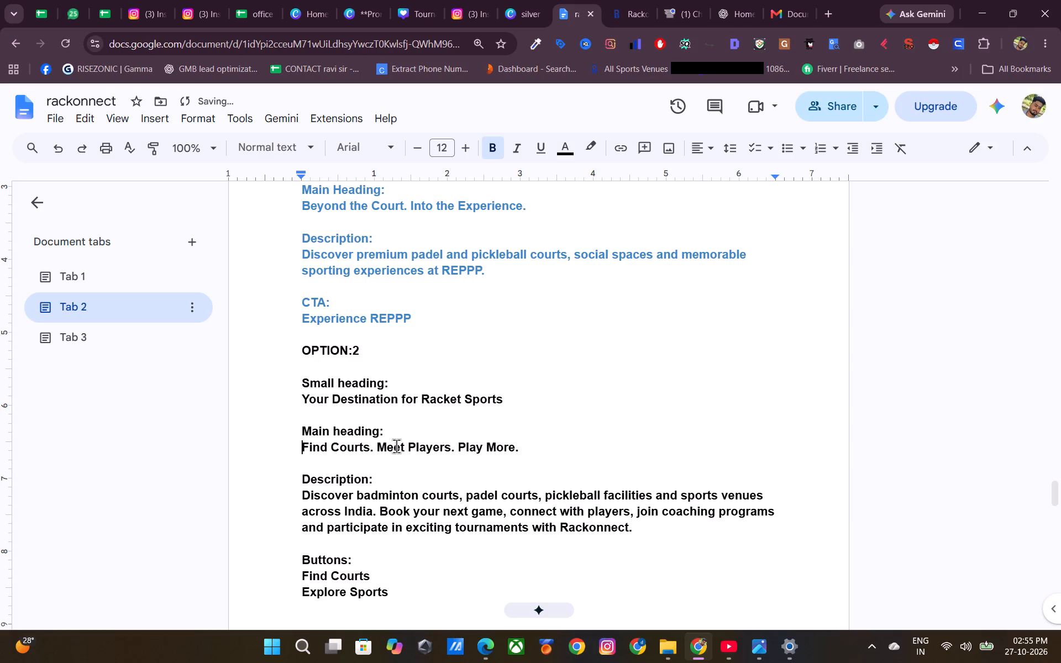
Move the OPTION:3 label up to the start of the blank page directly following the OPTION:2 content.
scroll(551, 434, "down", 1)
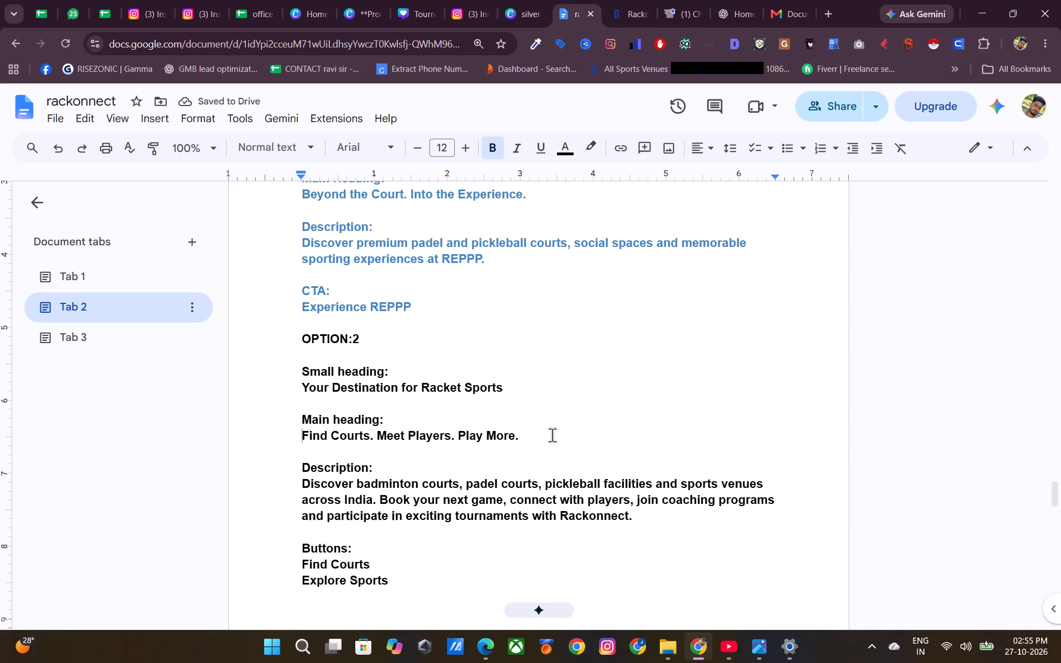
scroll(522, 445, "down", 1)
scroll(453, 448, "up", 1)
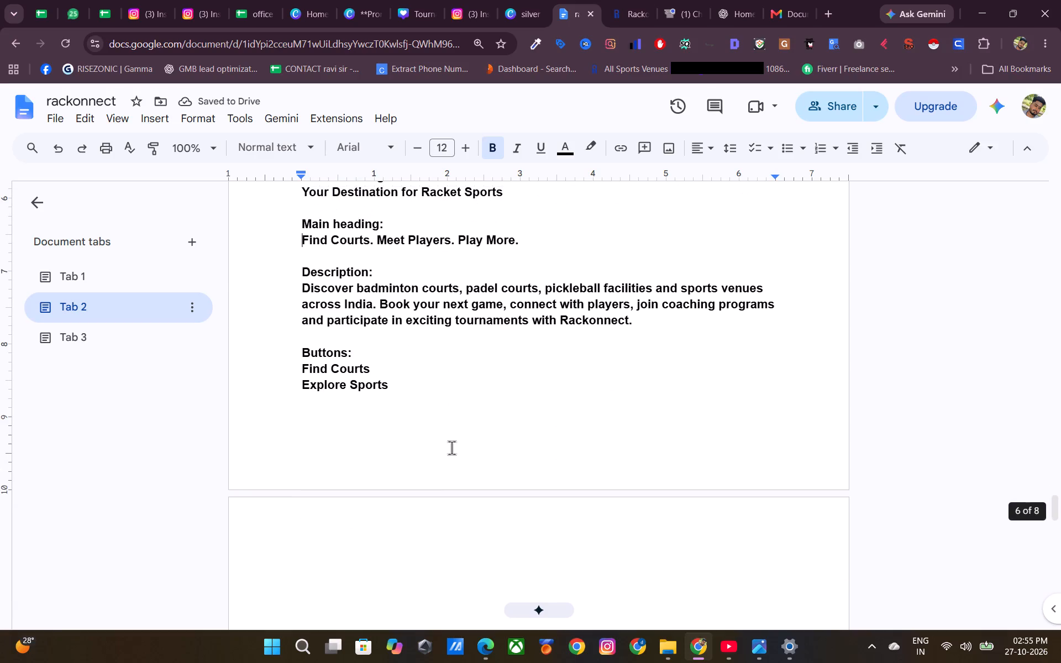
scroll(451, 448, "down", 1)
scroll(451, 448, "up", 2)
scroll(451, 448, "down", 2)
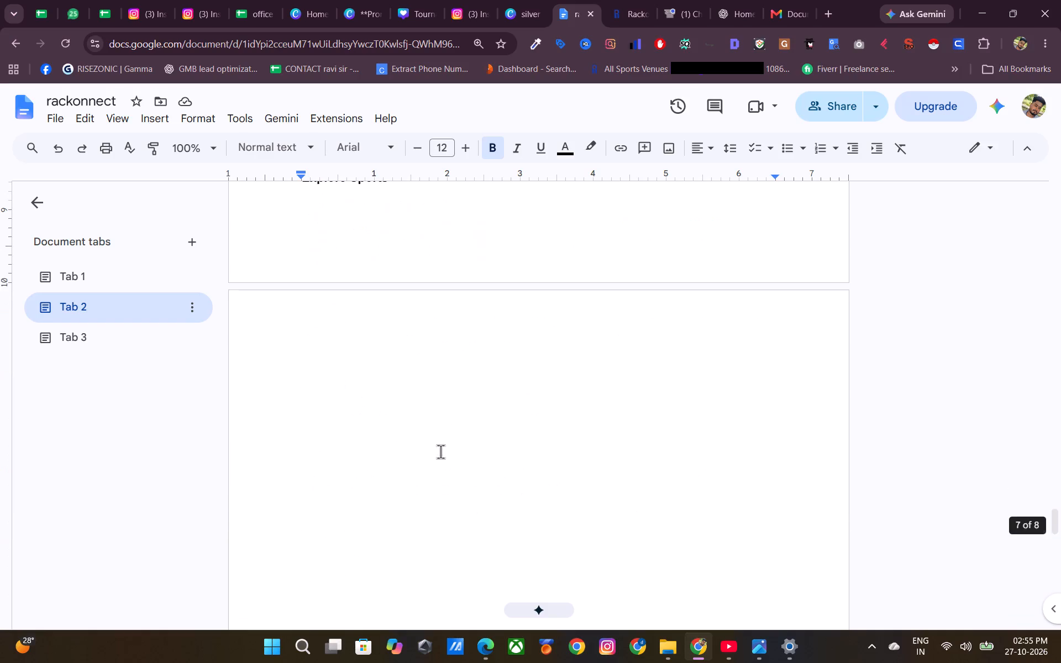
scroll(350, 375, "down", 5)
scroll(359, 386, "up", 2)
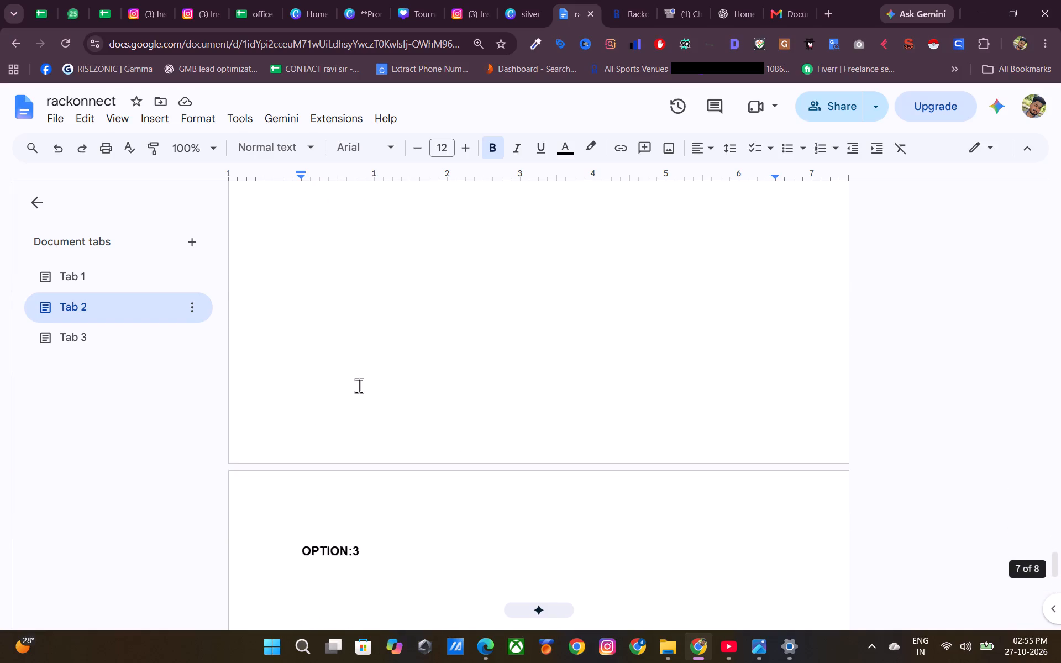
scroll(359, 386, "up", 3)
scroll(402, 420, "down", 3)
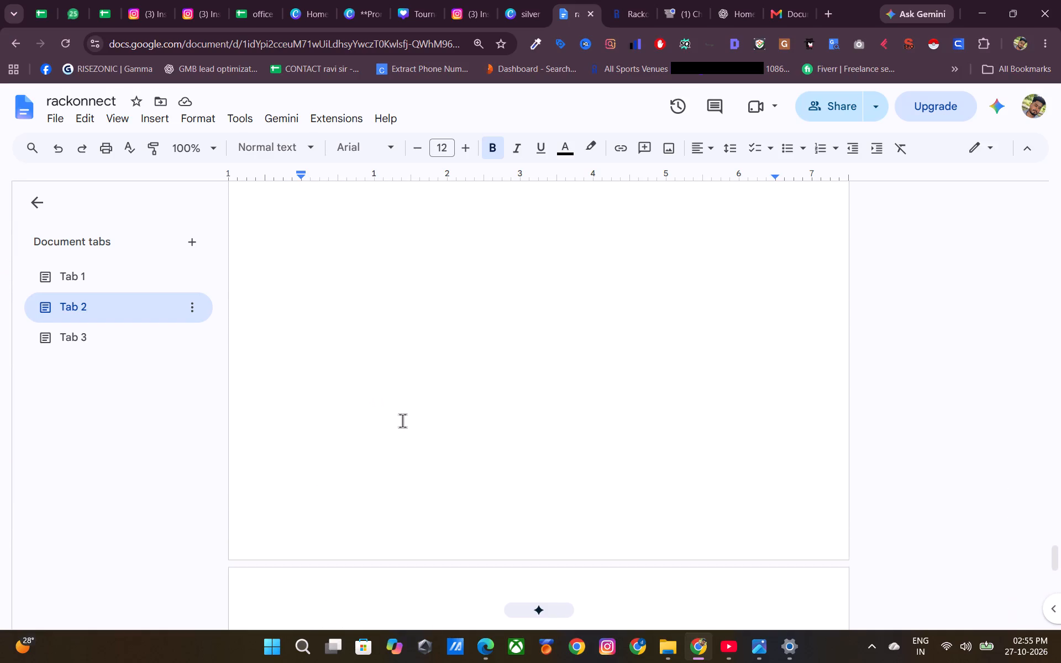
left_click_drag(383, 567, 292, 564)
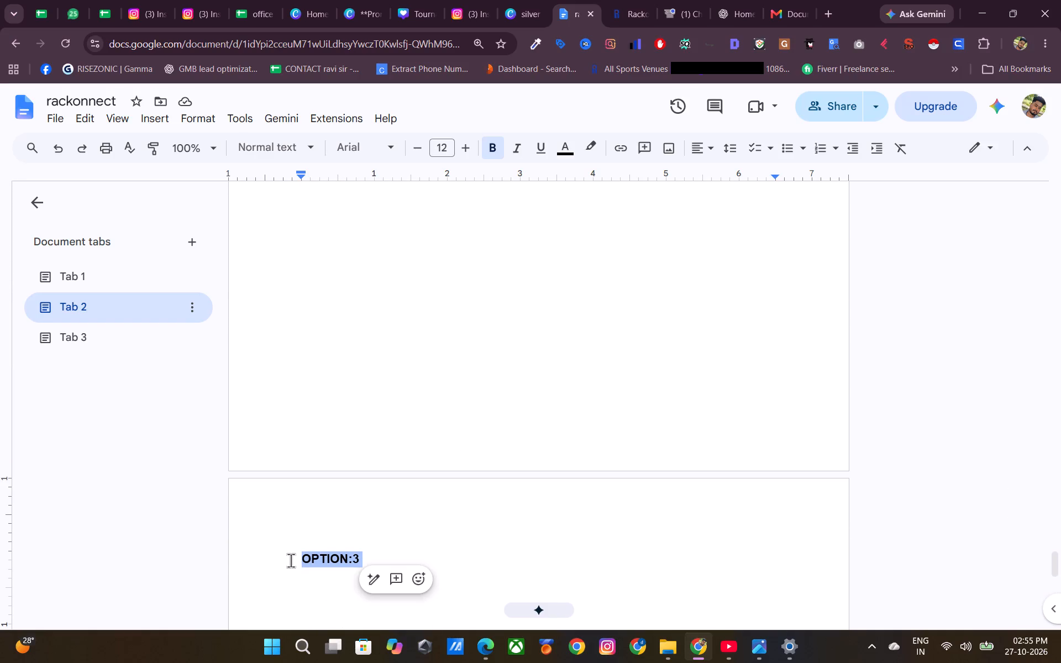
key("ctrl+c")
key("BackSpace")
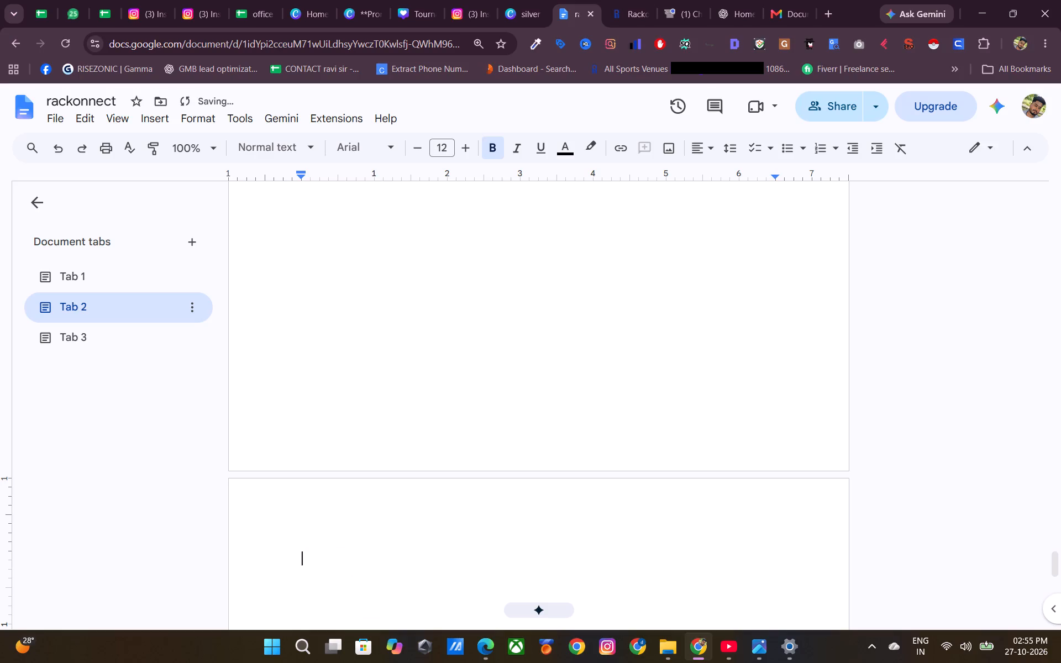
scroll(380, 449, "up", 2)
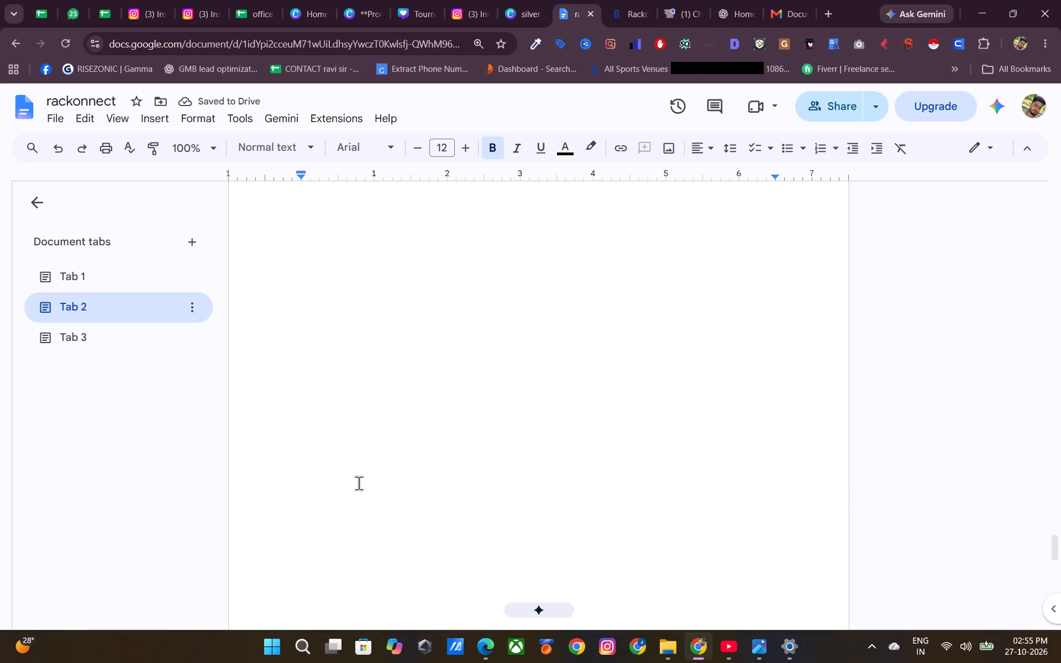
scroll(359, 483, "up", 1)
scroll(362, 425, "up", 1)
left_click(319, 550)
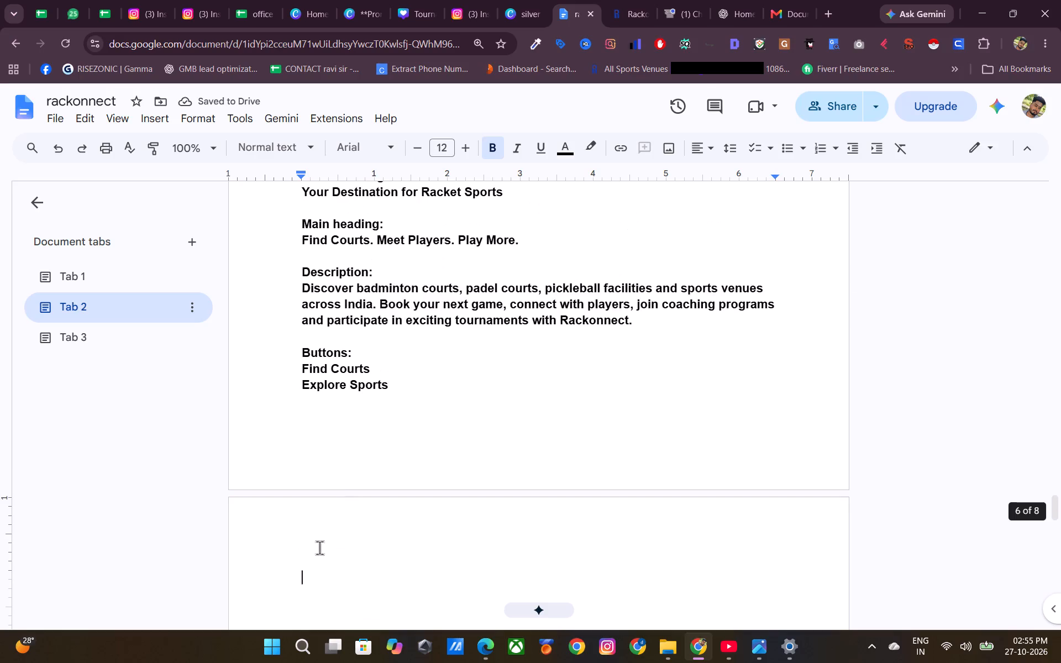
key("ctrl+v")
Look back over the OPTION:2 content and the coaching and events sections that precede it.
scroll(442, 460, "up", 2)
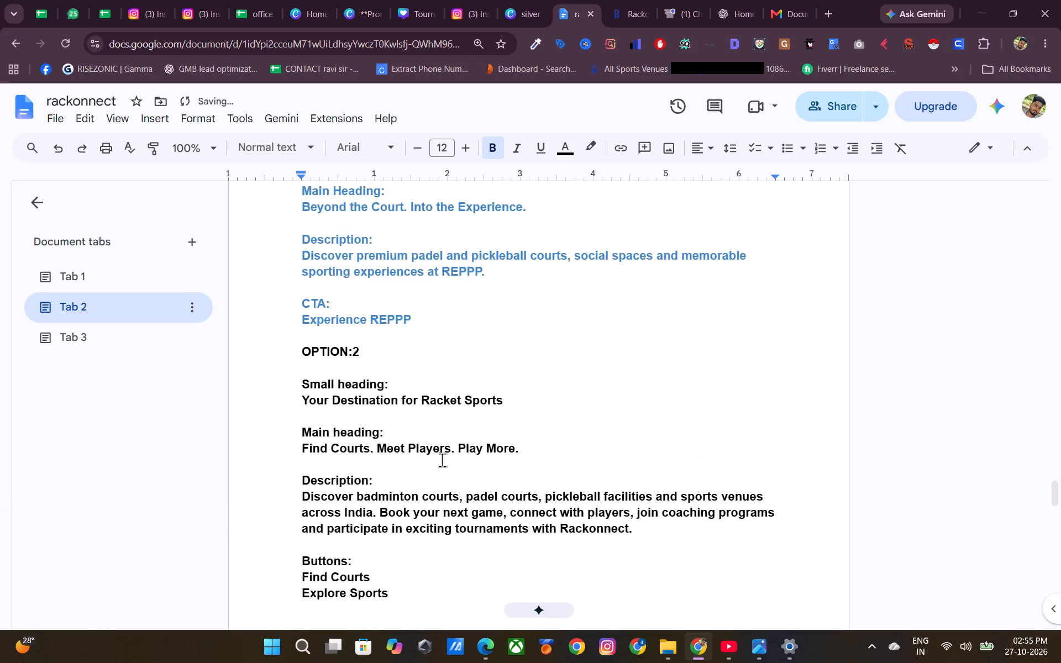
scroll(442, 460, "up", 5)
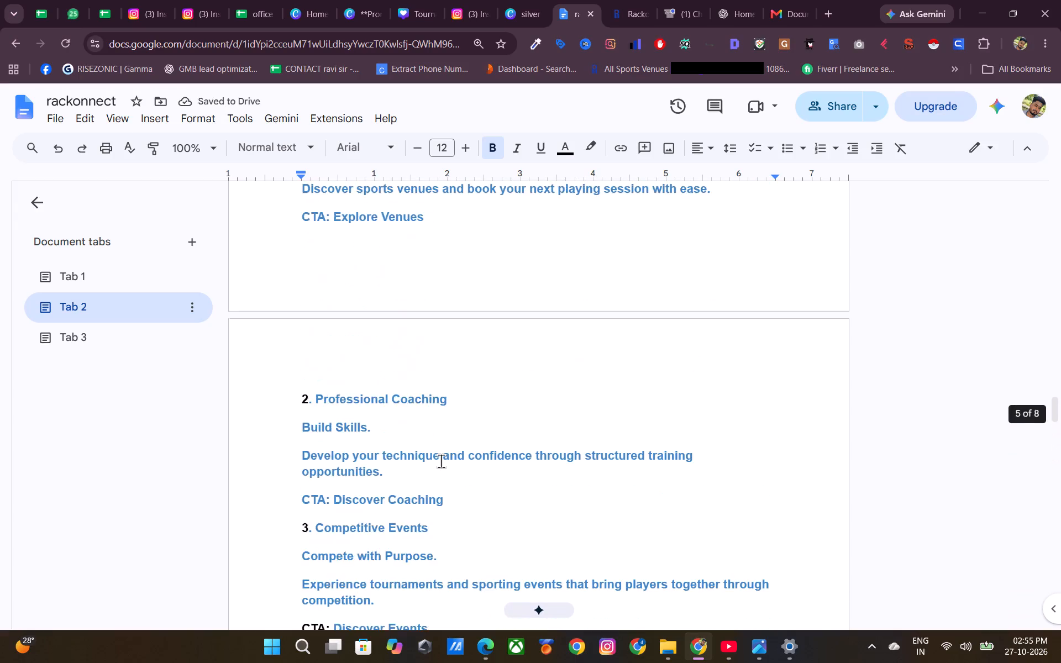
scroll(441, 461, "up", 1)
scroll(444, 462, "down", 7)
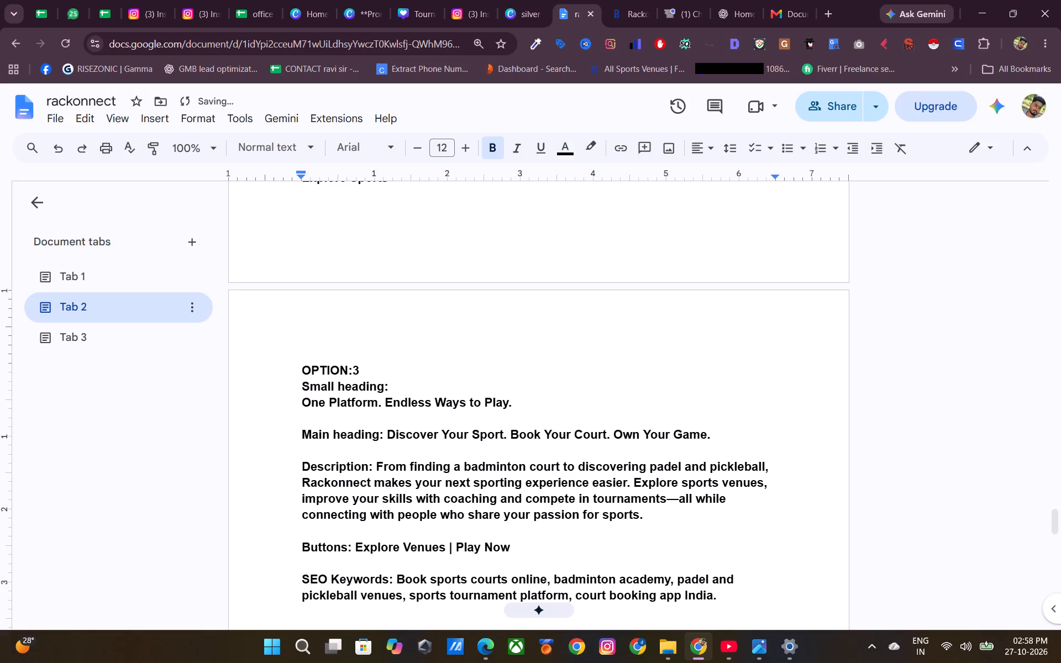
left_click(388, 434)
key("Return")
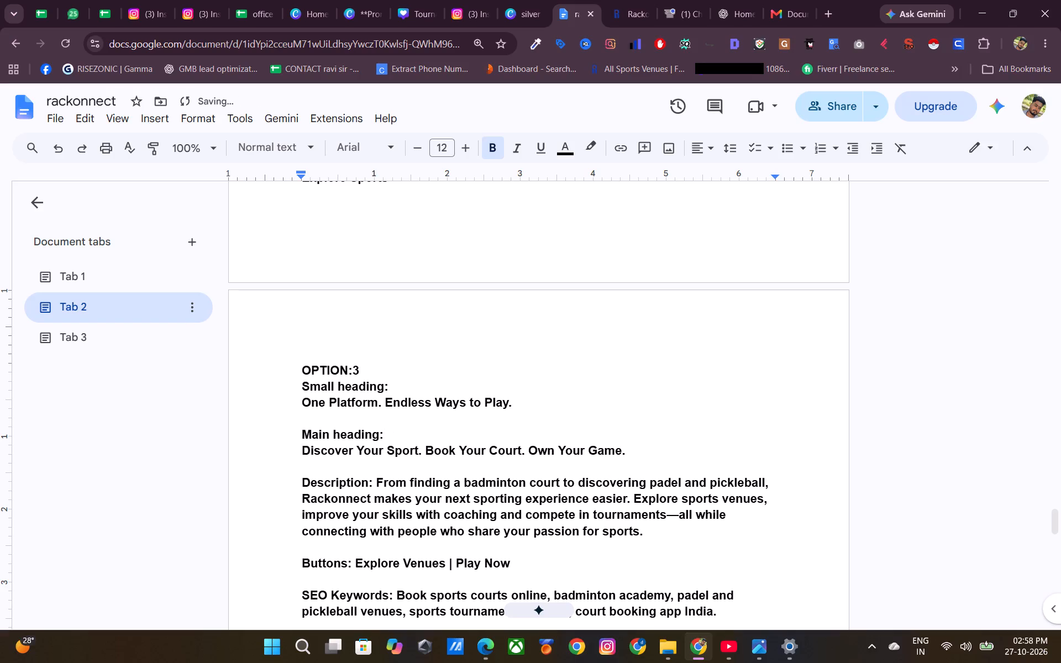
Put OPTION:3's "Explore Venues |" and "Play Now" on separate lines beneath "Buttons:".
left_click(456, 560)
key("Return")
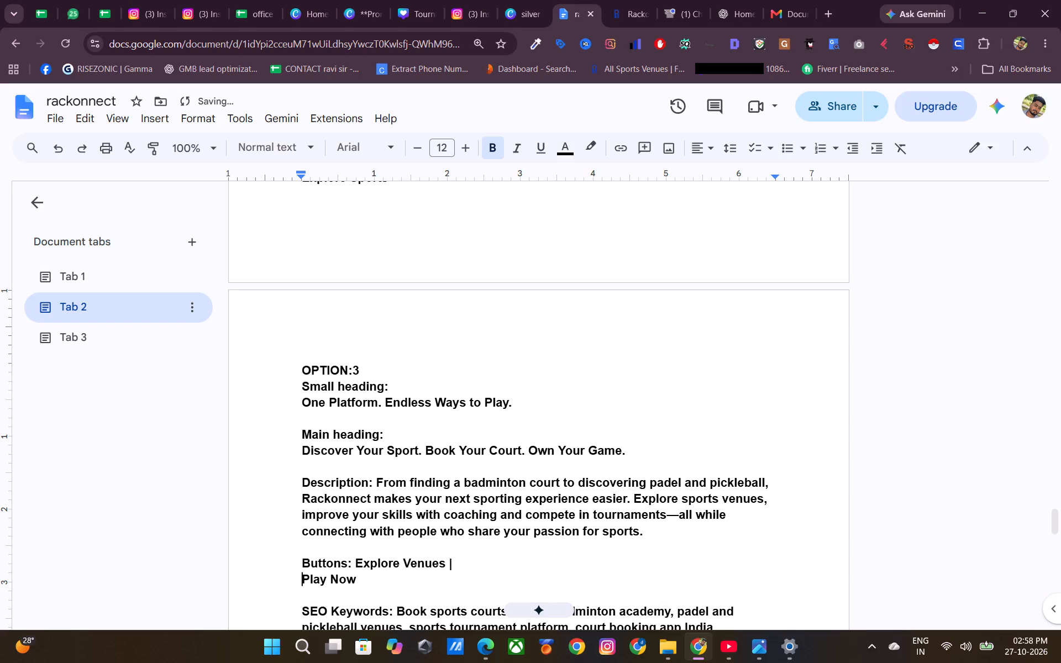
left_click(355, 562)
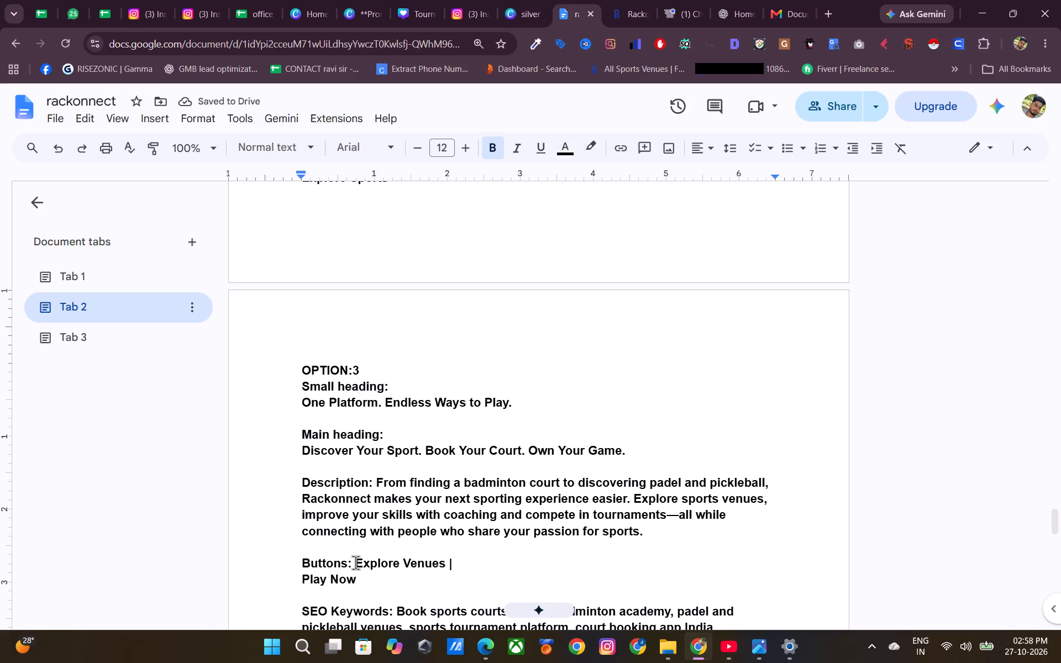
key("Return")
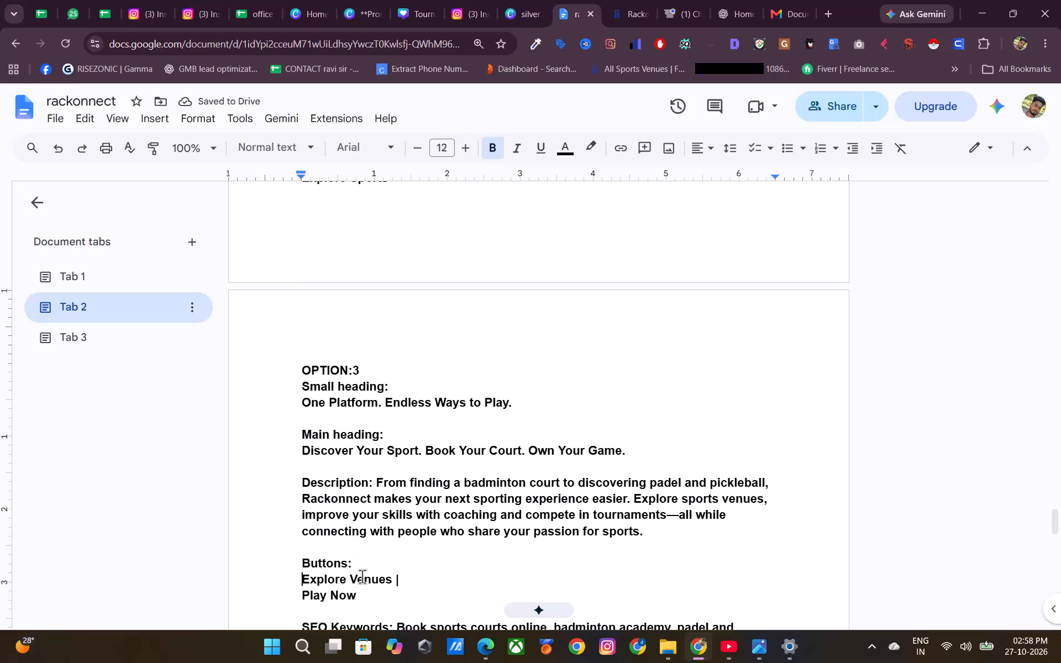
Remove the trailing vertical bar after "Explore Venues" in OPTION:3.
left_click(400, 577)
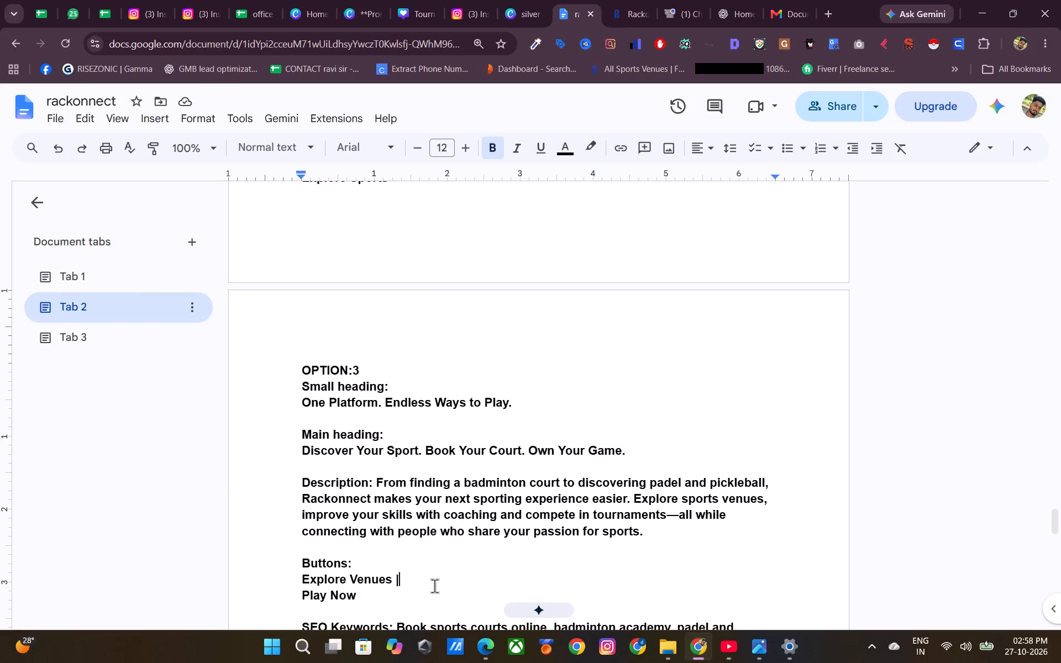
key("BackSpace")
Put OPTION:3's description text on its own line beneath the "Description:" label.
left_click(375, 482)
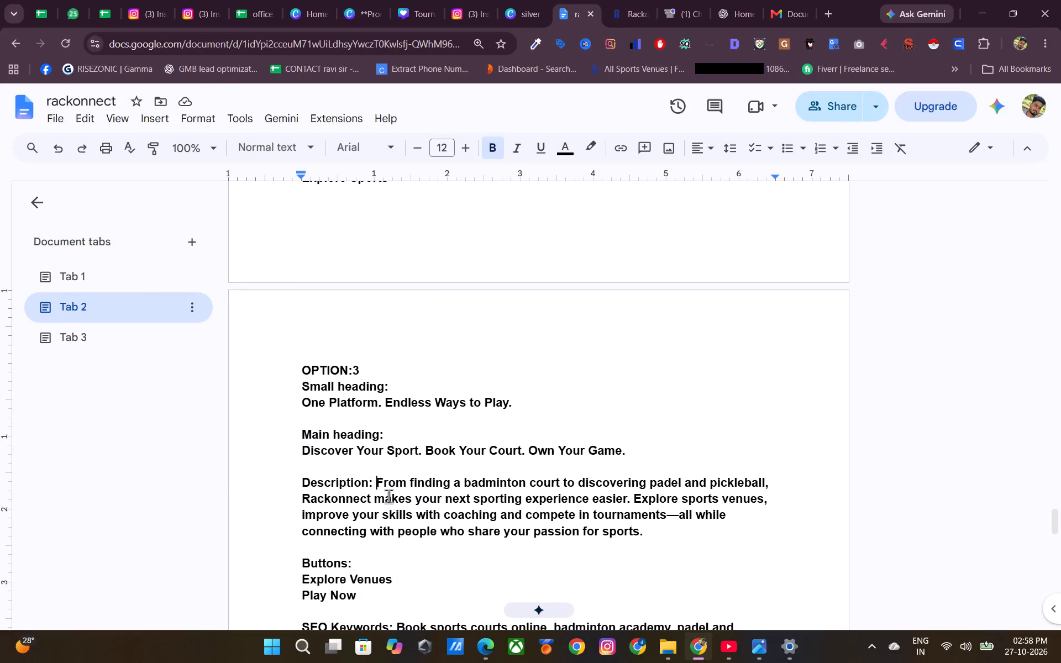
key("Return")
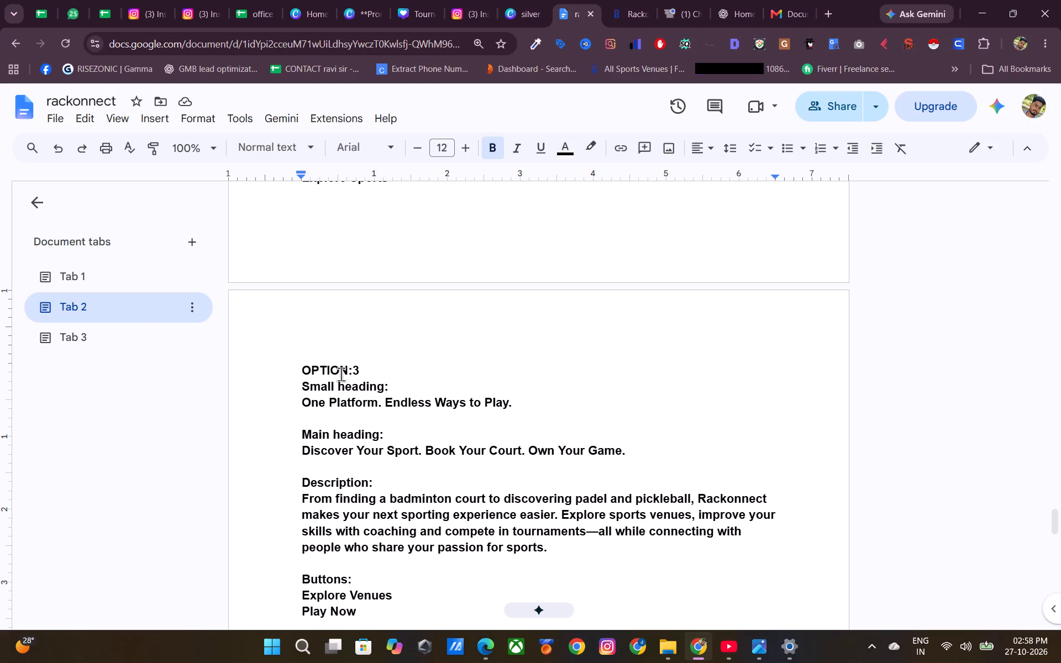
scroll(414, 432, "up", 3)
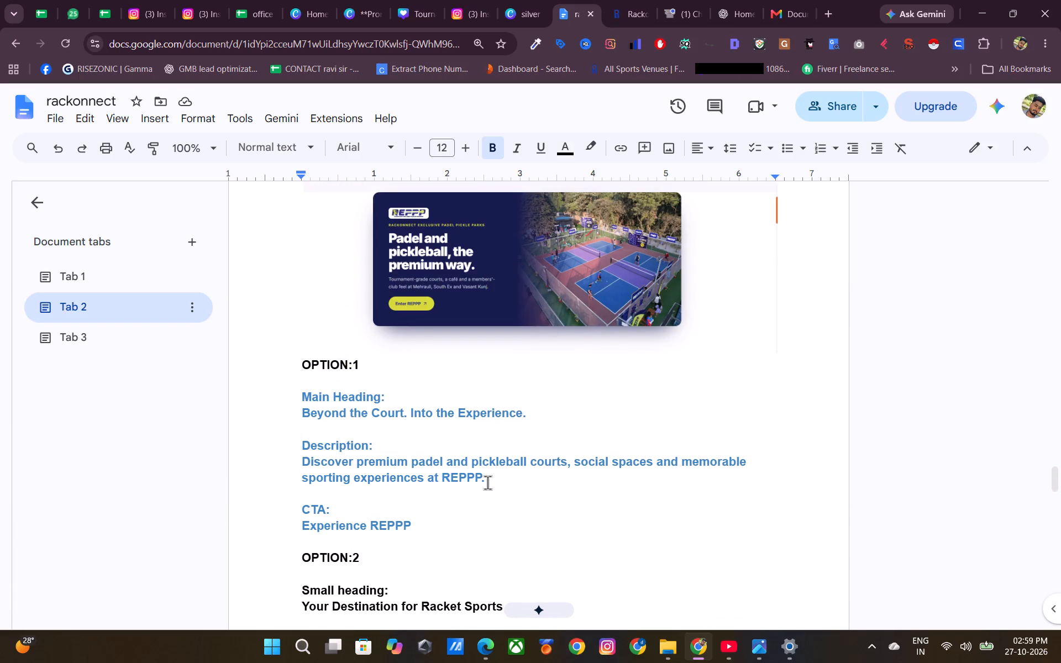
scroll(486, 483, "down", 1)
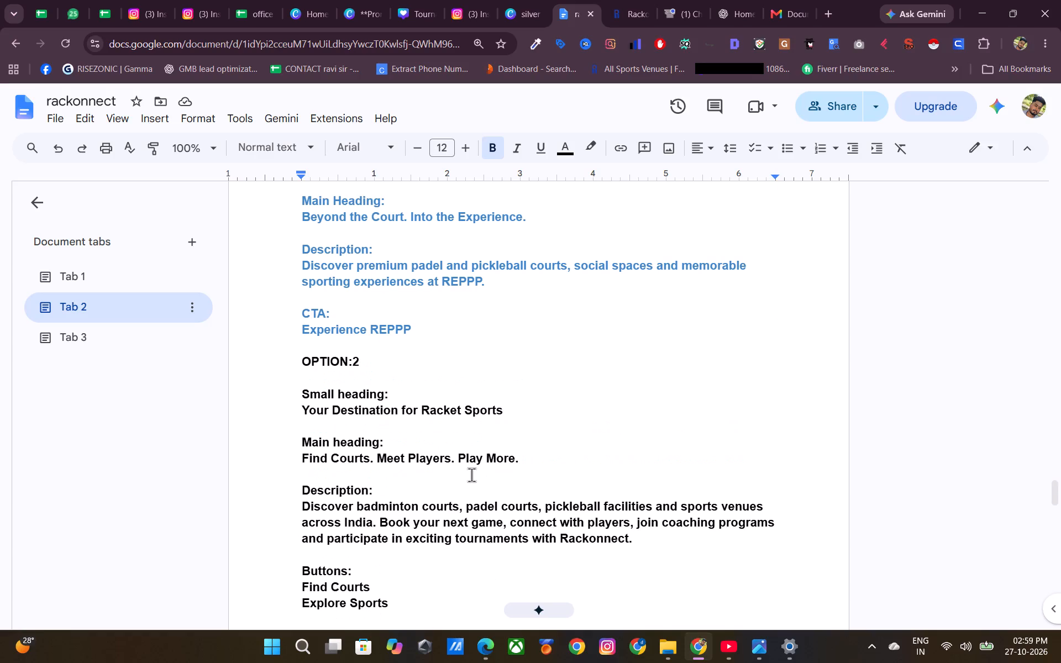
scroll(479, 475, "up", 1)
scroll(479, 475, "down", 1)
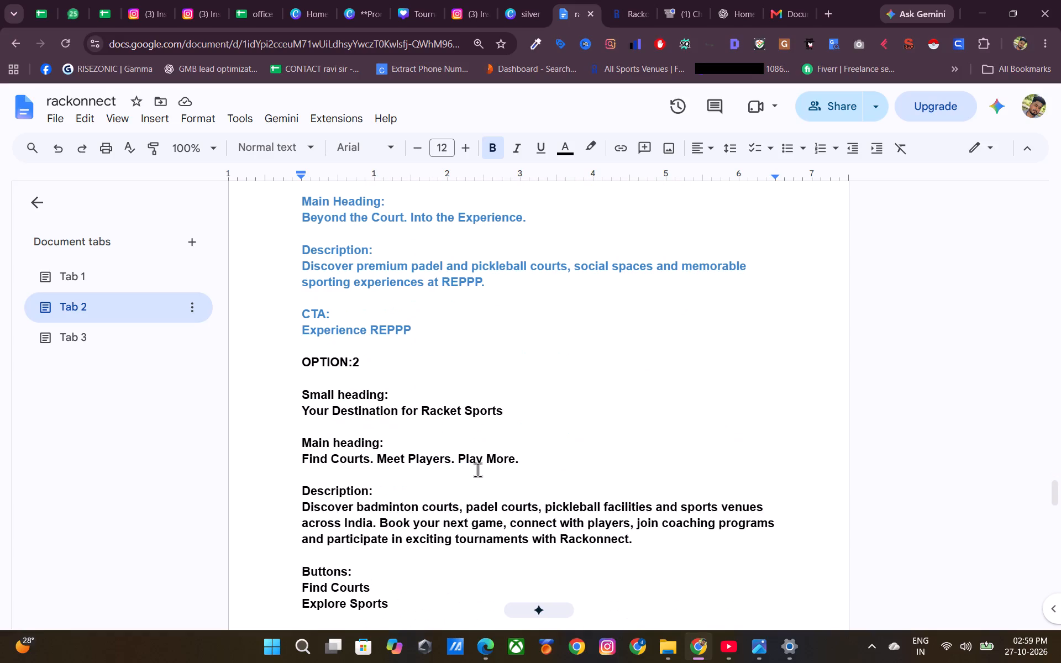
scroll(477, 470, "down", 2)
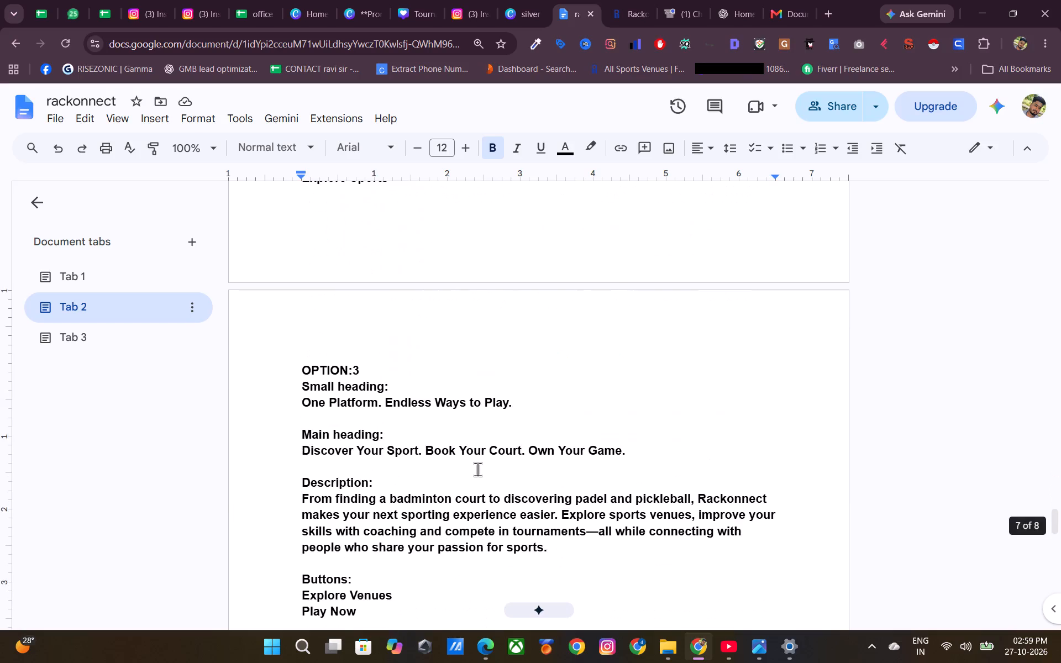
scroll(477, 469, "down", 1)
scroll(472, 456, "up", 1)
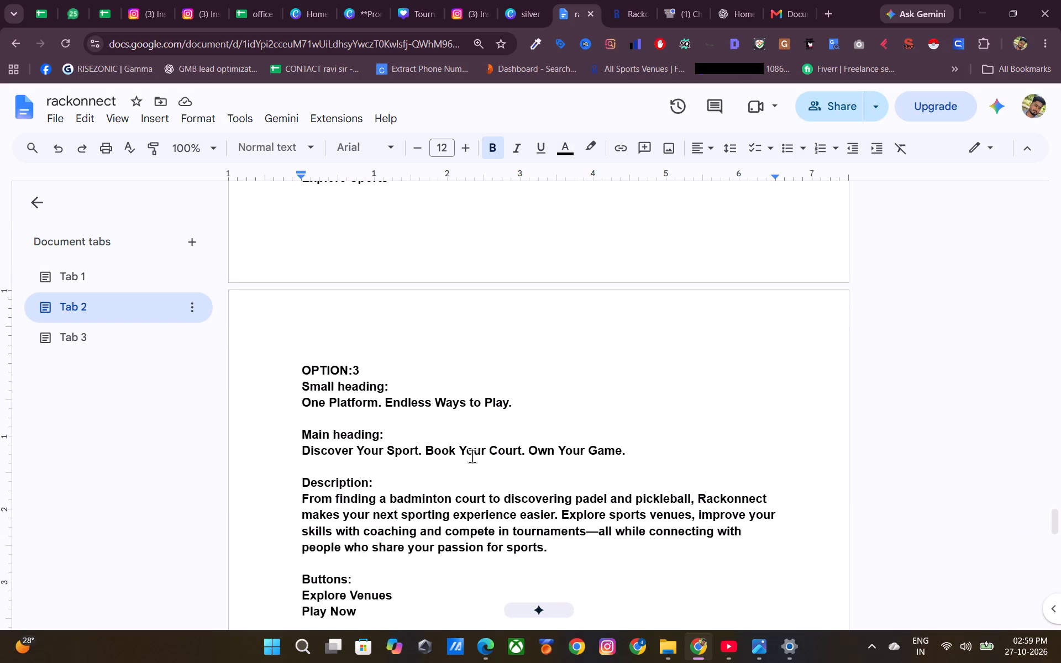
scroll(472, 456, "up", 1)
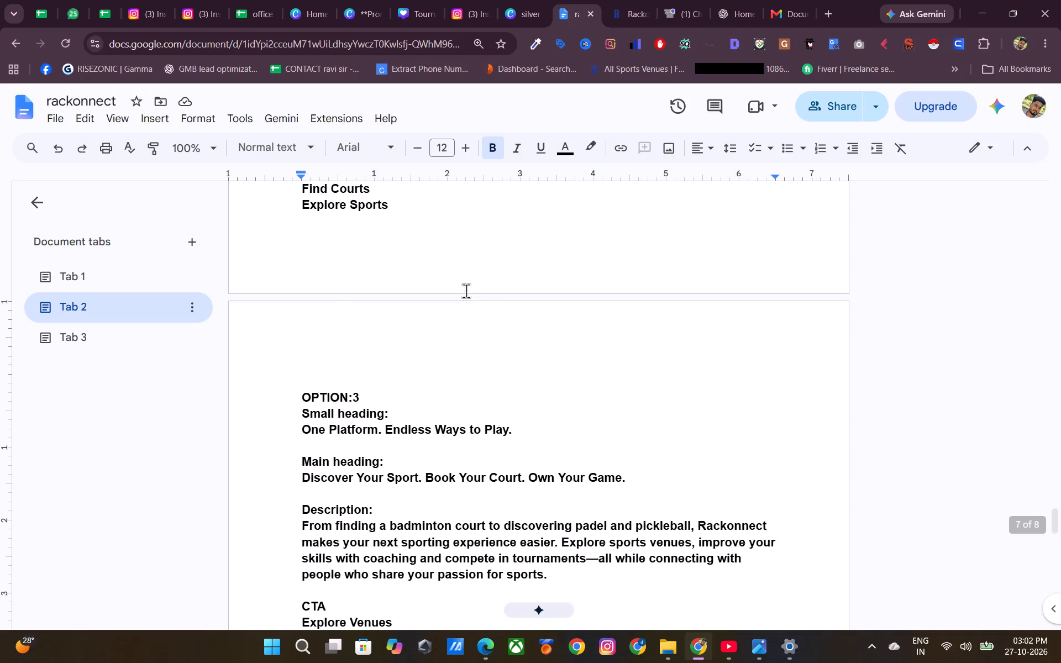
scroll(466, 291, "up", 3)
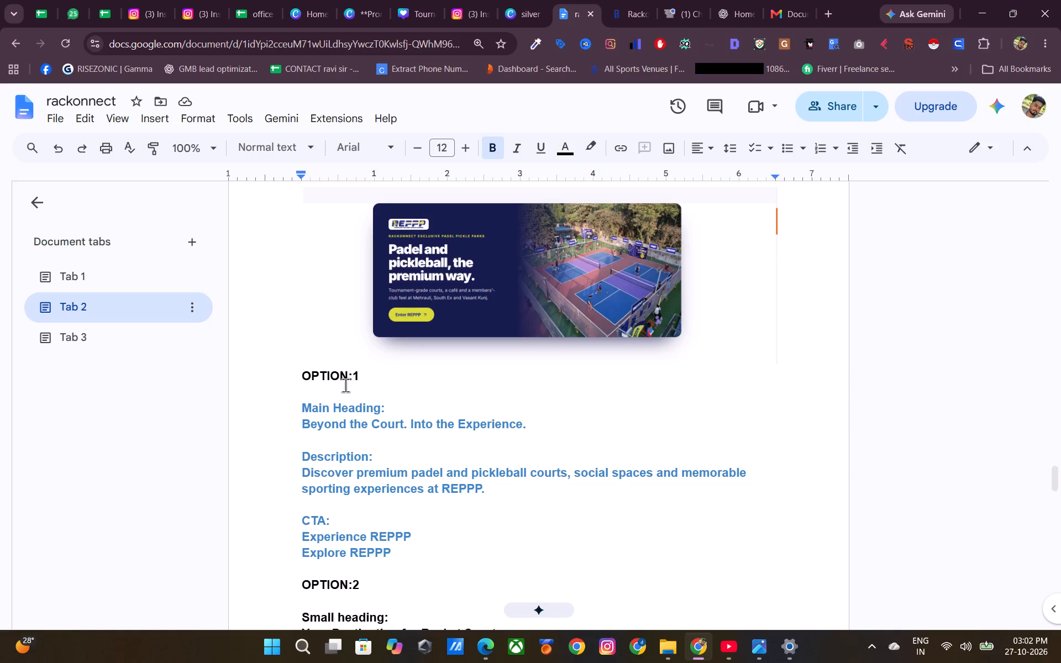
left_click(311, 390)
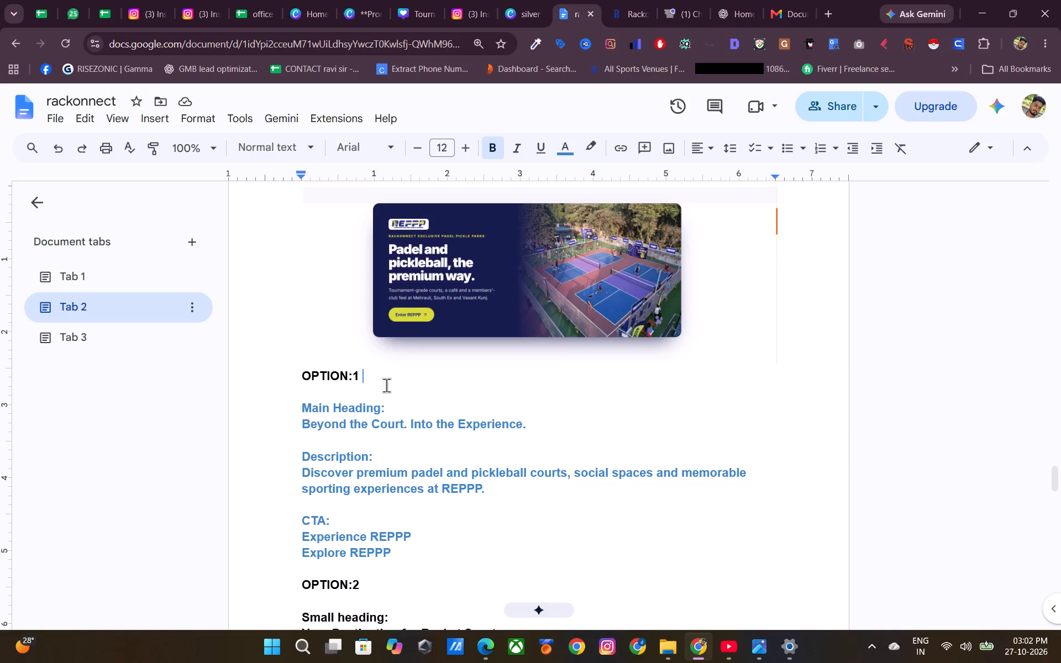
left_click(386, 385)
left_click(309, 396)
key("ctrl+v")
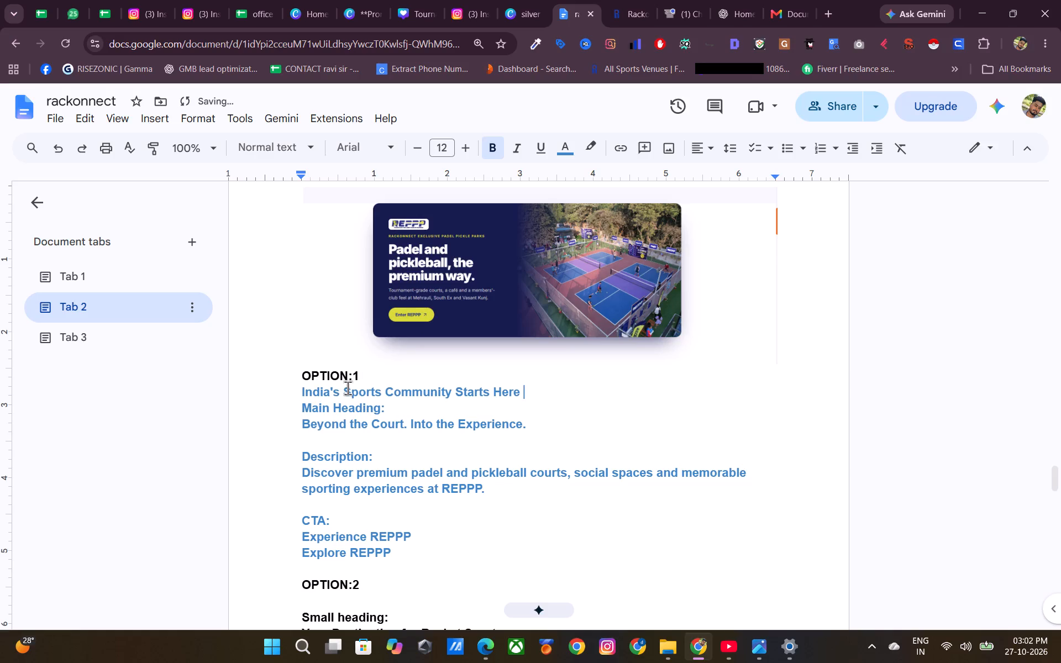
Add the label "SMALL:" on its own line above "India's Sports Community Starts Here" in OPTION:1.
left_click(300, 396)
type("SMALL")
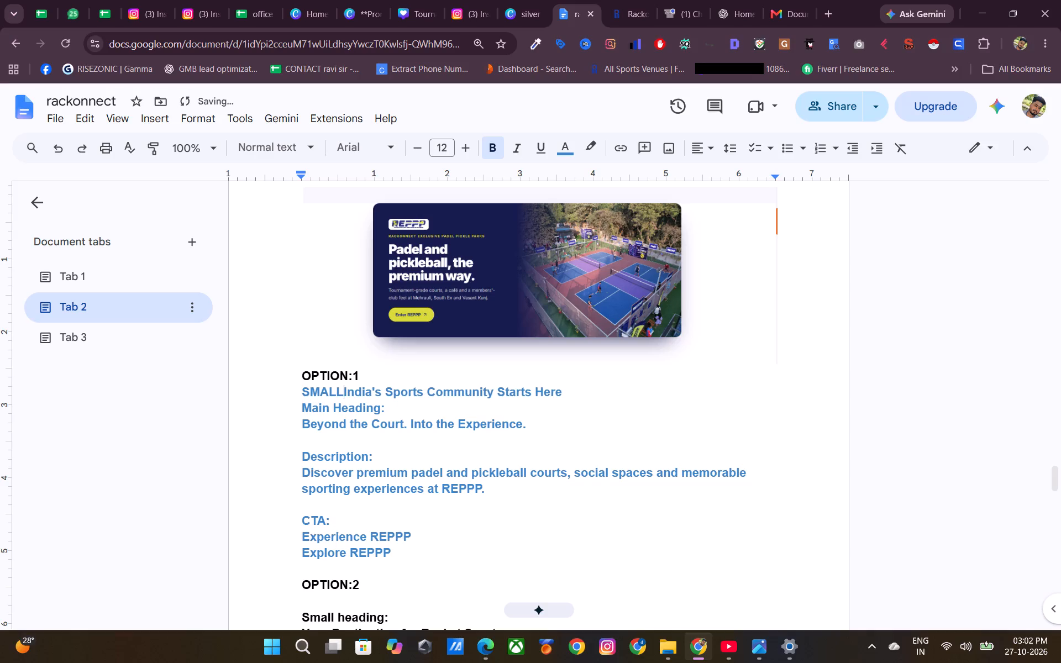
key("shift+colon")
key("space")
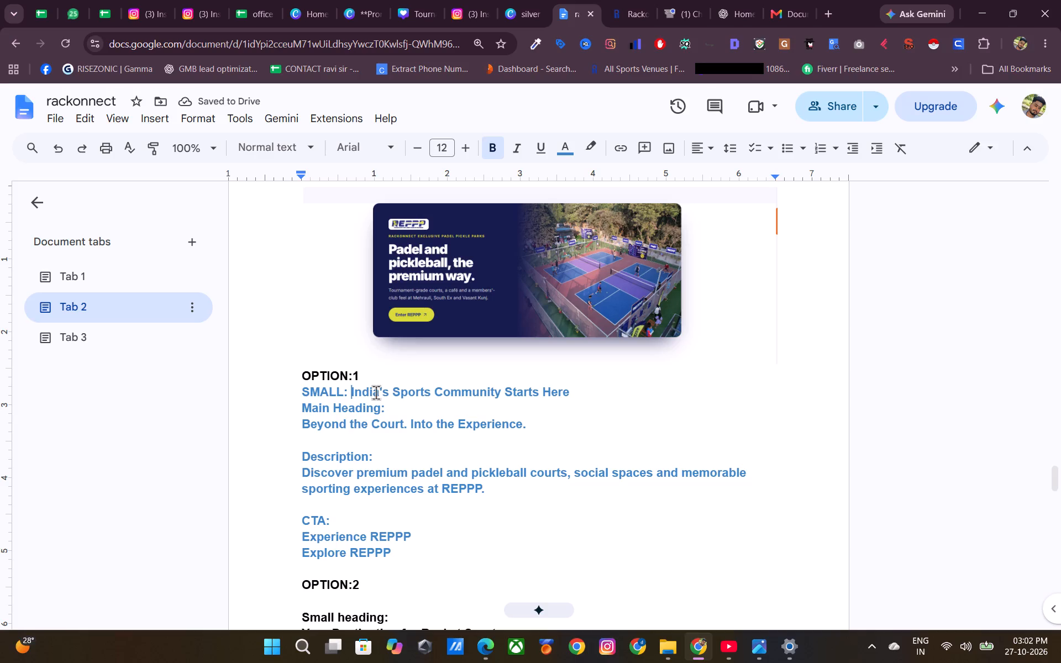
key("Return")
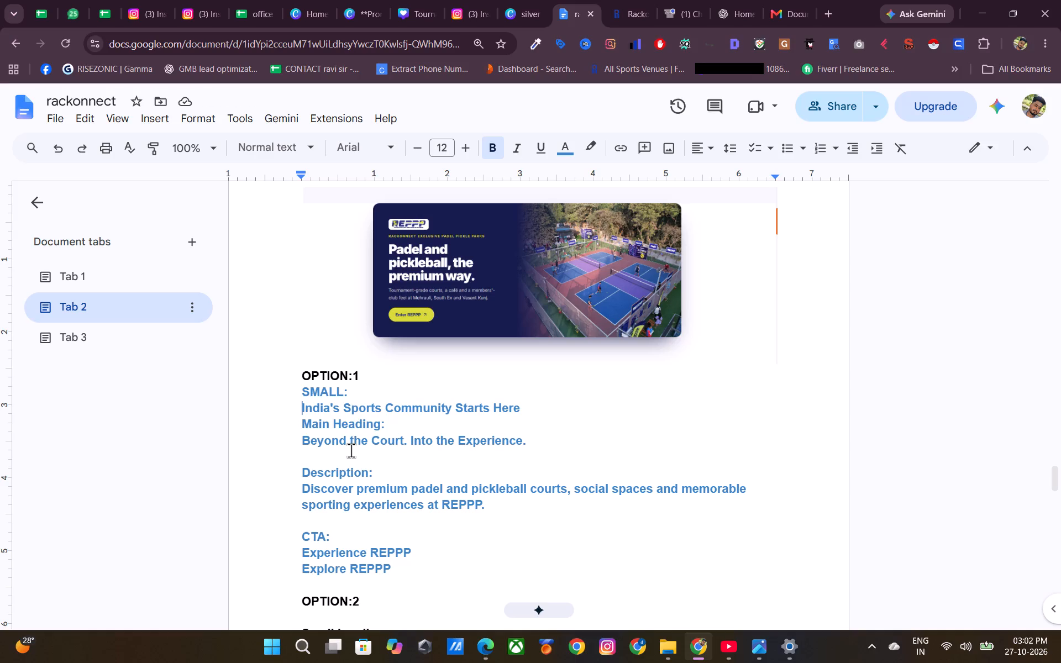
Replace the "SMALL:" label in OPTION:1 with the "Small heading:" label copied from OPTION:2.
left_click(355, 387)
scroll(440, 518, "down", 2)
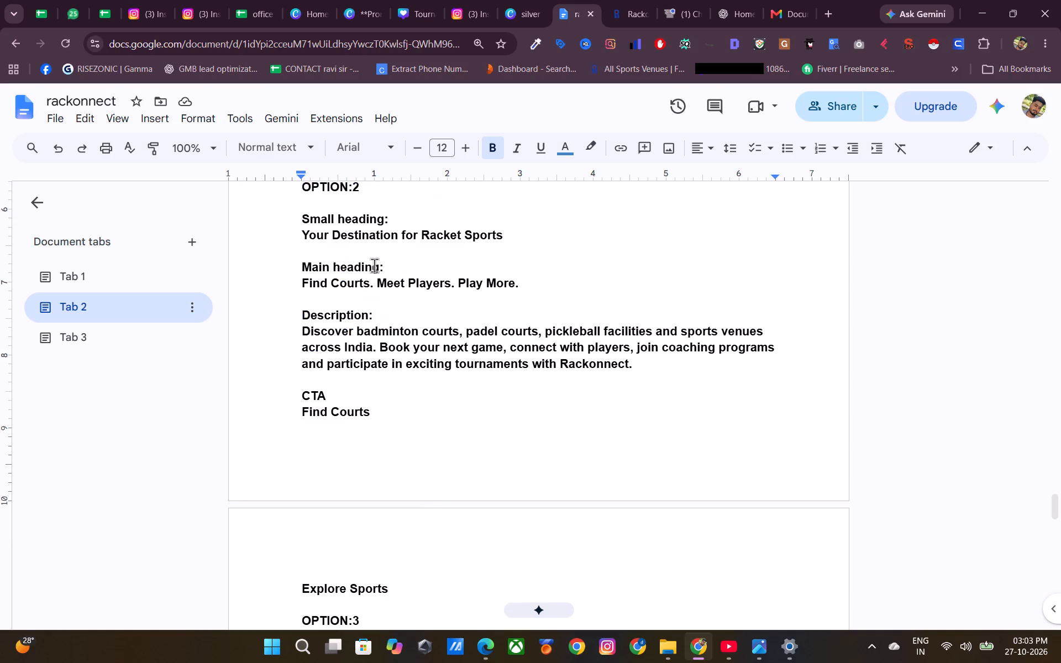
left_click_drag(398, 214, 301, 215)
key("ctrl+c")
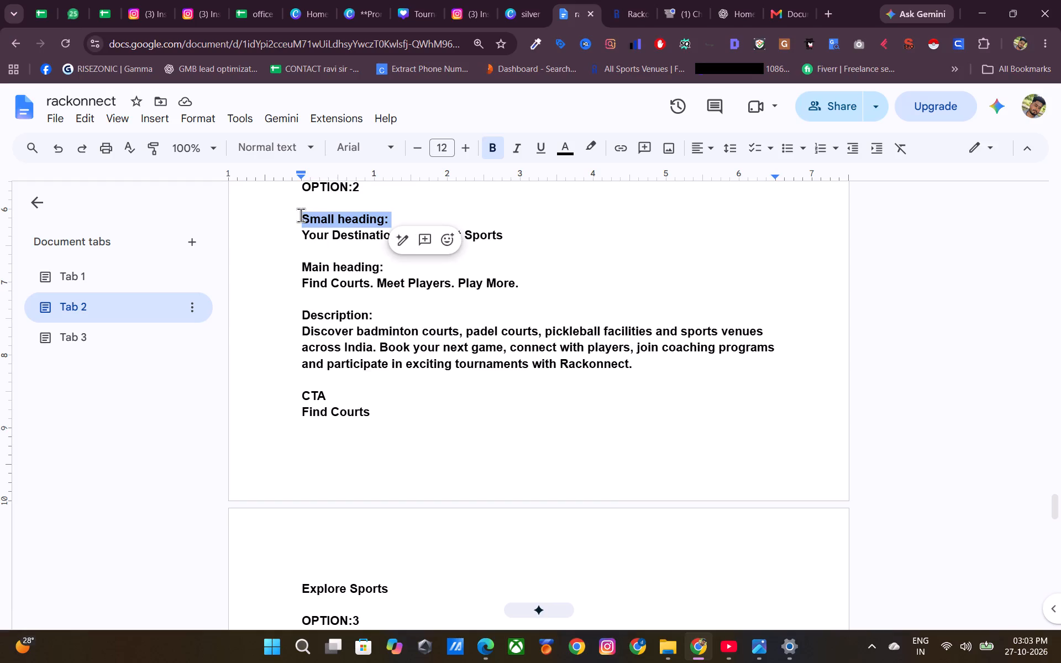
scroll(351, 301, "up", 2)
left_click_drag(357, 392, 315, 392)
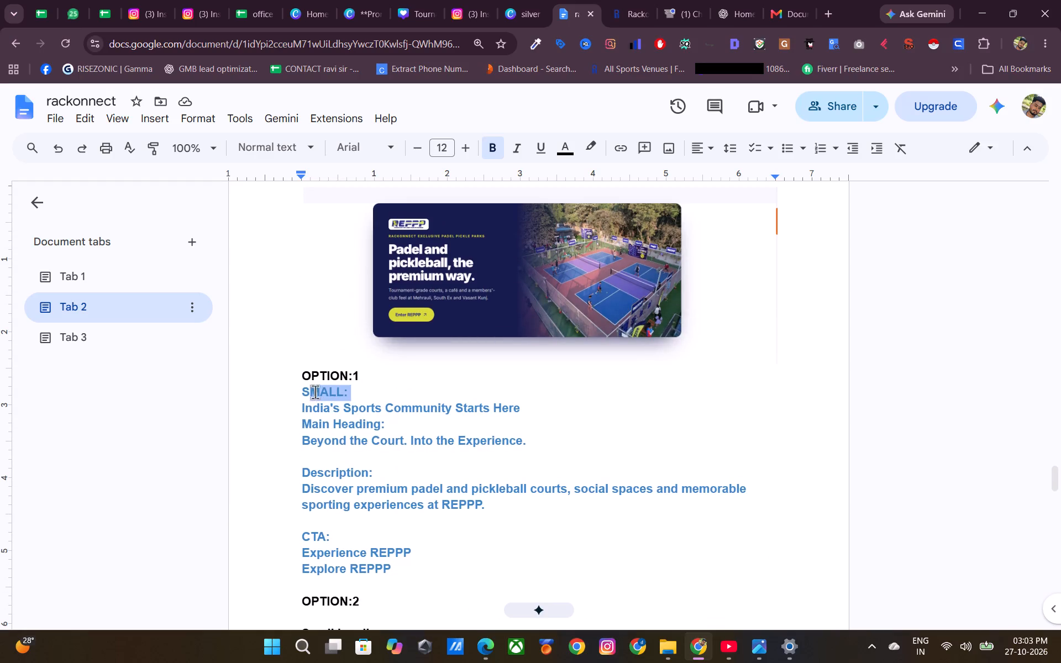
left_click_drag(315, 392, 285, 387)
key("ctrl+v")
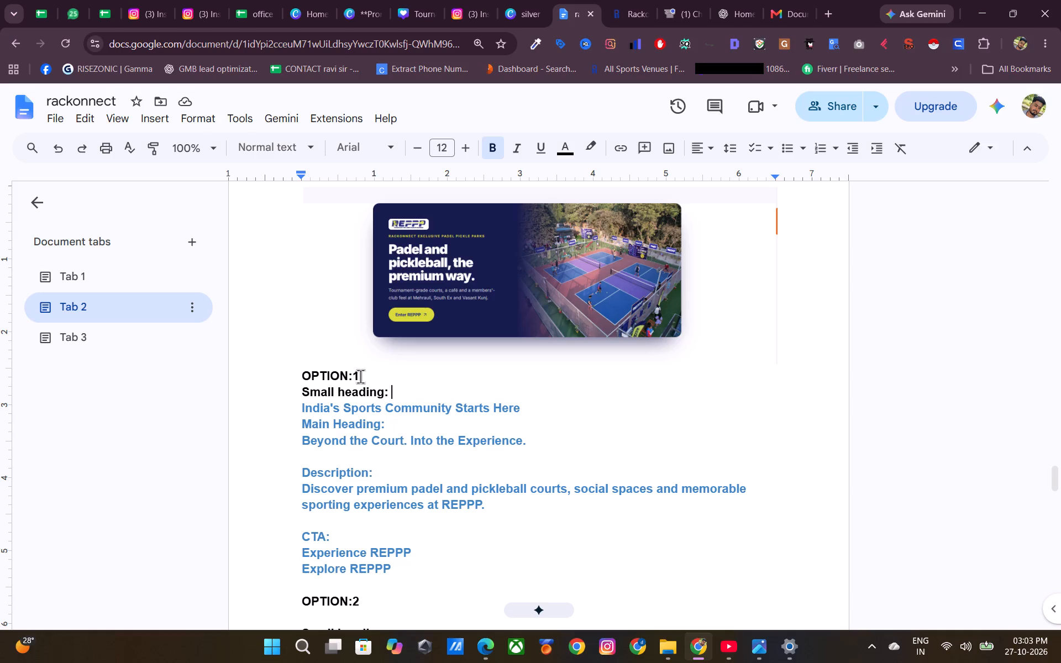
Copy the black formatting of the OPTION:1 title onto that option's "Description:" and "CTA:" labels.
left_click_drag(360, 375, 300, 380)
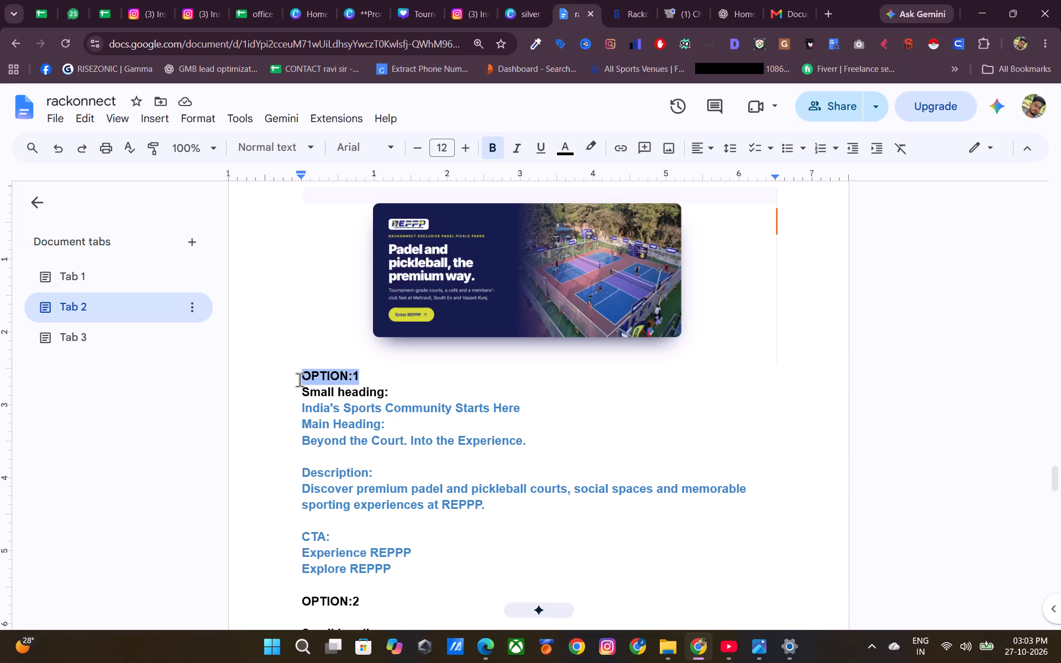
left_click(151, 148)
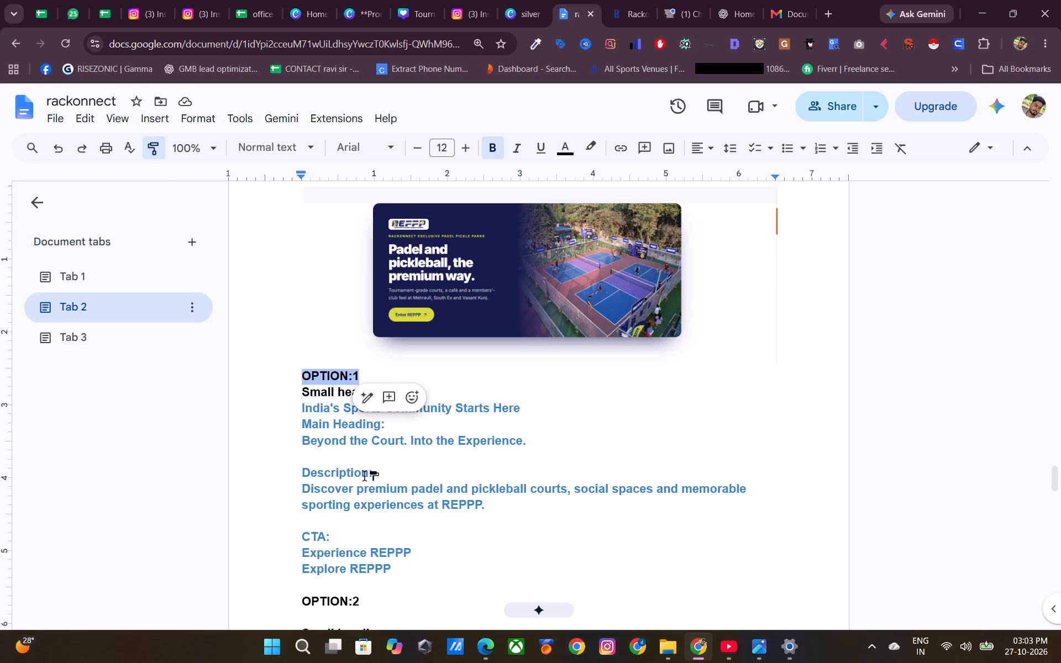
left_click_drag(371, 473, 296, 468)
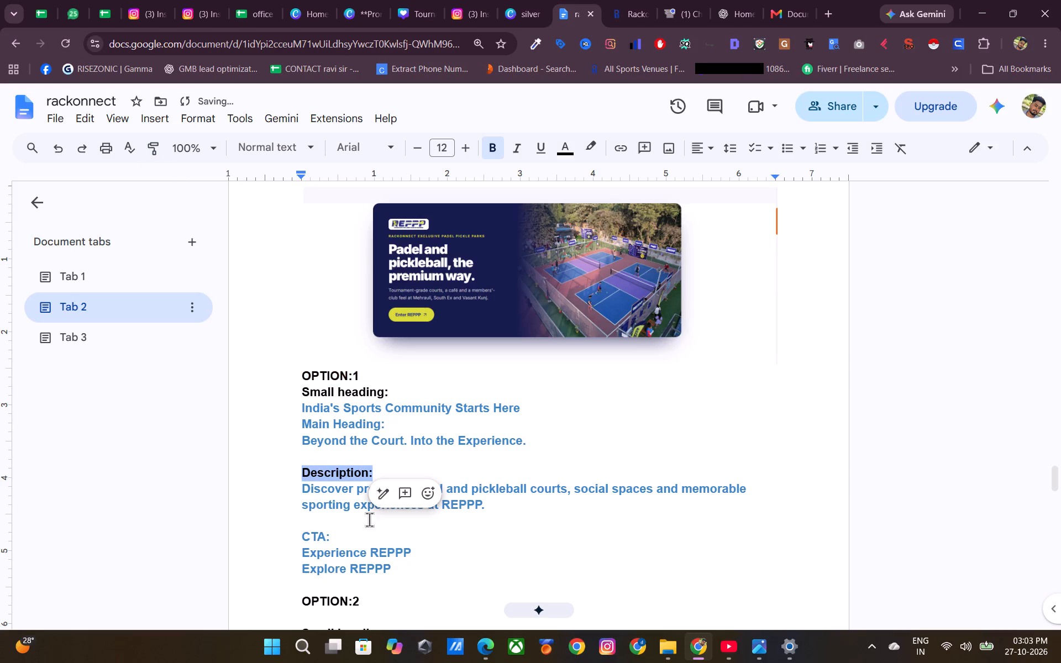
left_click(151, 155)
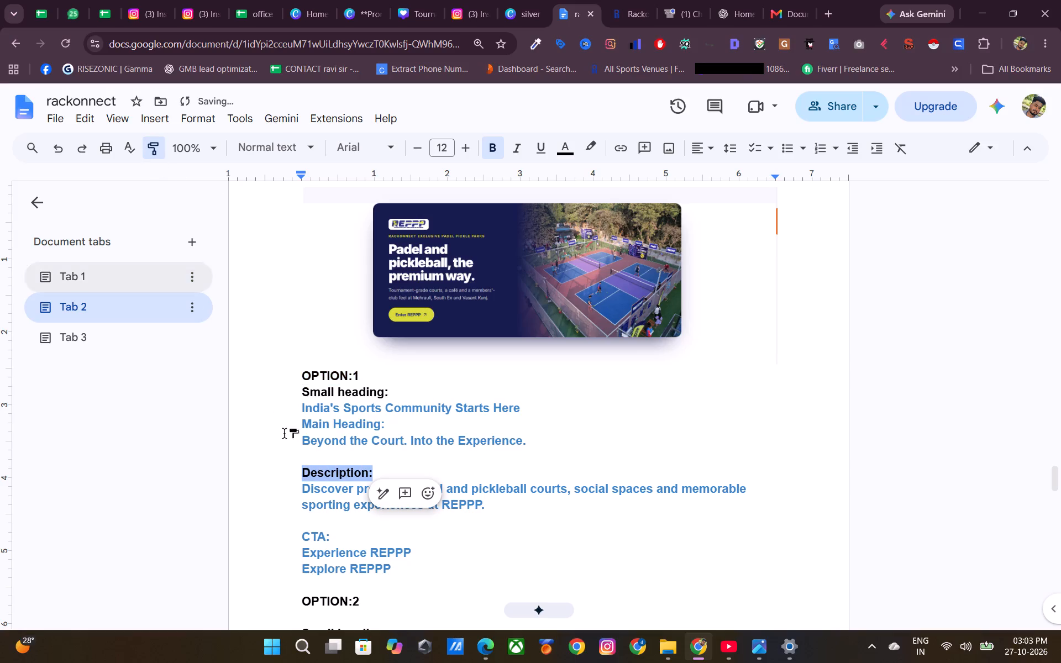
left_click_drag(329, 538, 288, 534)
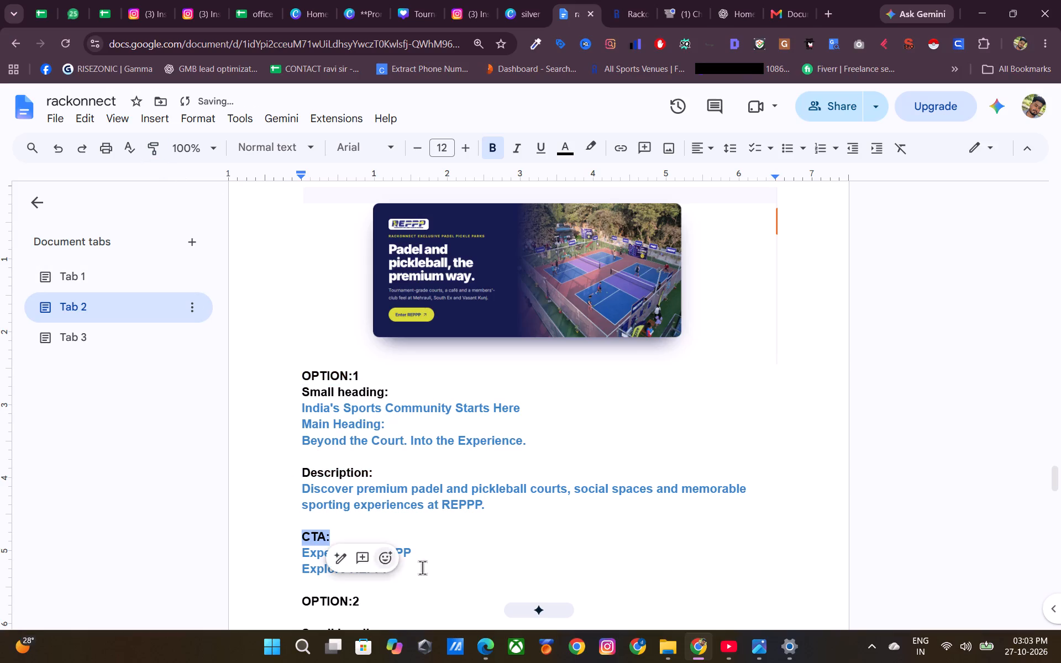
Colour OPTION:3's small heading text "One Platform. Endless Ways to Play." blue, matching the blue text of OPTION:1.
scroll(437, 555, "down", 2)
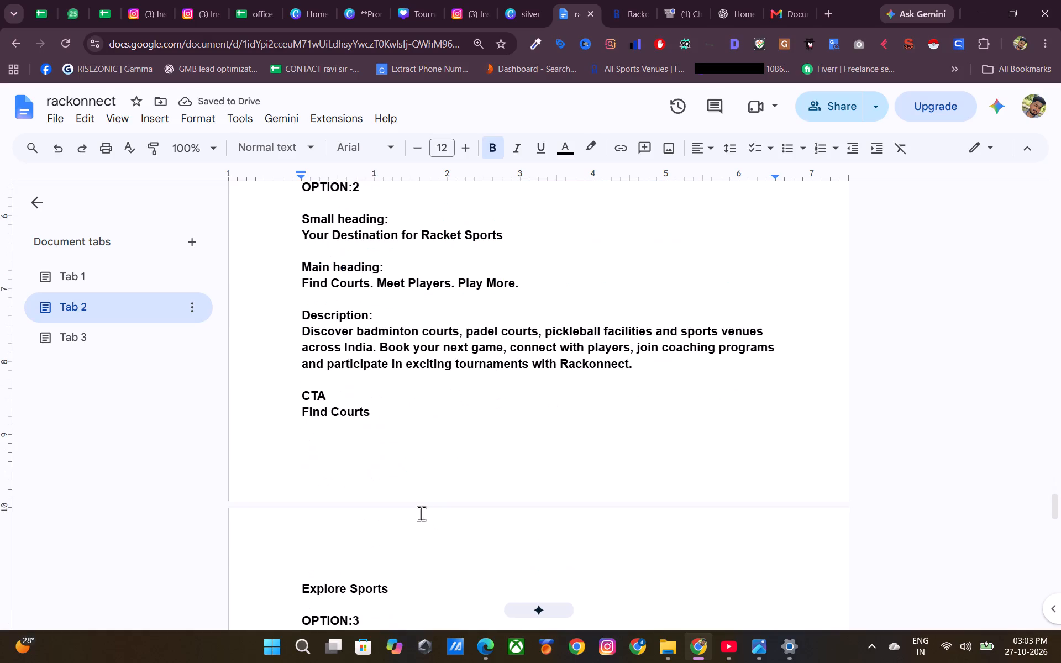
scroll(416, 486, "up", 1)
scroll(416, 483, "down", 1)
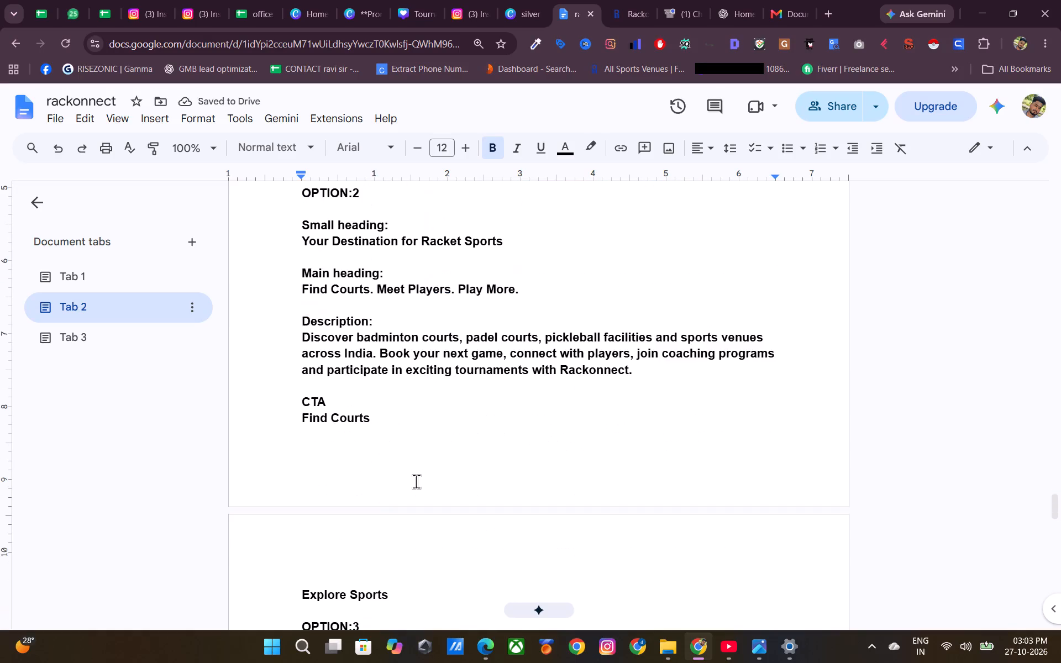
scroll(416, 478, "down", 2)
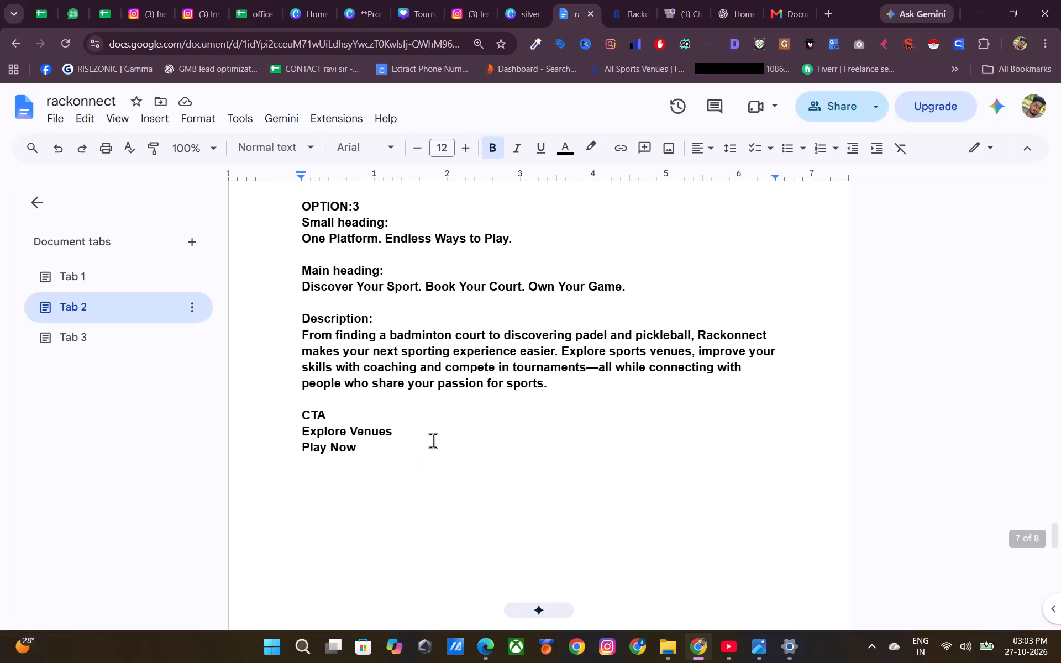
left_click_drag(513, 241, 275, 240)
left_click(573, 154)
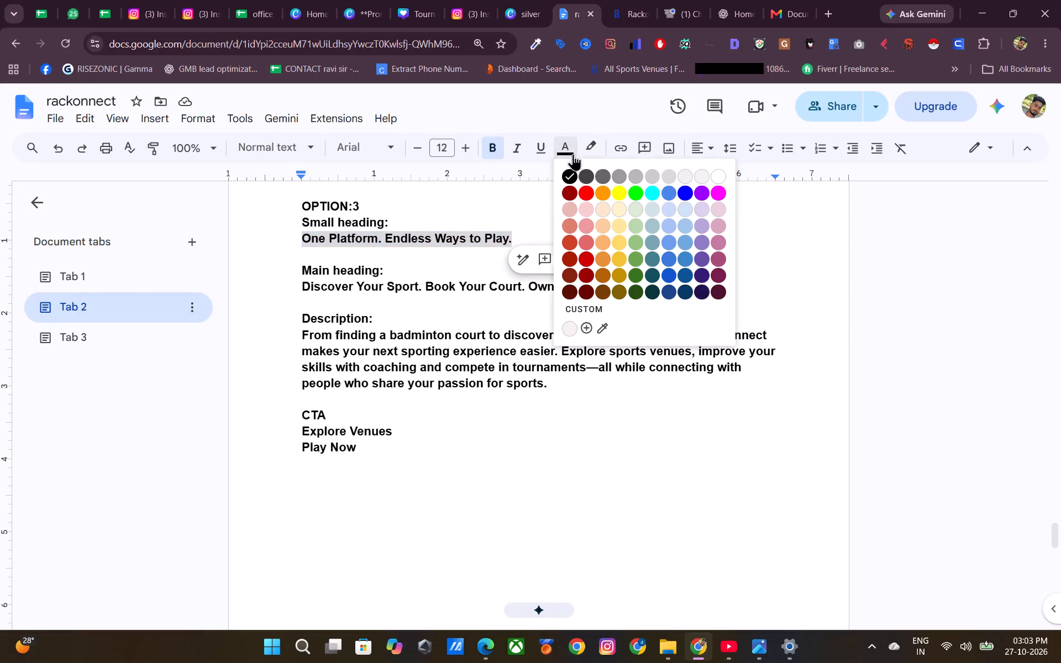
left_click(688, 259)
left_click(566, 428)
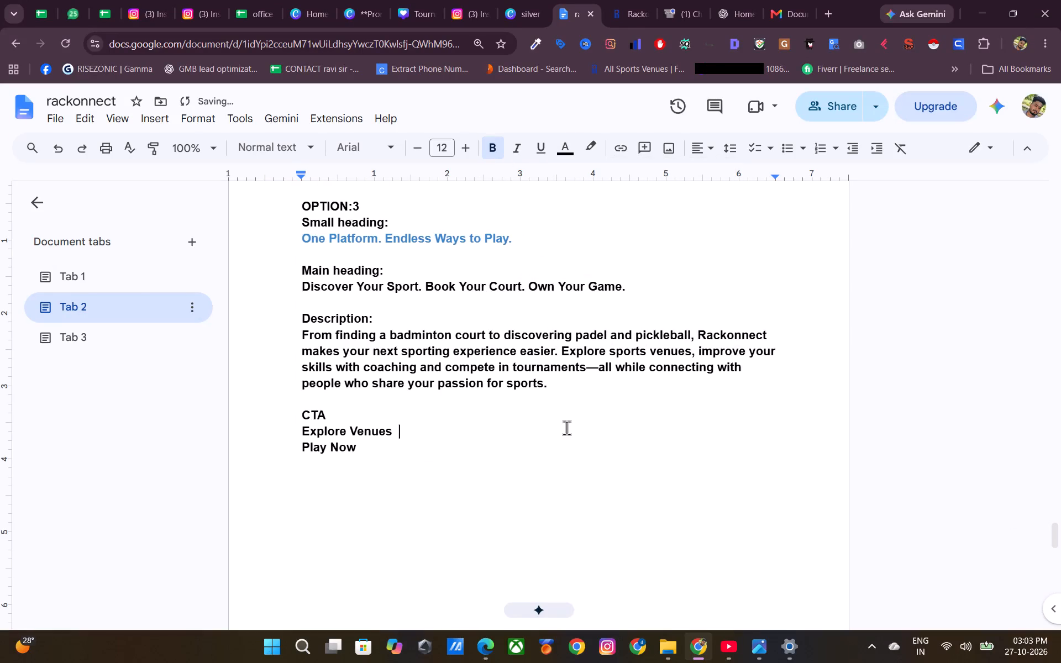
Colour OPTION:3's description paragraph blue and copy that formatting onto its main heading text "Discover Your Sport. Book Your Court. Own Your Game.".
left_click_drag(304, 331, 545, 387)
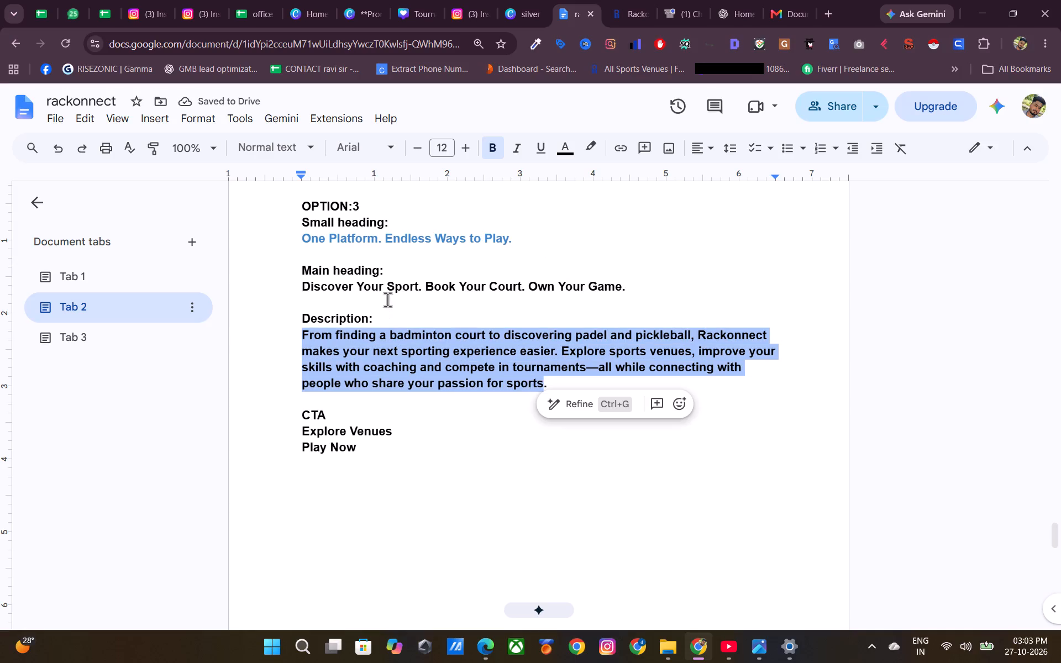
left_click(572, 156)
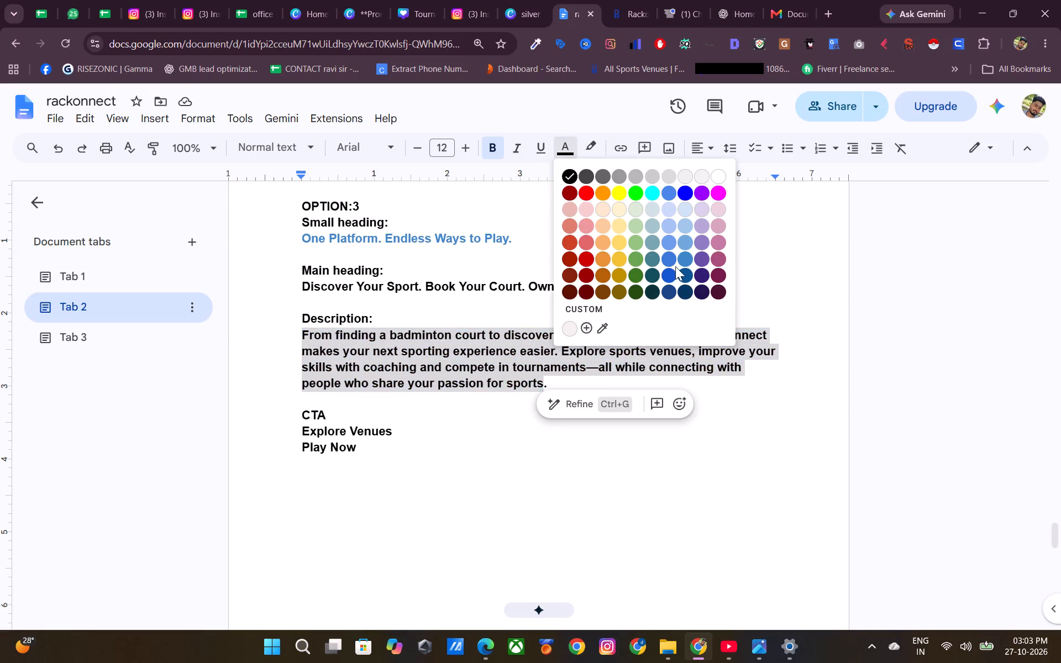
left_click(684, 261)
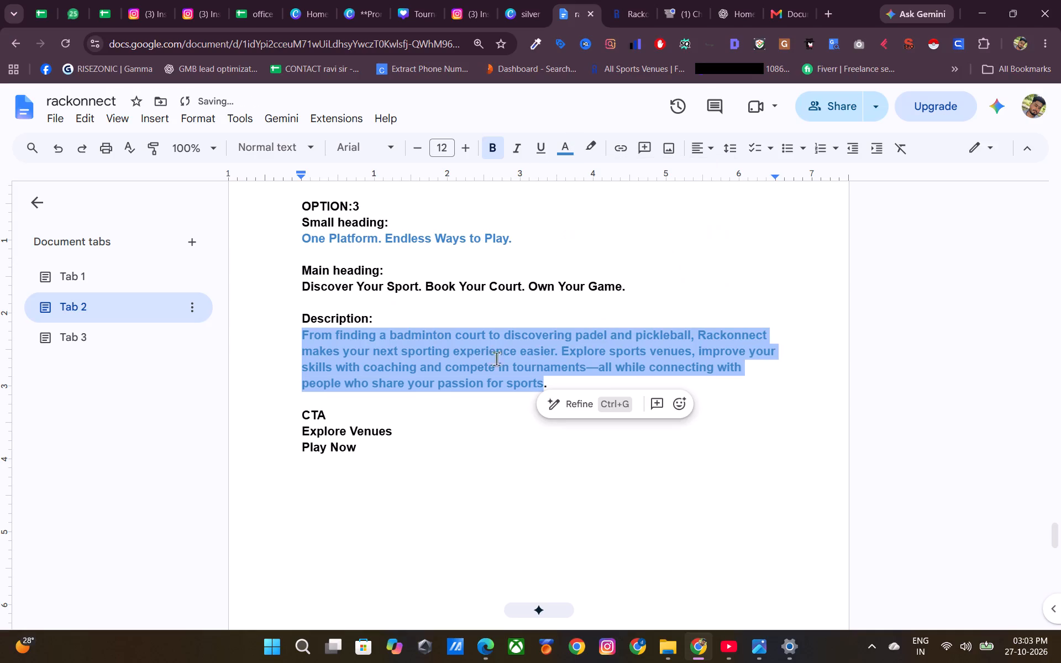
left_click(156, 153)
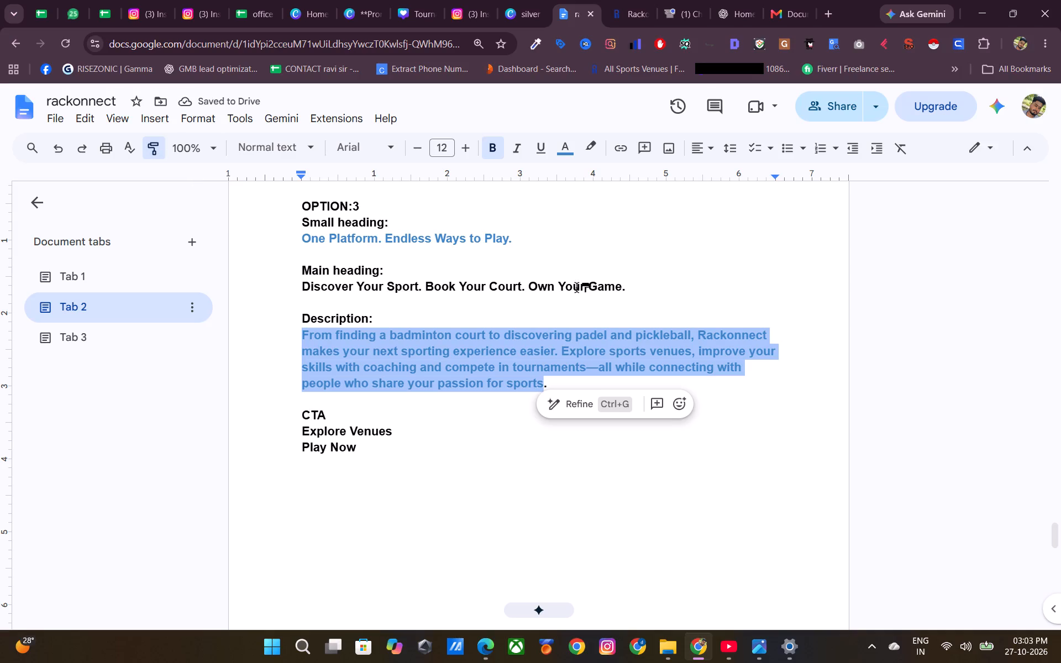
left_click_drag(623, 287, 315, 288)
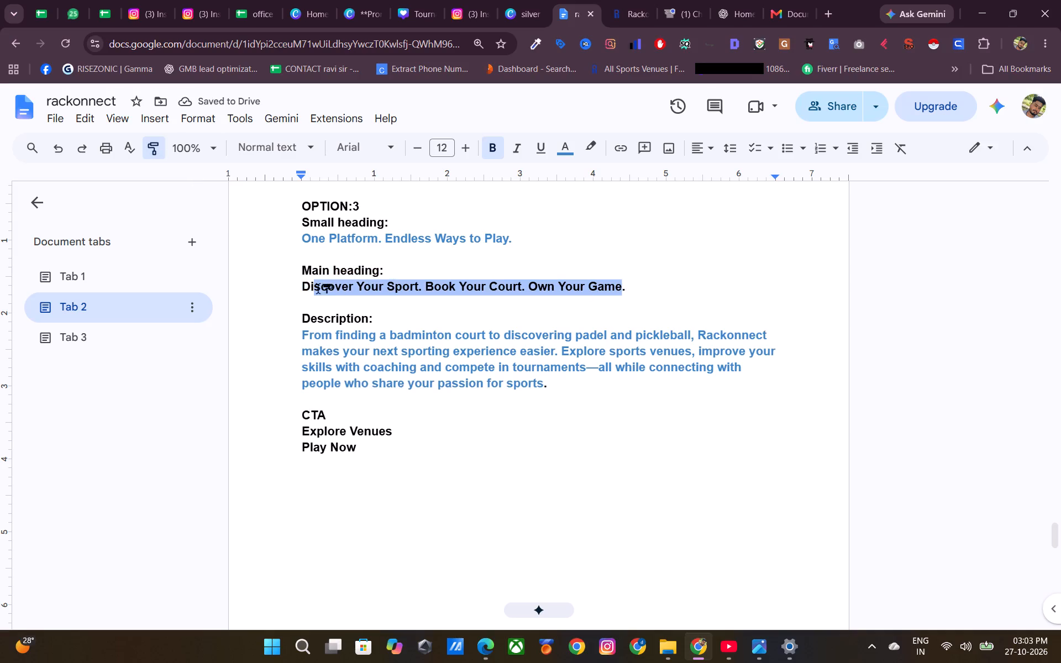
left_click_drag(315, 288, 305, 290)
left_click(499, 455)
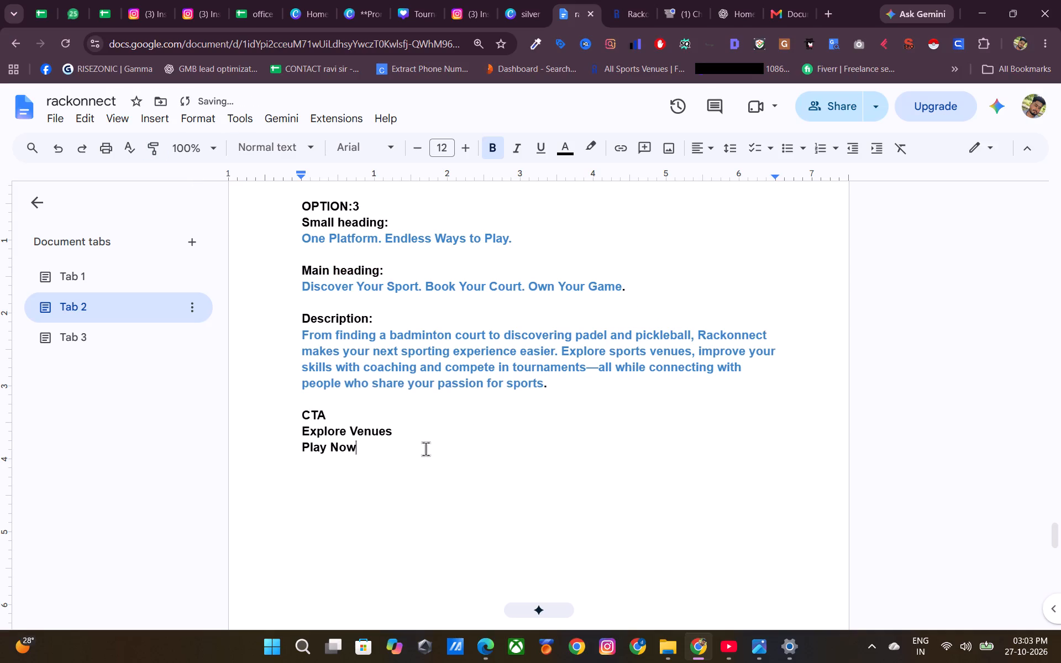
Copy the blue formatting of OPTION:3's small heading text onto the description paragraph of OPTION:2.
scroll(443, 409, "up", 2)
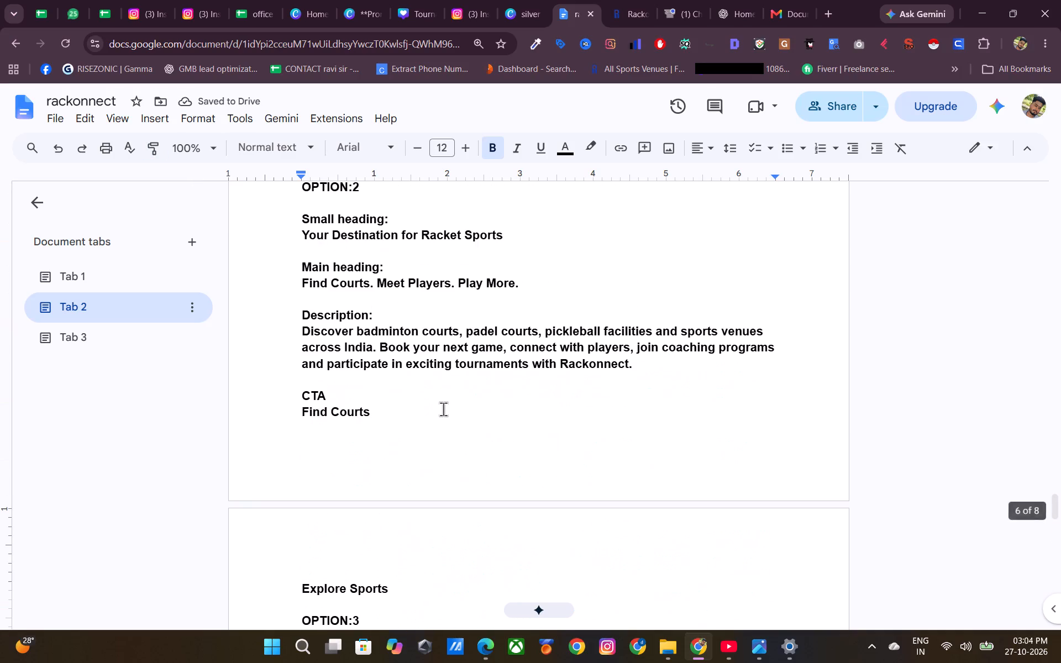
scroll(444, 408, "down", 1)
left_click_drag(513, 445, 481, 446)
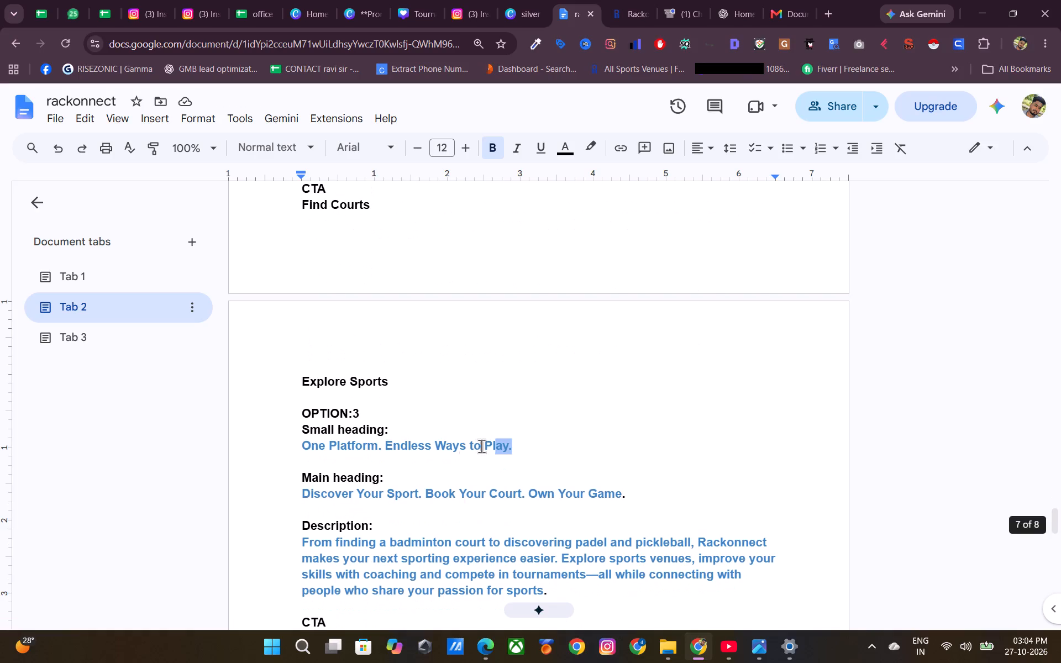
left_click_drag(481, 446, 454, 446)
left_click(157, 152)
scroll(404, 330, "up", 1)
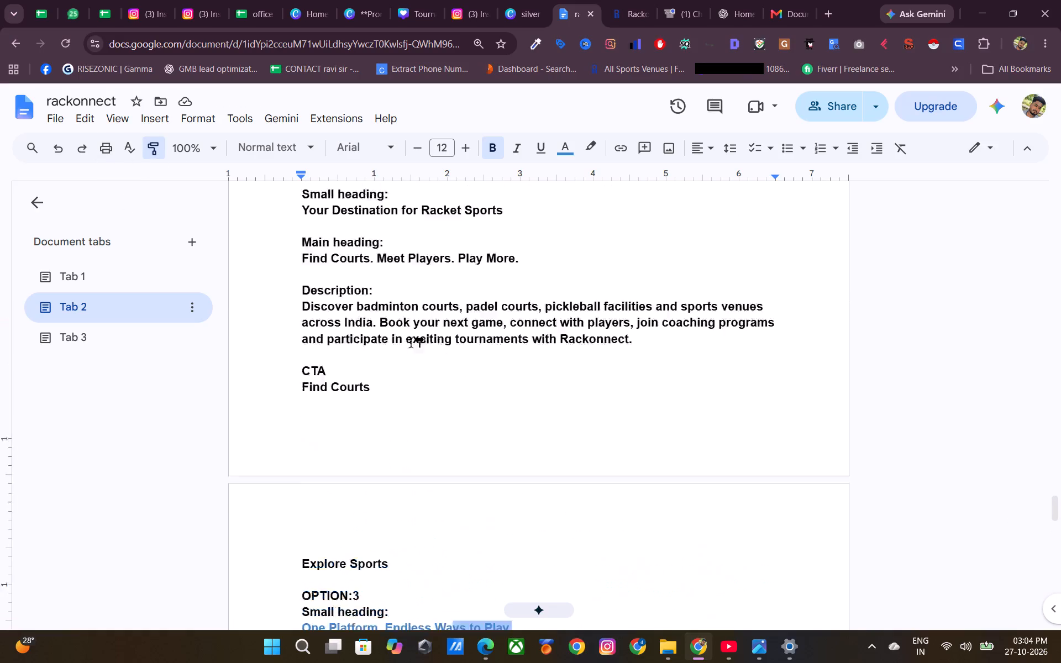
left_click_drag(632, 366, 320, 325)
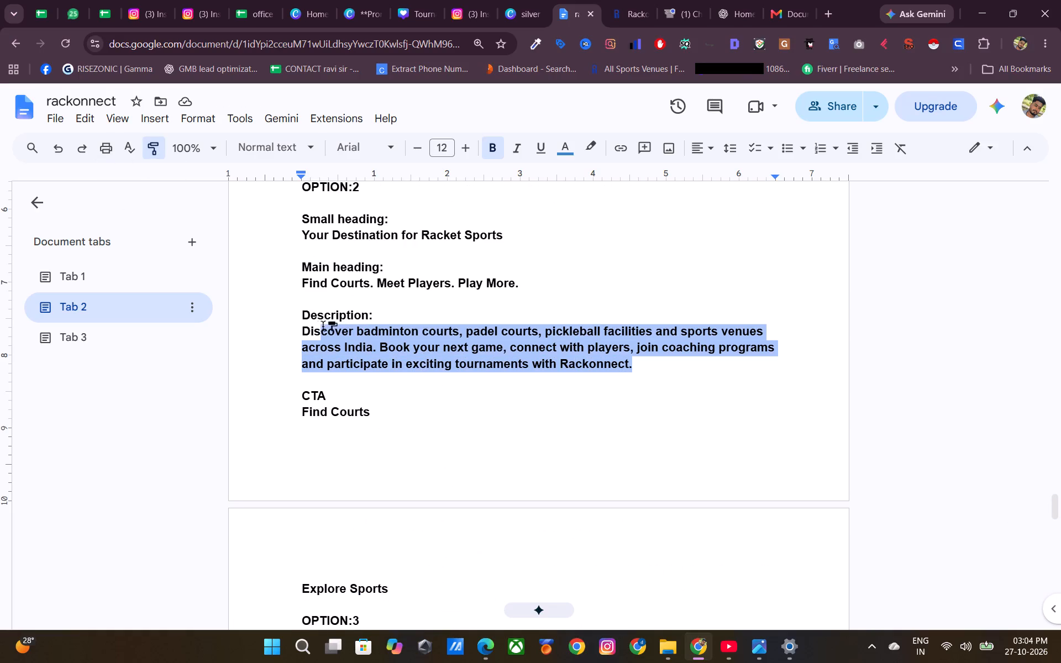
left_click_drag(320, 325, 303, 325)
Copy OPTION:2's blue description formatting onto its main heading text and its small heading text "Your Destination for Racket Sports".
left_click(155, 156)
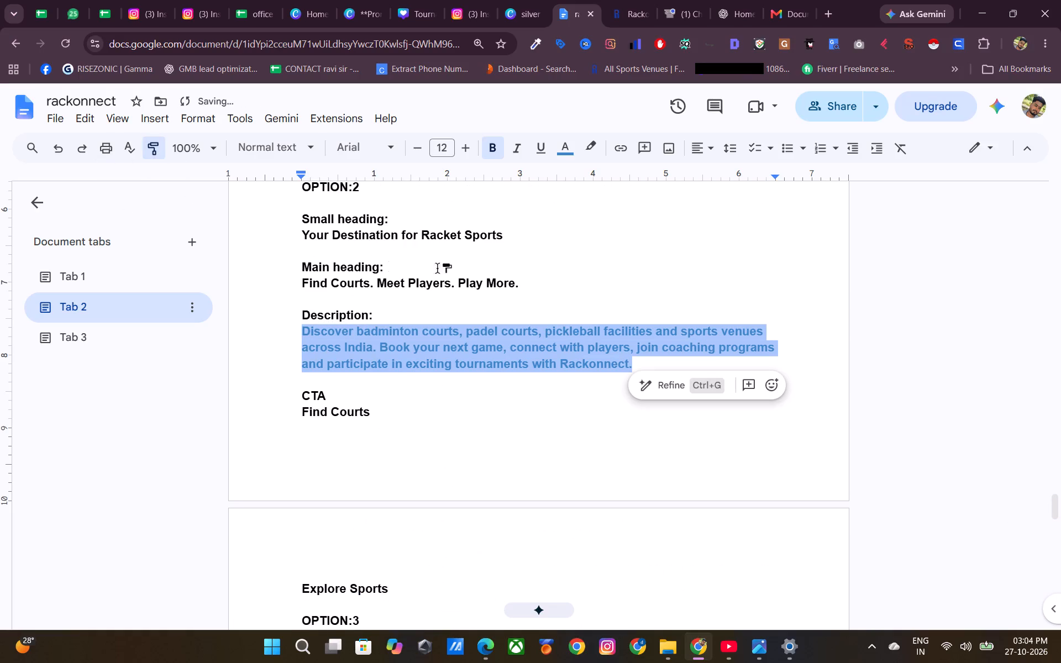
left_click_drag(510, 283, 304, 286)
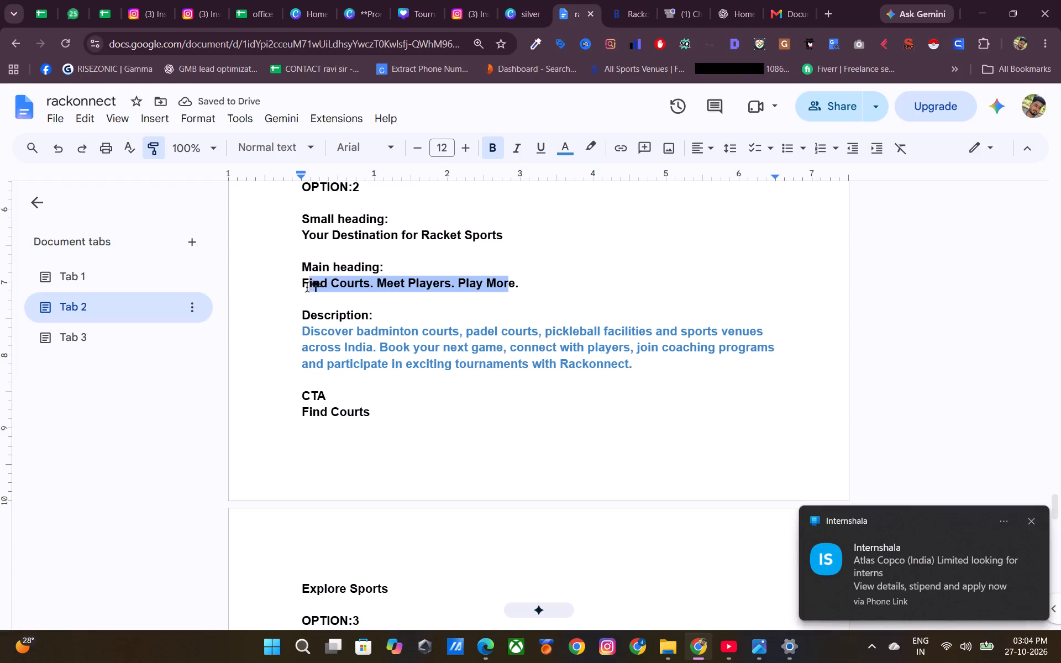
left_click_drag(304, 286, 301, 286)
left_click(161, 148)
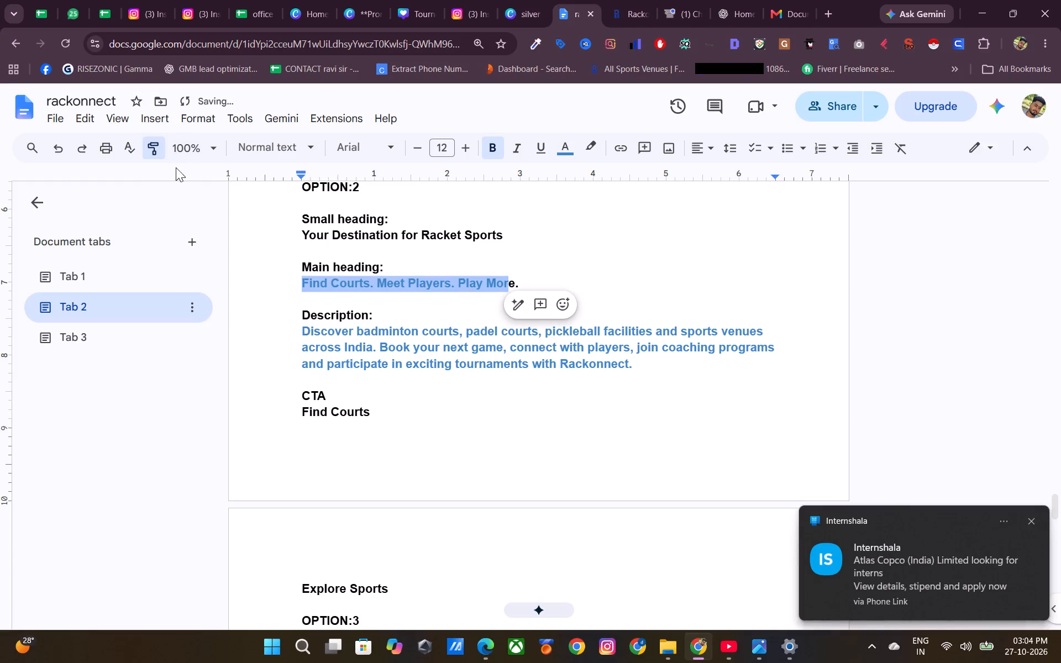
left_click_drag(489, 236, 301, 236)
left_click(164, 152)
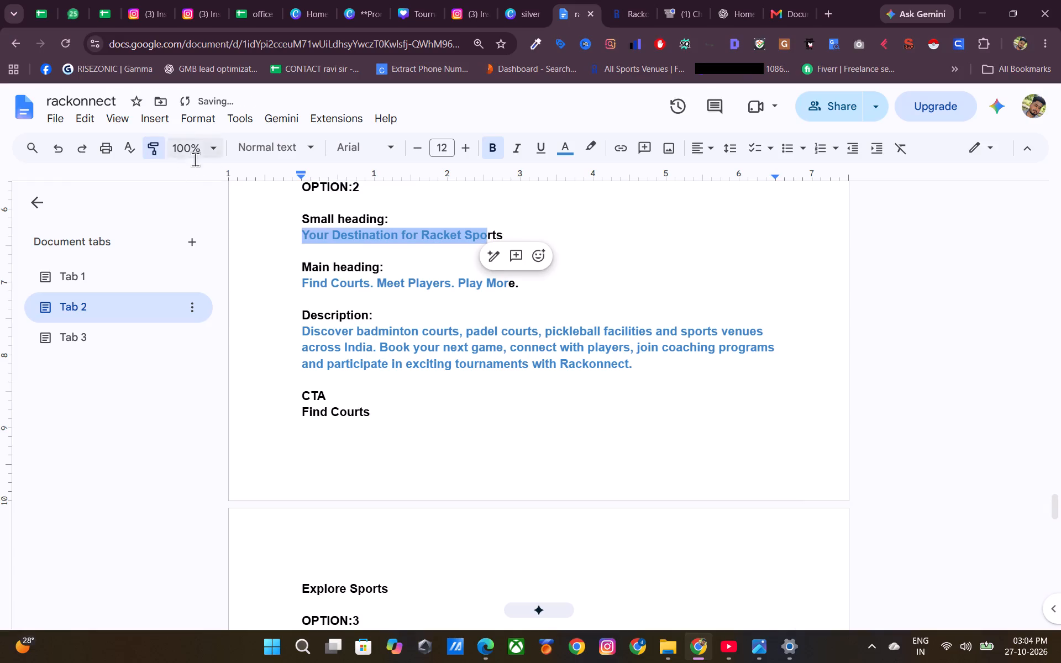
left_click_drag(503, 235, 472, 235)
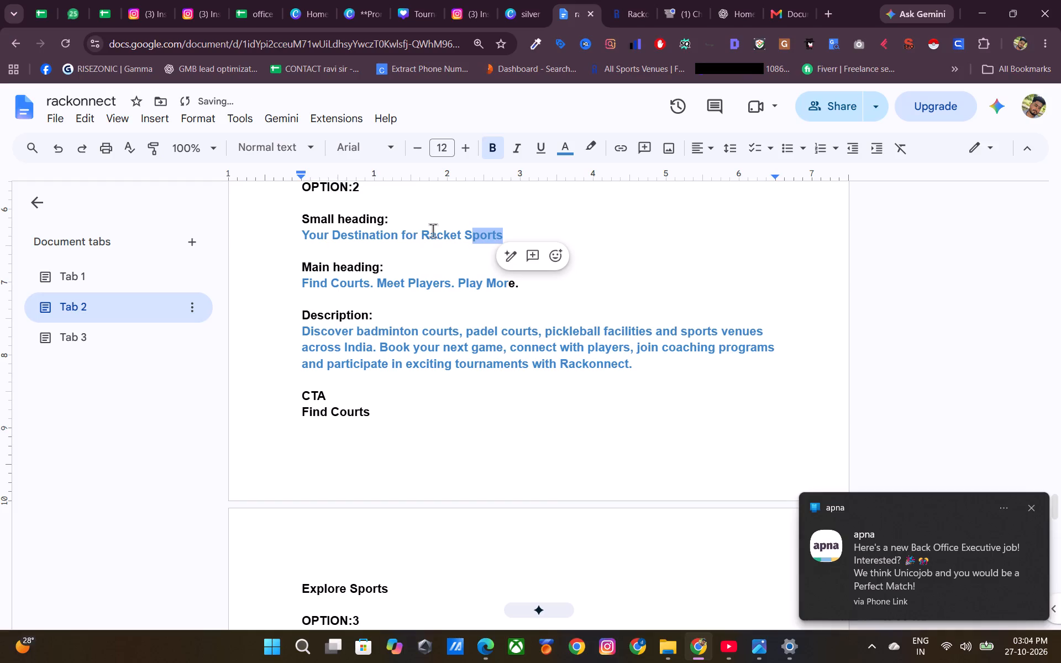
Review the label and text colours across OPTION:1 to OPTION:3 and the numbered sections above them.
left_click(159, 149)
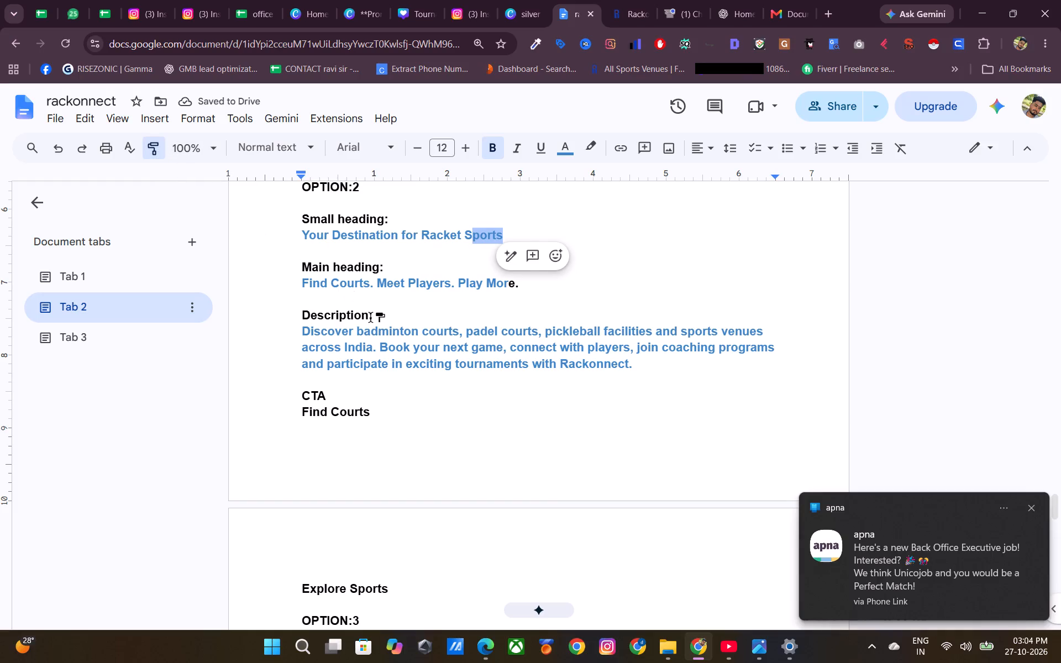
scroll(367, 317, "up", 2)
scroll(367, 319, "down", 1)
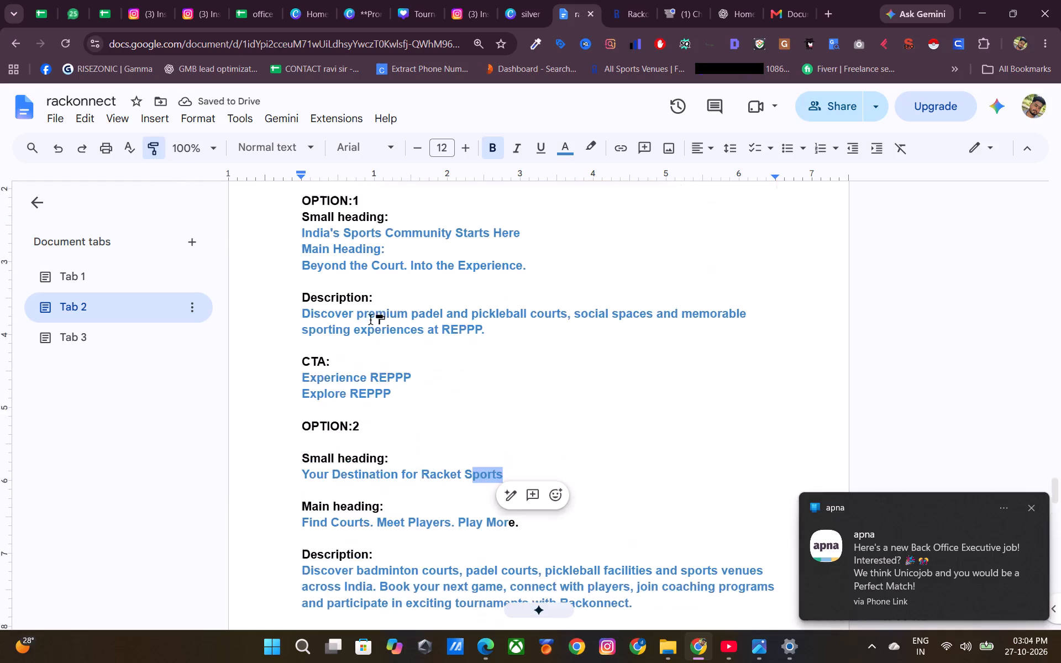
scroll(371, 324, "down", 3)
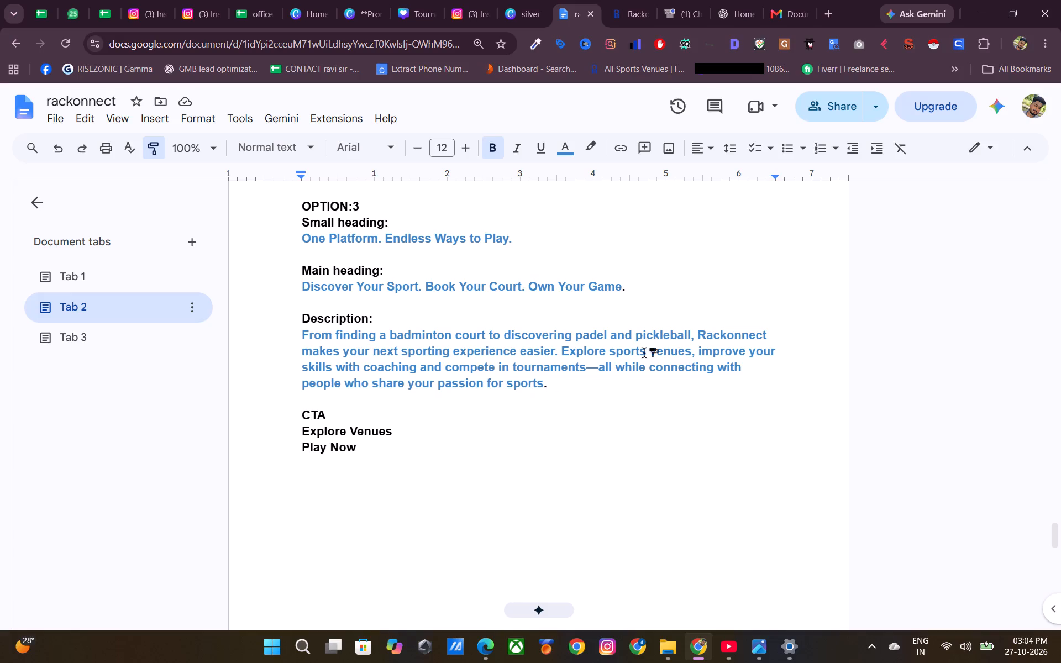
scroll(582, 390, "up", 4)
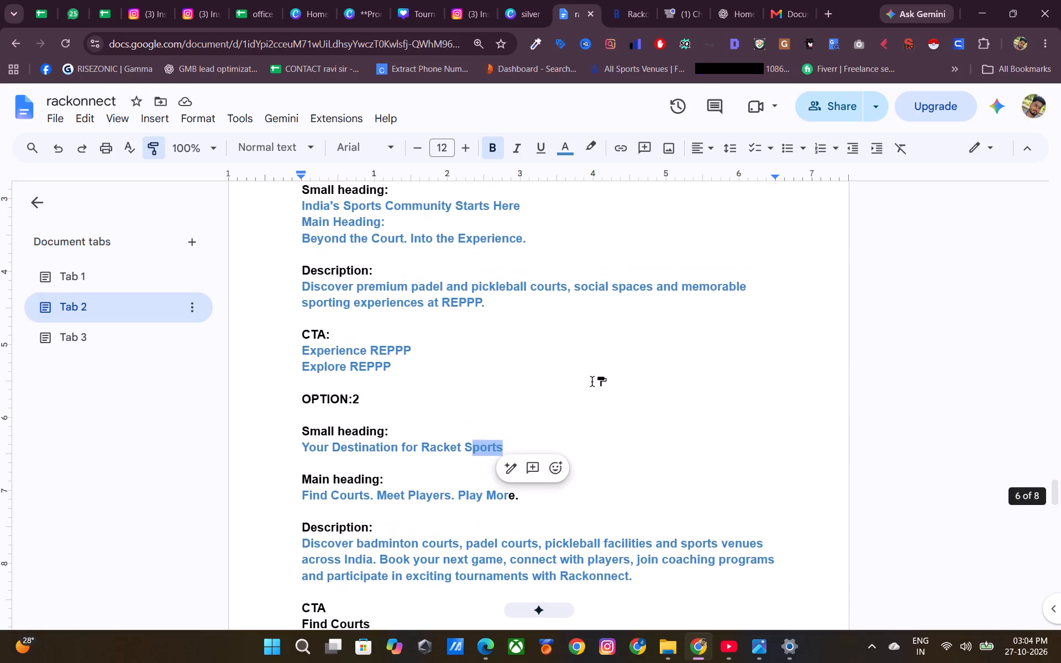
scroll(589, 381, "up", 4)
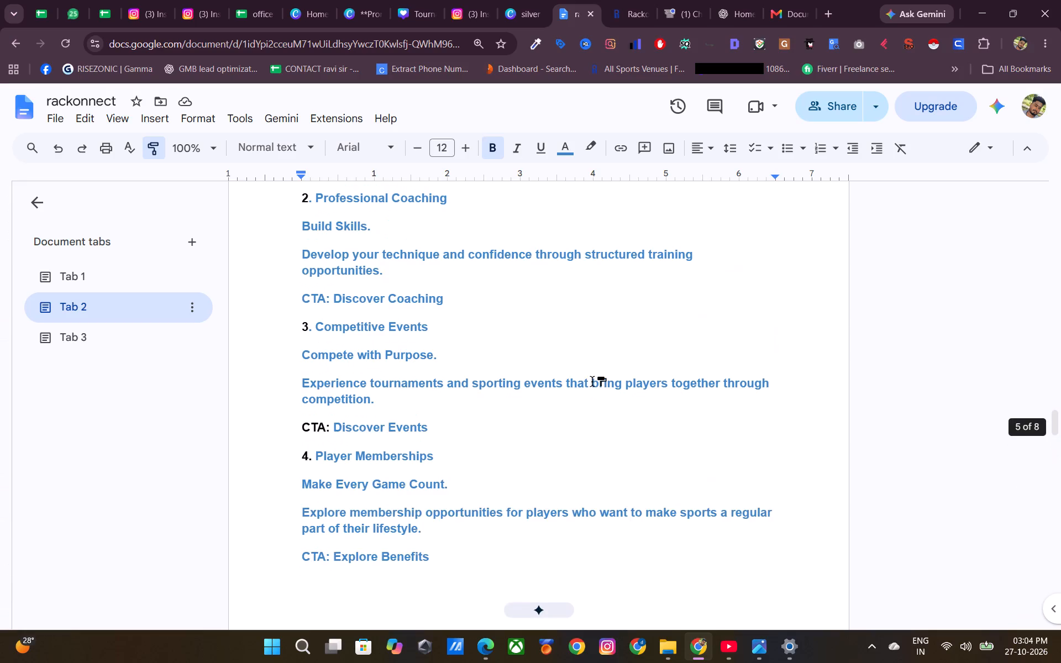
scroll(589, 381, "down", 6)
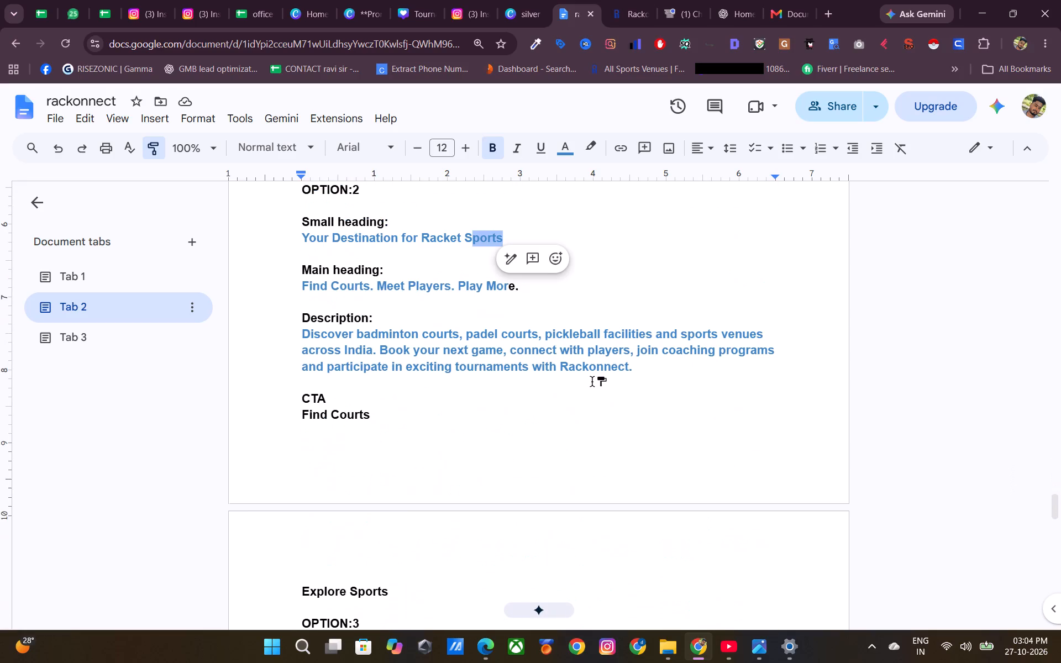
left_click(623, 257)
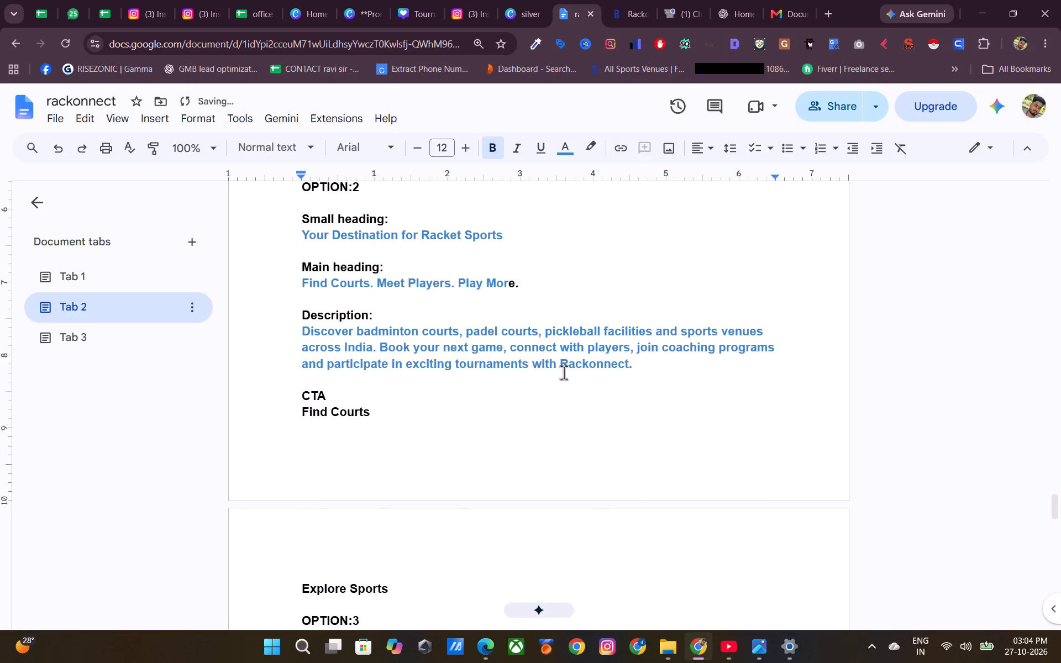
Copy the black formatting of OPTION:1's "Small heading:" label onto the words "Main Heading" in the same option.
scroll(538, 381, "up", 2)
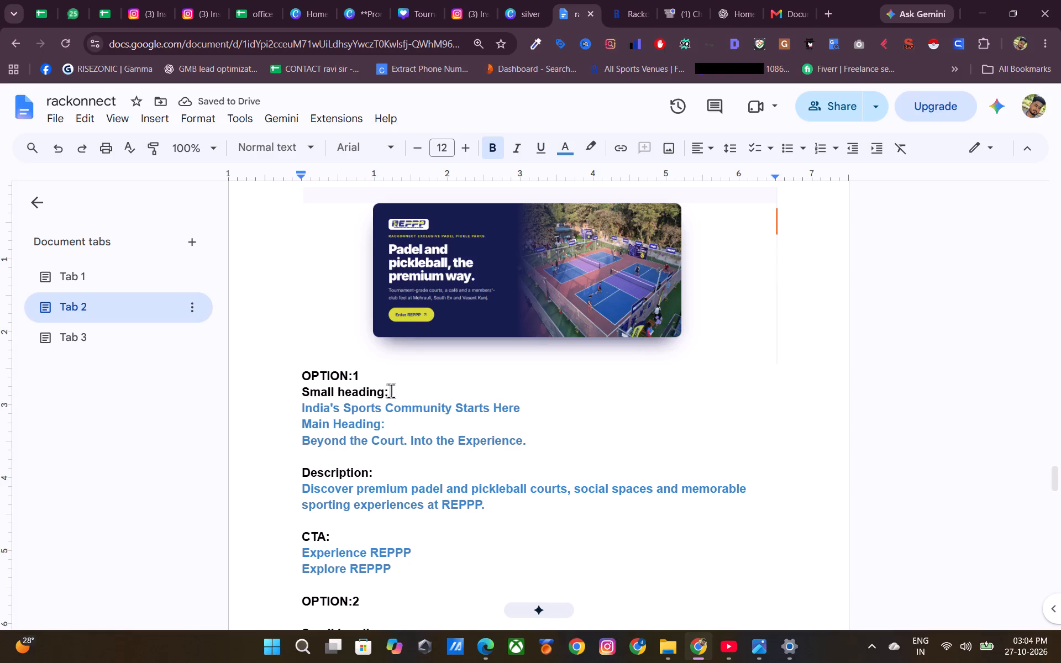
left_click_drag(390, 391, 337, 391)
left_click(146, 159)
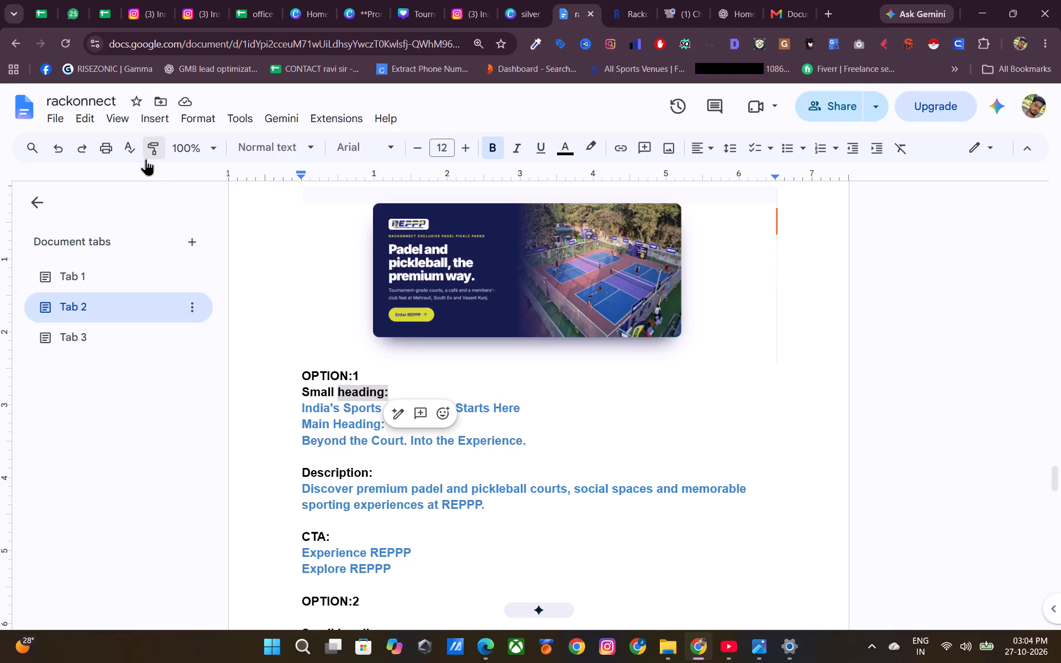
left_click_drag(380, 425, 335, 419)
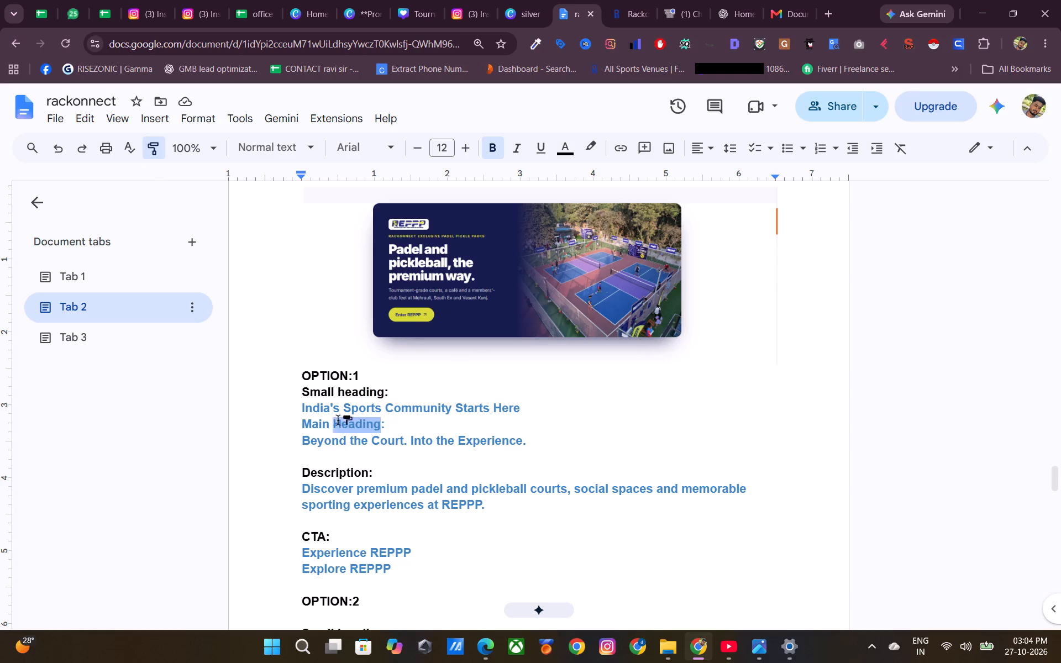
left_click_drag(335, 419, 296, 419)
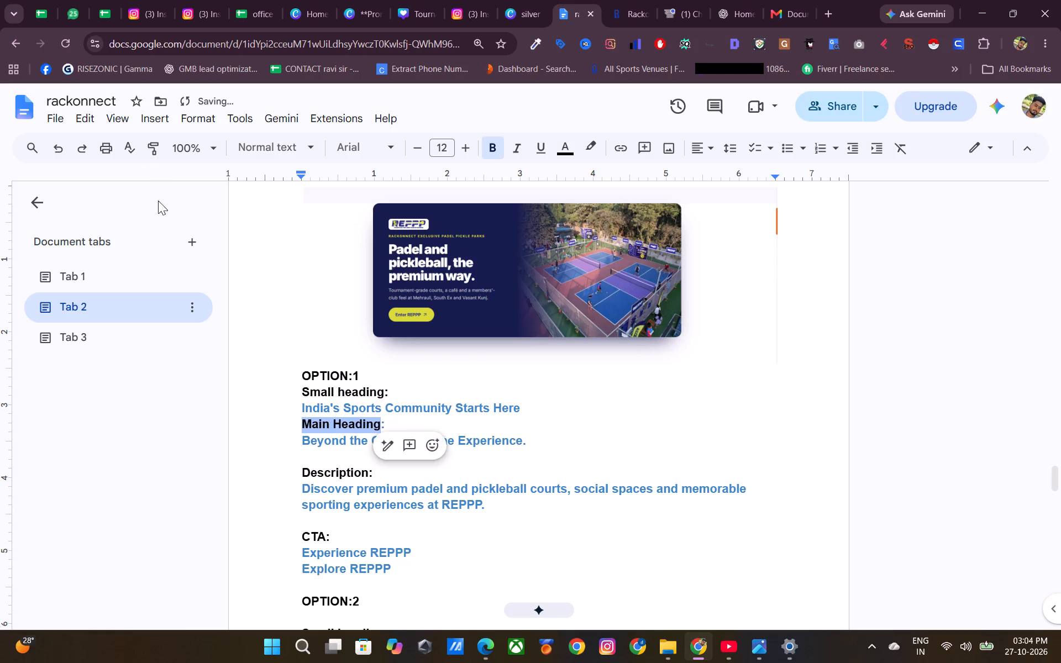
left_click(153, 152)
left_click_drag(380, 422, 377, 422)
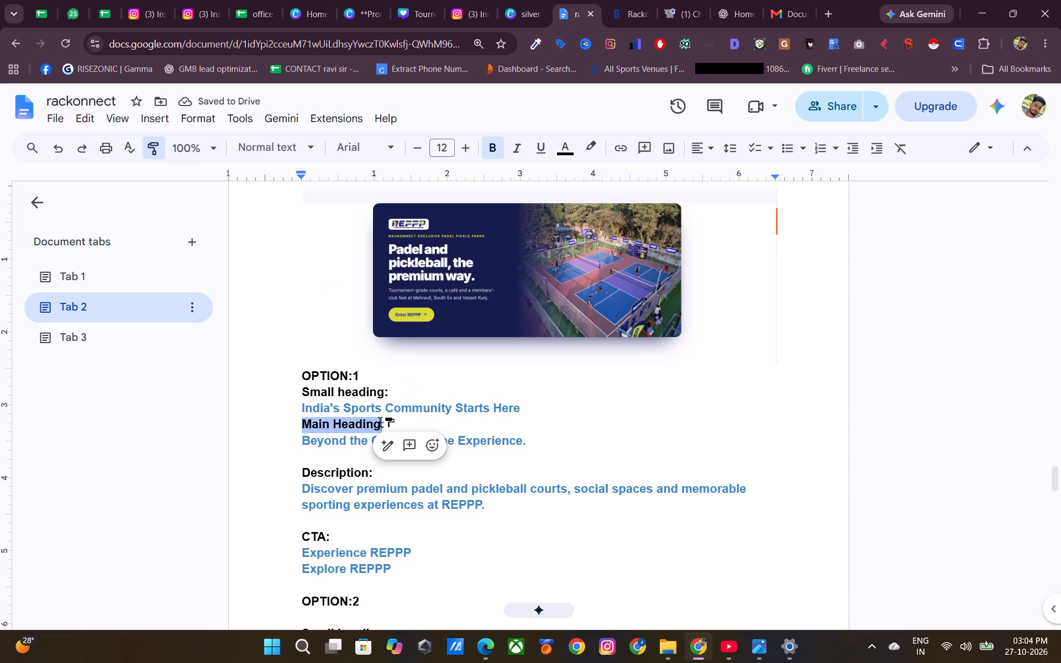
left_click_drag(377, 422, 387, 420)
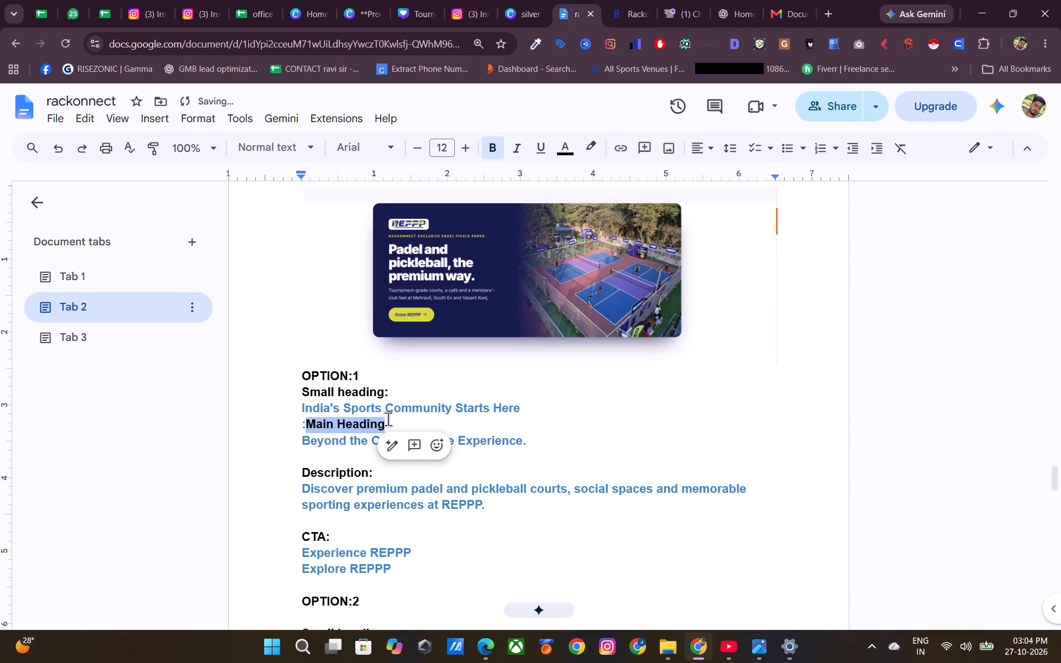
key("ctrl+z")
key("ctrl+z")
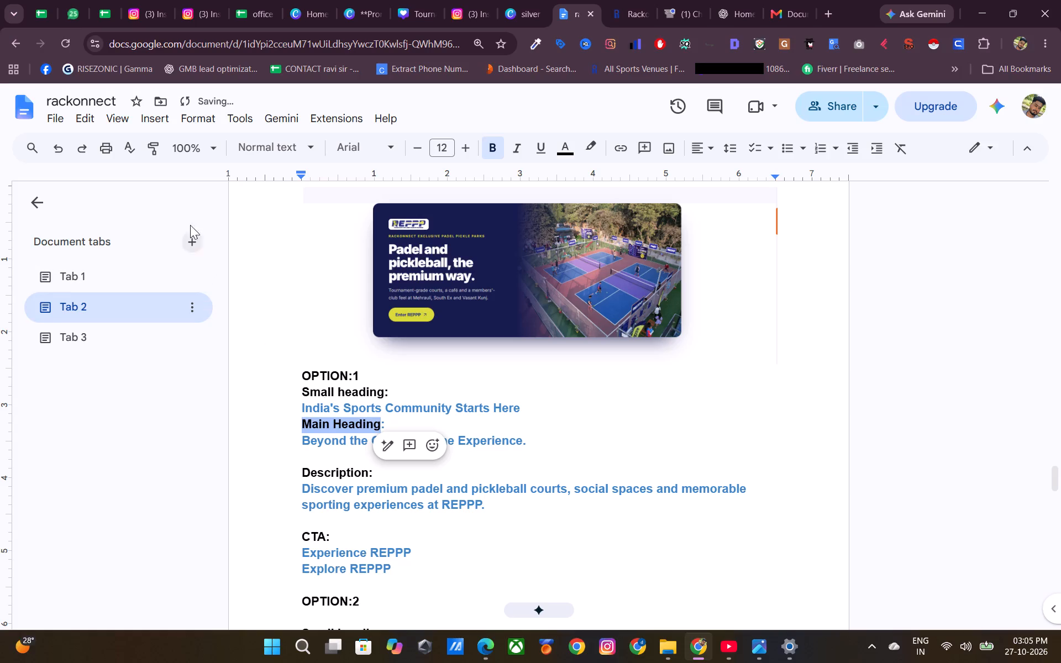
Copy the black formatting of OPTION:1's "Main Heading" label onto the colon that follows it.
left_click(153, 151)
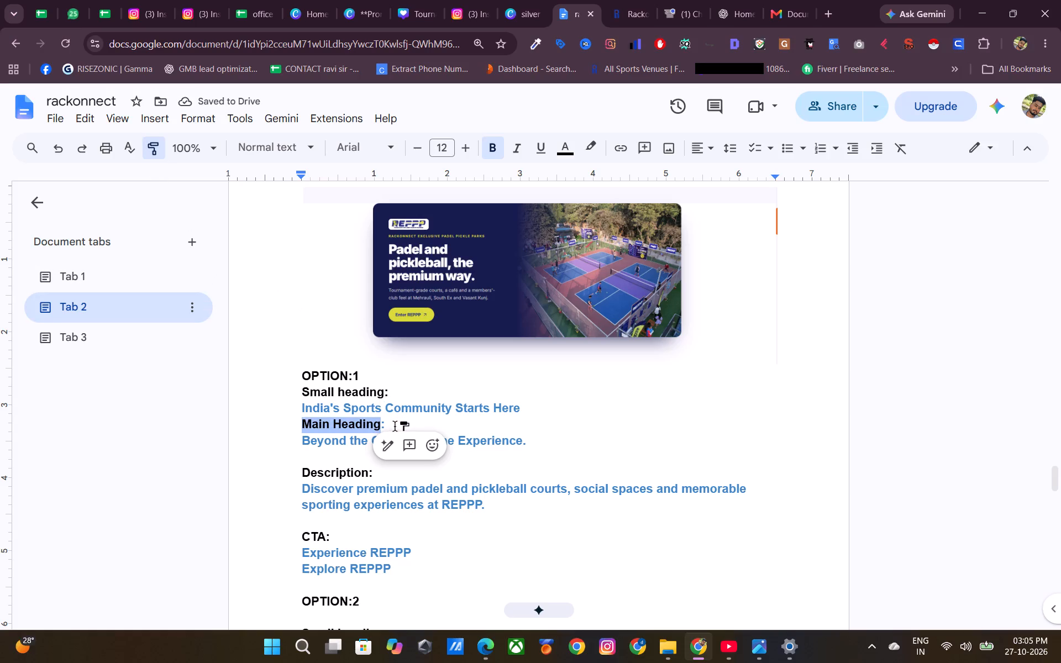
left_click_drag(388, 423, 371, 421)
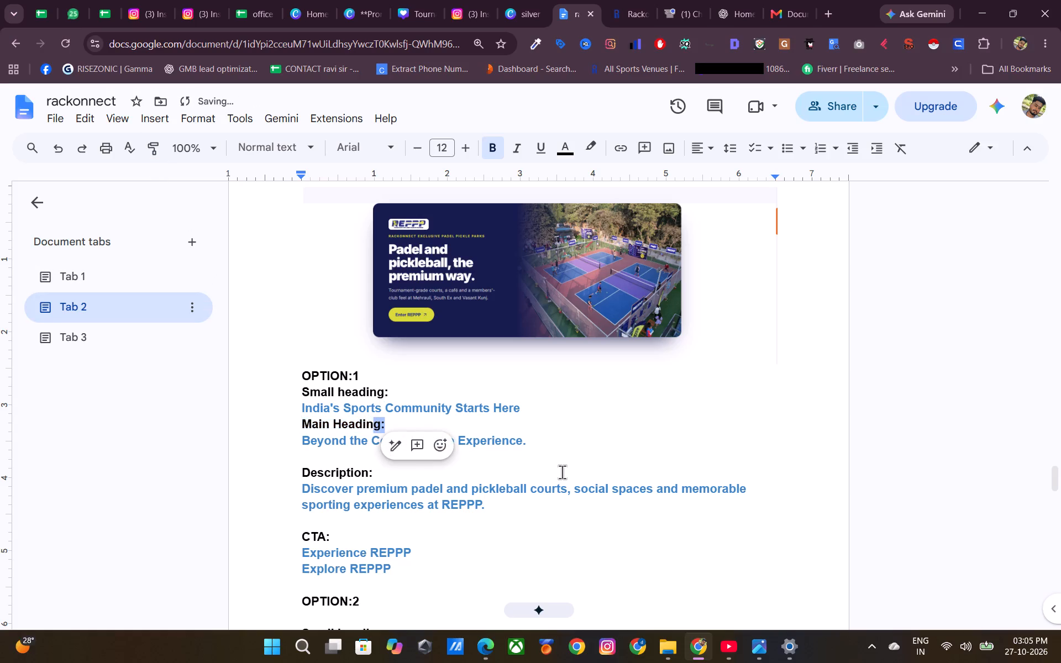
left_click(564, 472)
Place the text cursor on the blank last page, after OPTION:3's call-to-action lines.
scroll(541, 533, "down", 2)
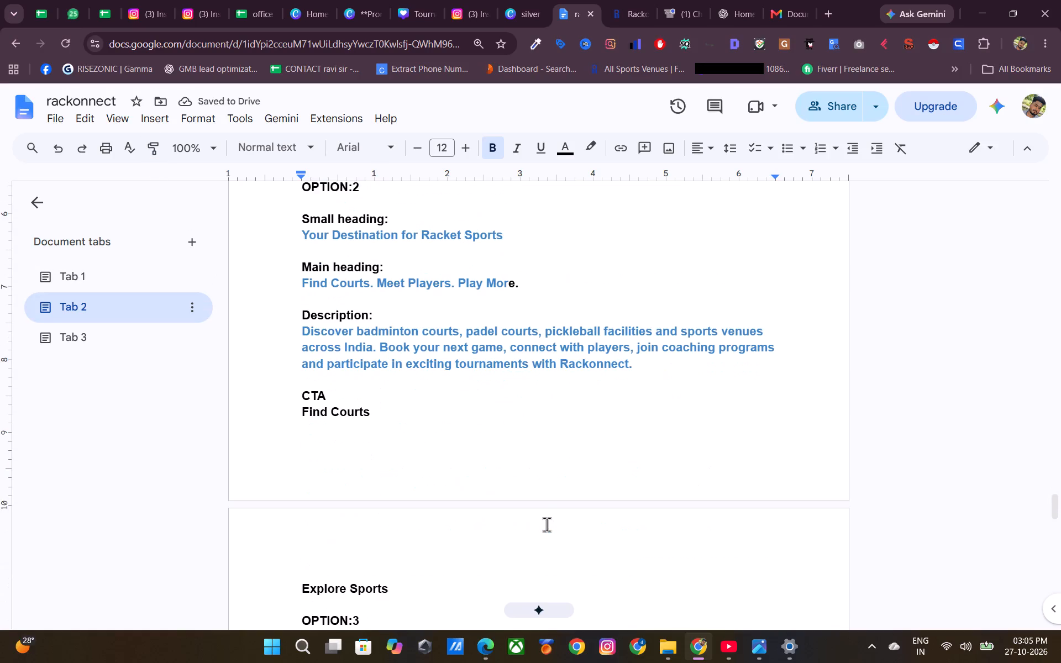
scroll(533, 504, "down", 3)
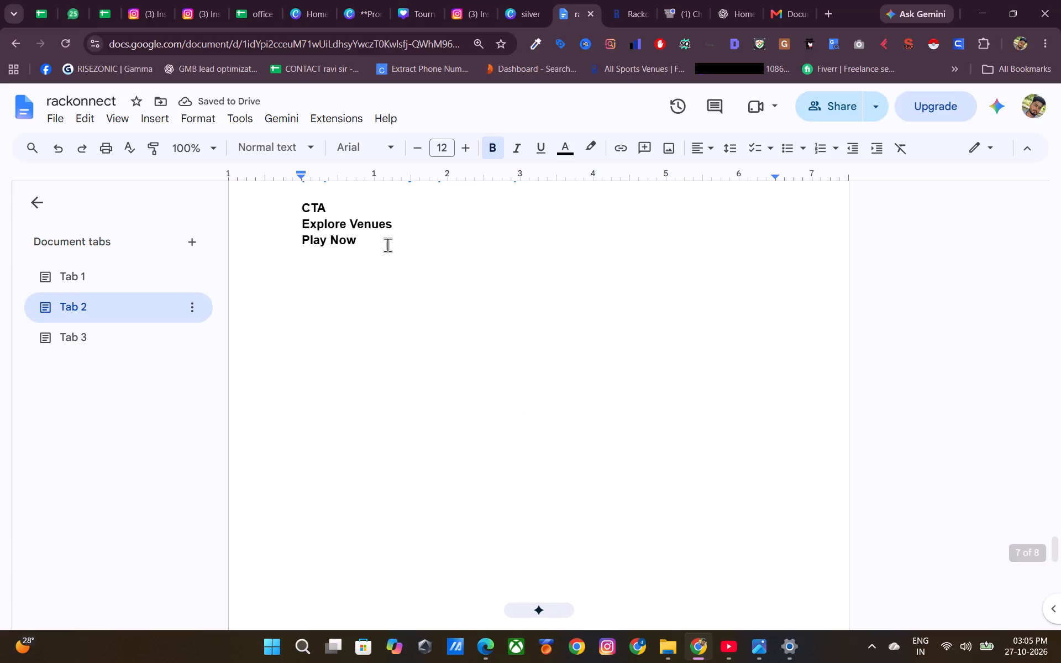
left_click(387, 246)
scroll(439, 356, "down", 2)
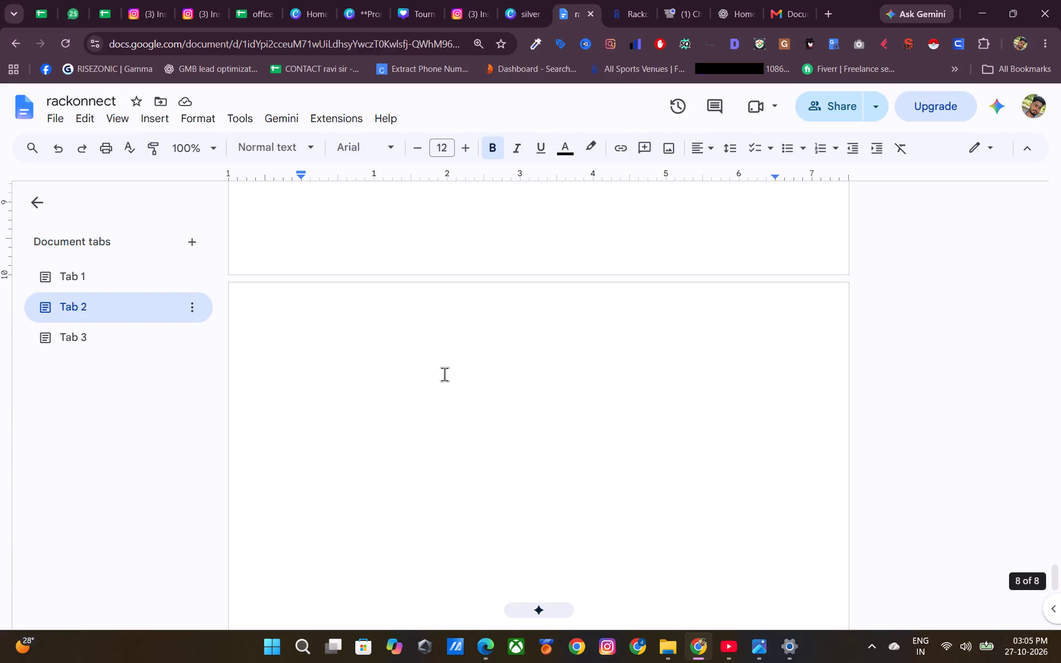
left_click(406, 371)
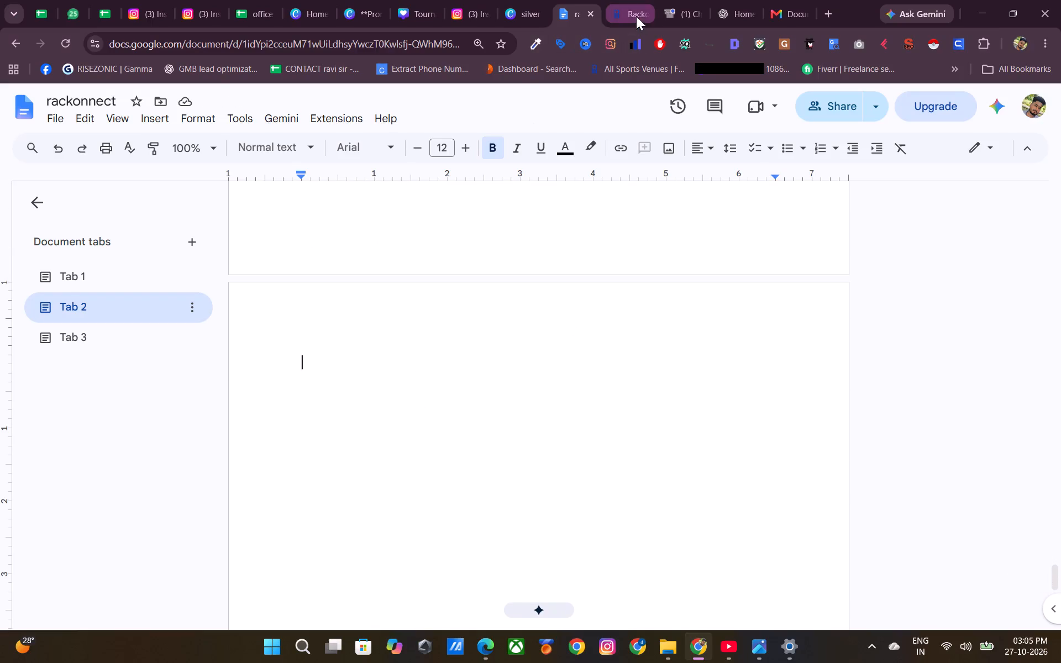
left_click(637, 15)
left_click_drag(1060, 256, 1060, 270)
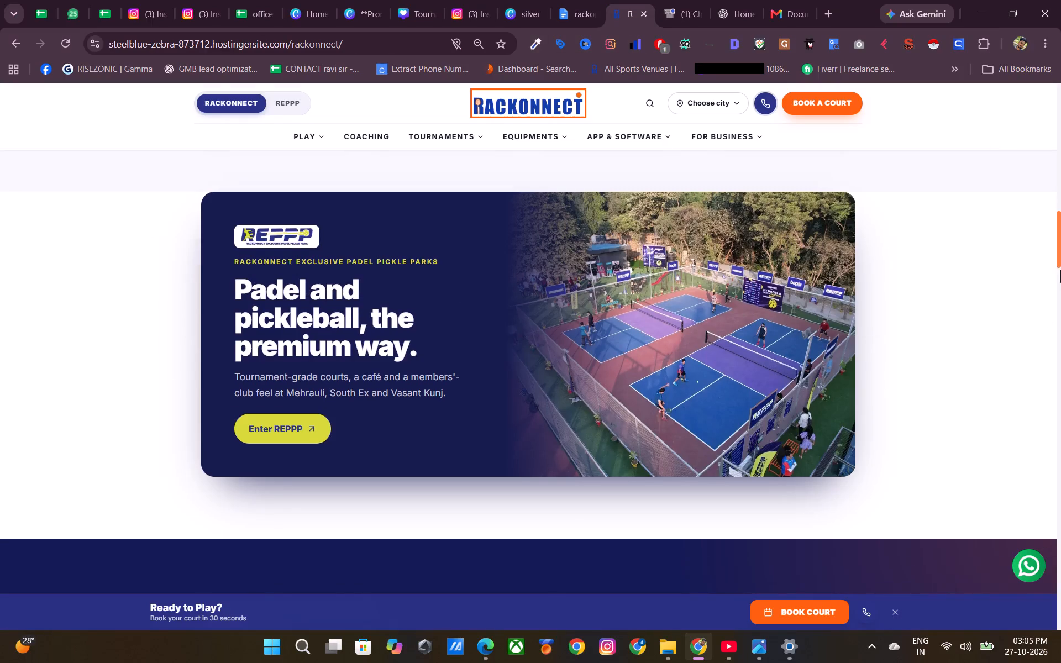
left_click_drag(1060, 270, 1060, 304)
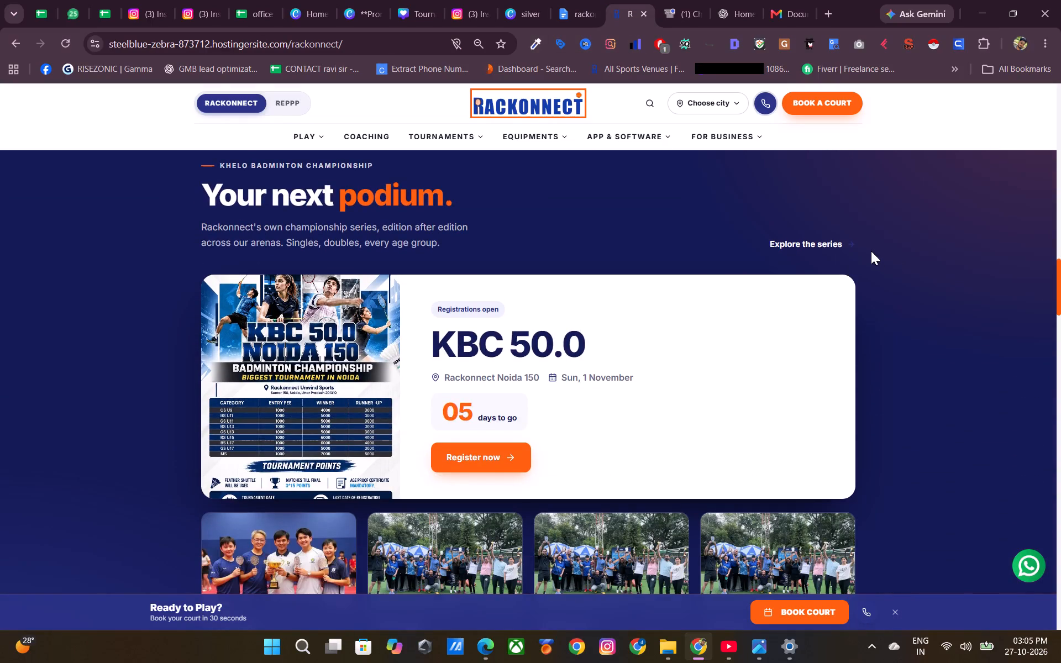
scroll(871, 251, "down", 5, "ctrl")
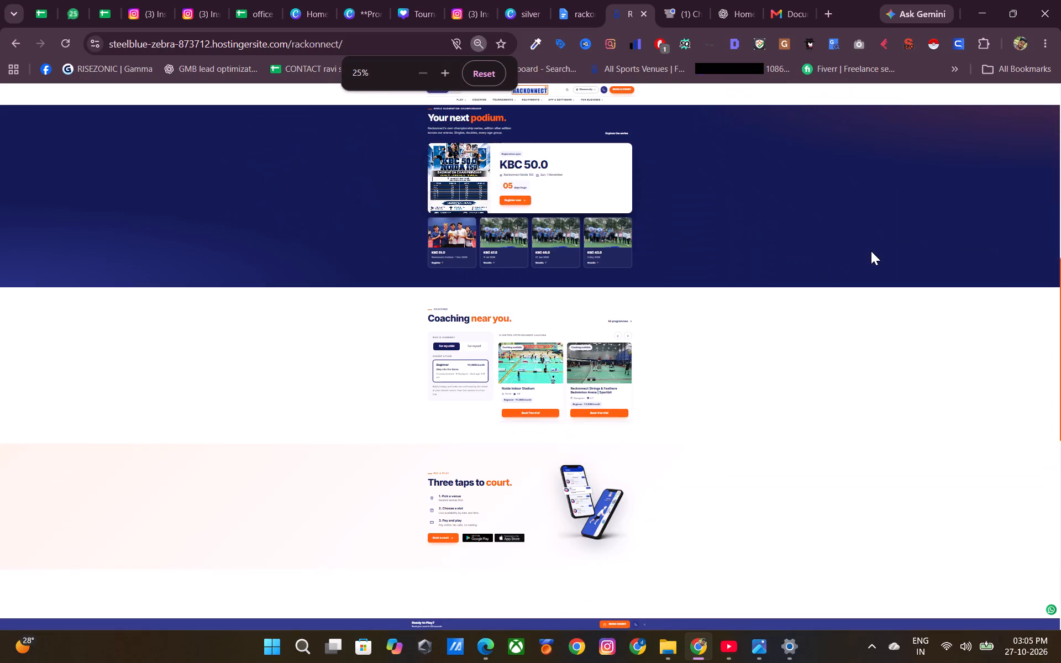
scroll(868, 250, "up", 2, "ctrl")
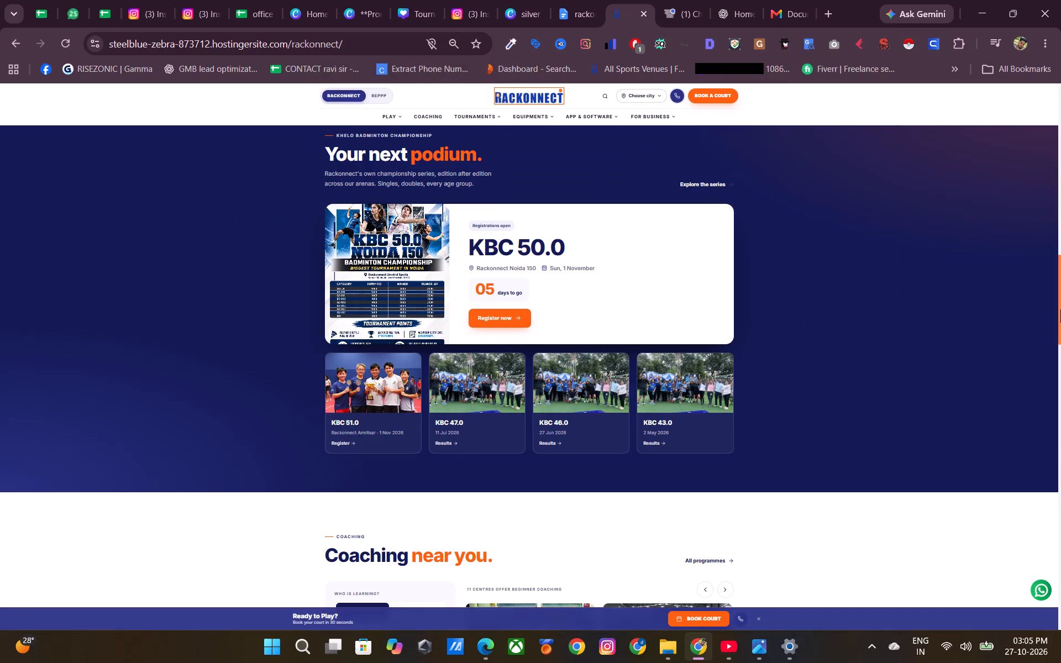
left_click_drag(1060, 309, 1059, 301)
scroll(464, 339, "up", 2, "ctrl")
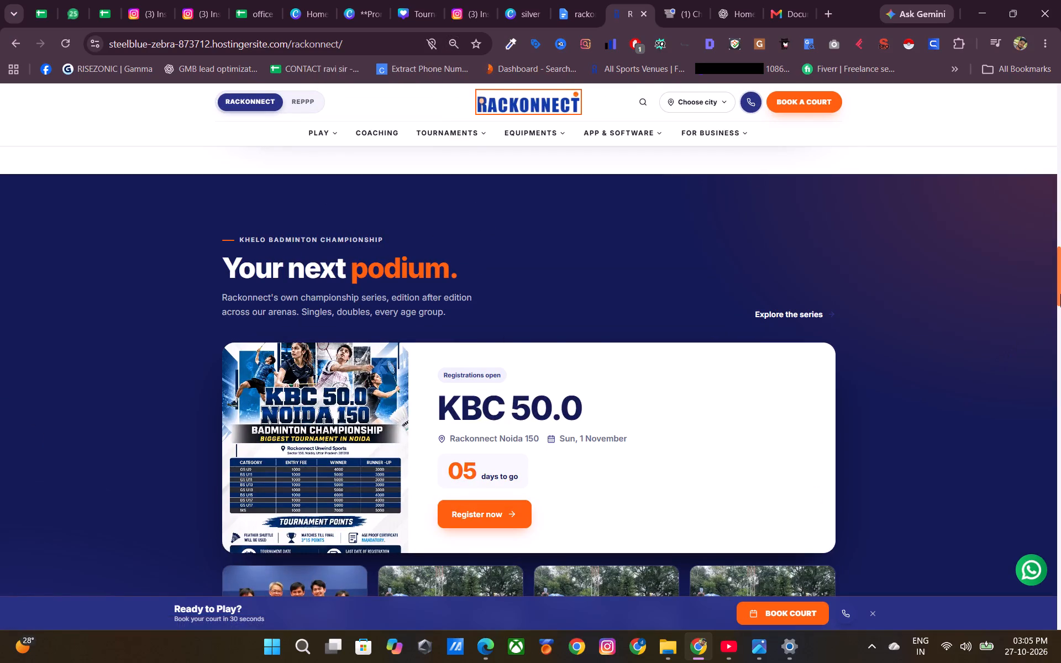
left_click_drag(1060, 294, 1060, 303)
scroll(902, 334, "down", 1, "ctrl")
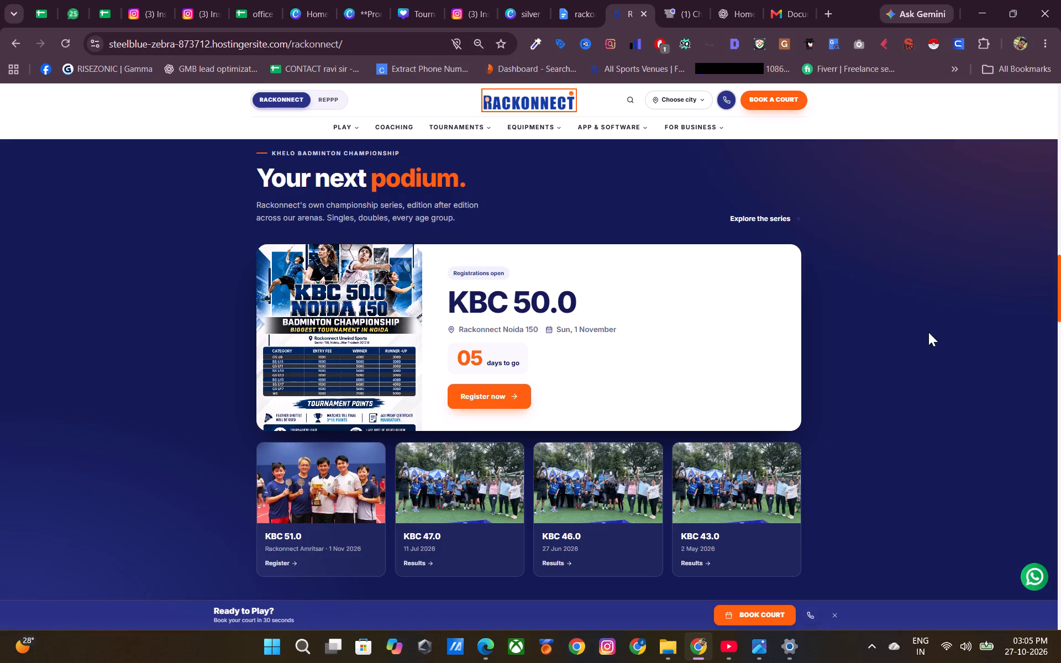
left_click(1060, 297)
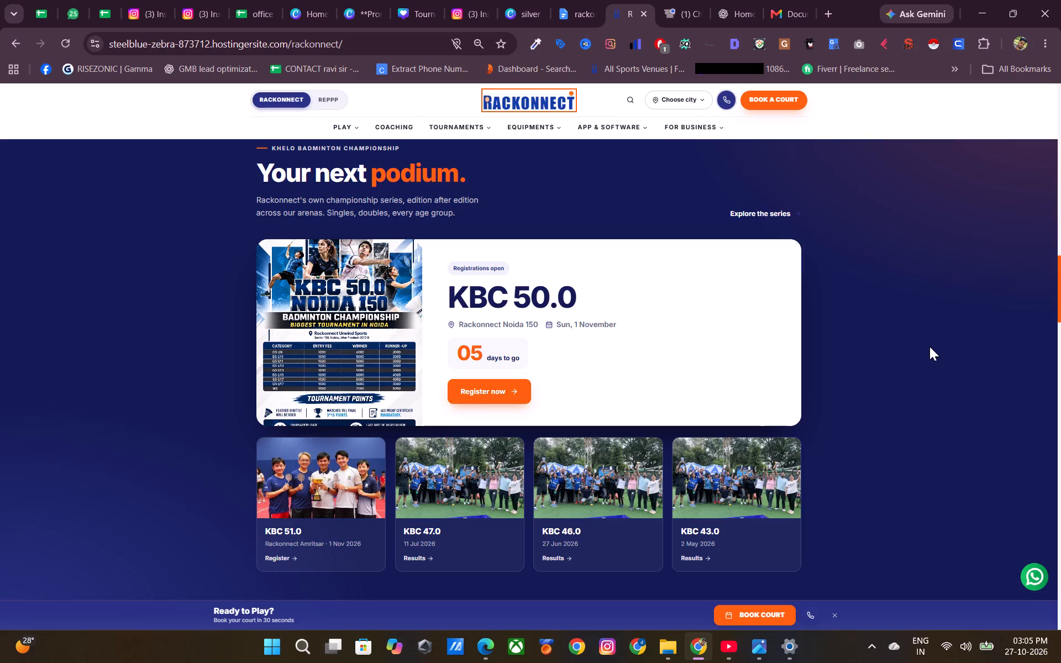
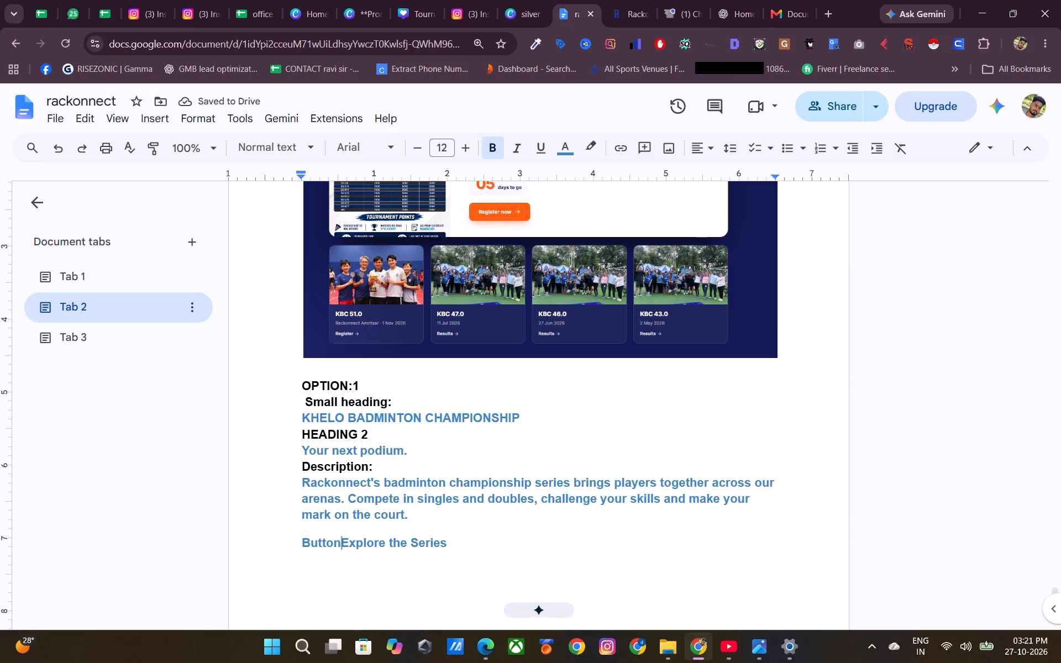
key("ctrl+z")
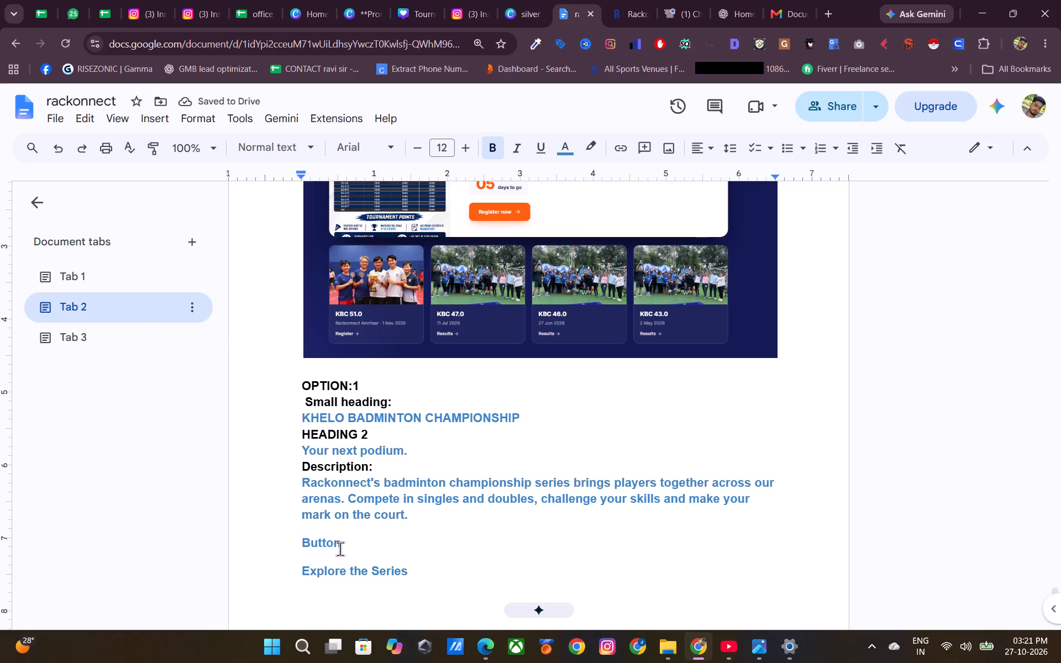
Replace the separate "Button" line with the label "BUTTON:" directly in front of "Explore the Series".
left_click_drag(343, 545, 285, 549)
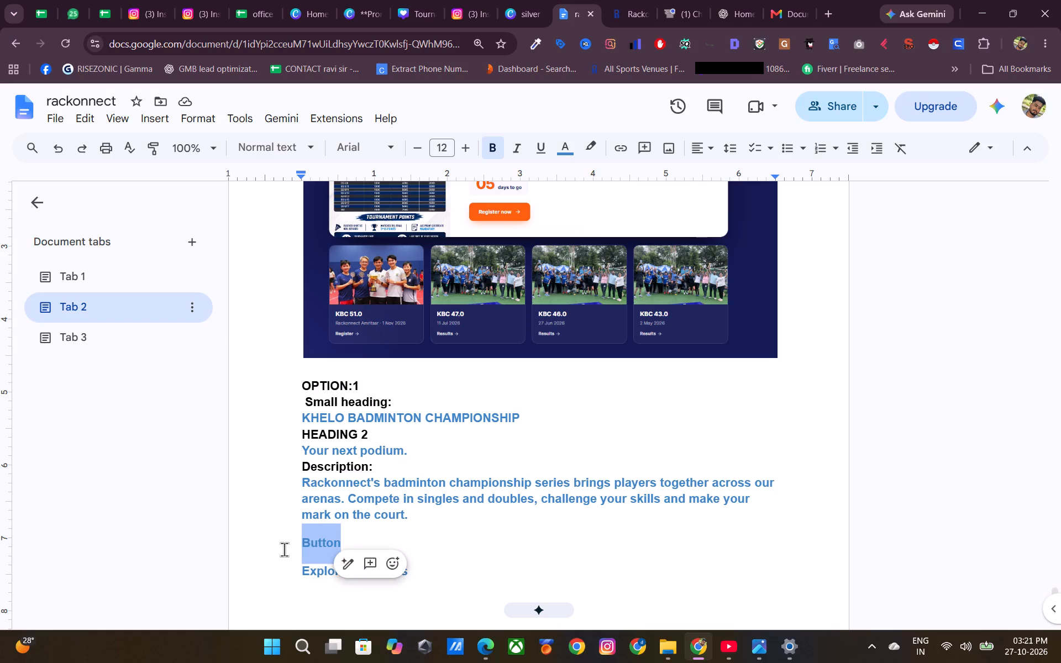
key("BackSpace")
key("Down")
key("BackSpace")
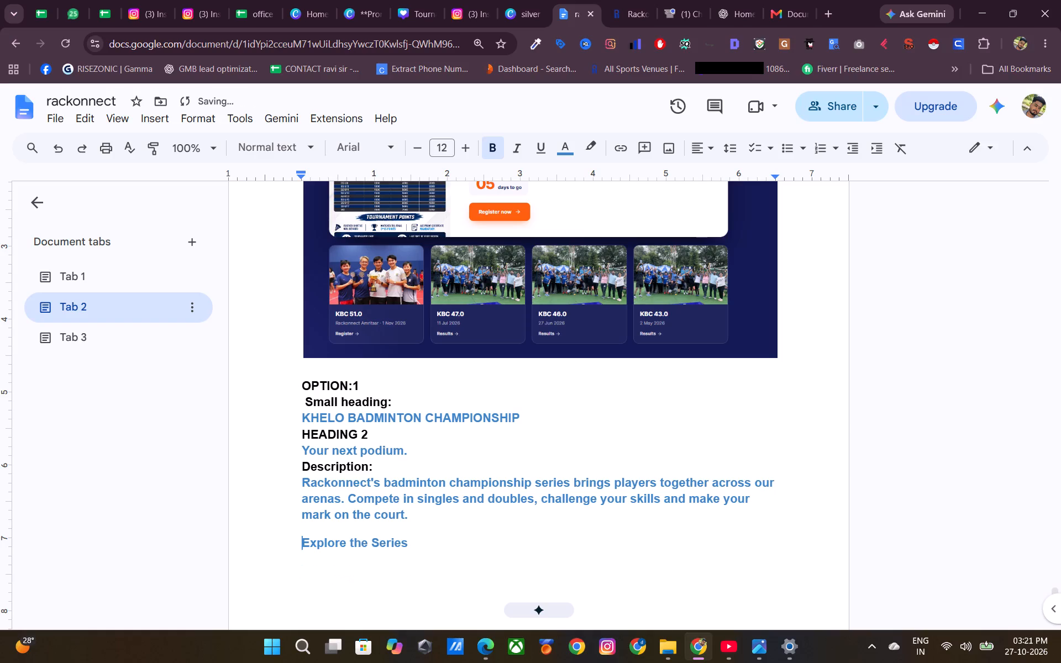
key("Up")
key("Down")
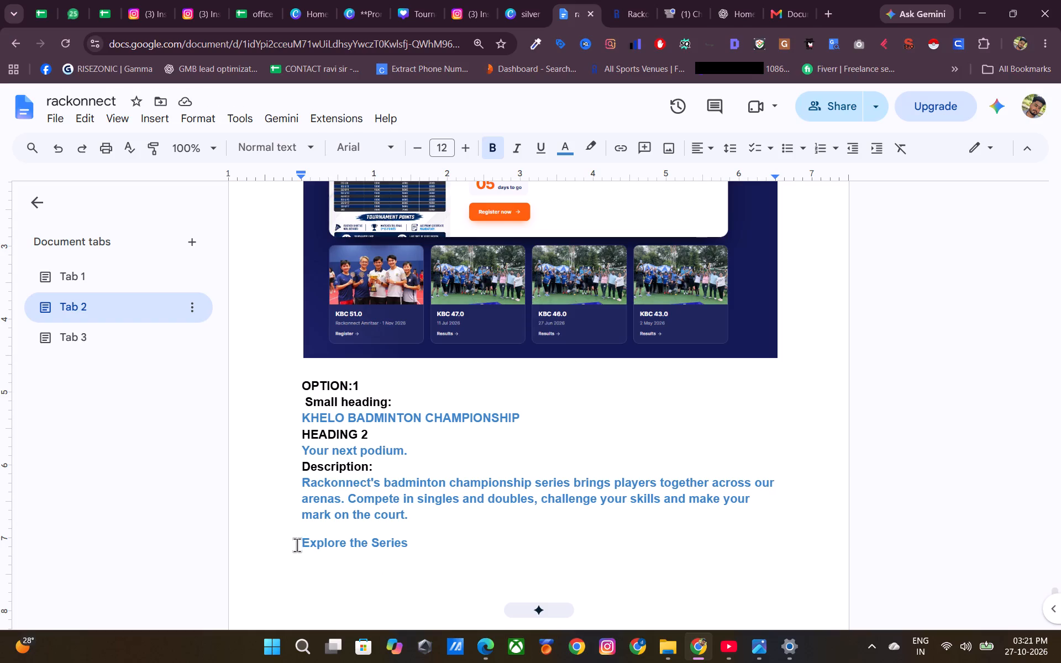
key("b")
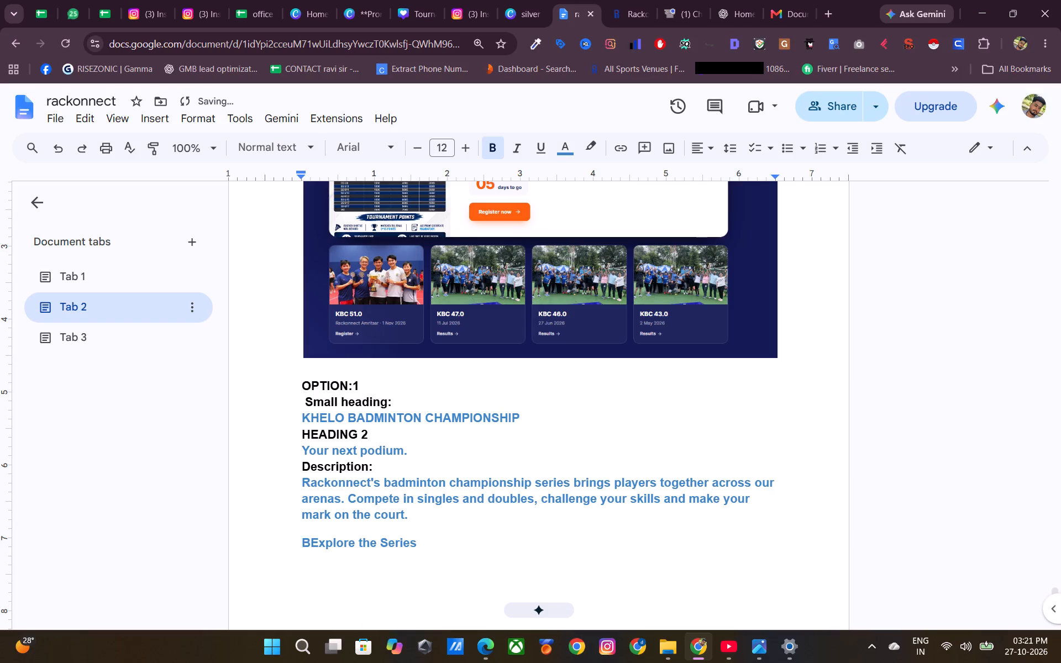
type("UTTON")
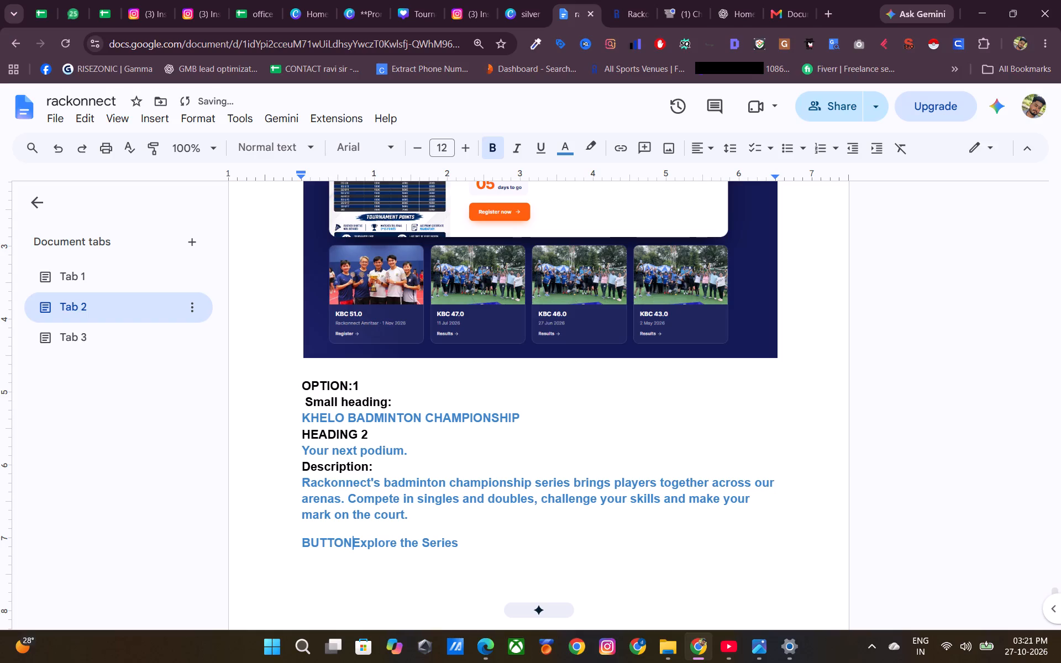
key("shift+colon")
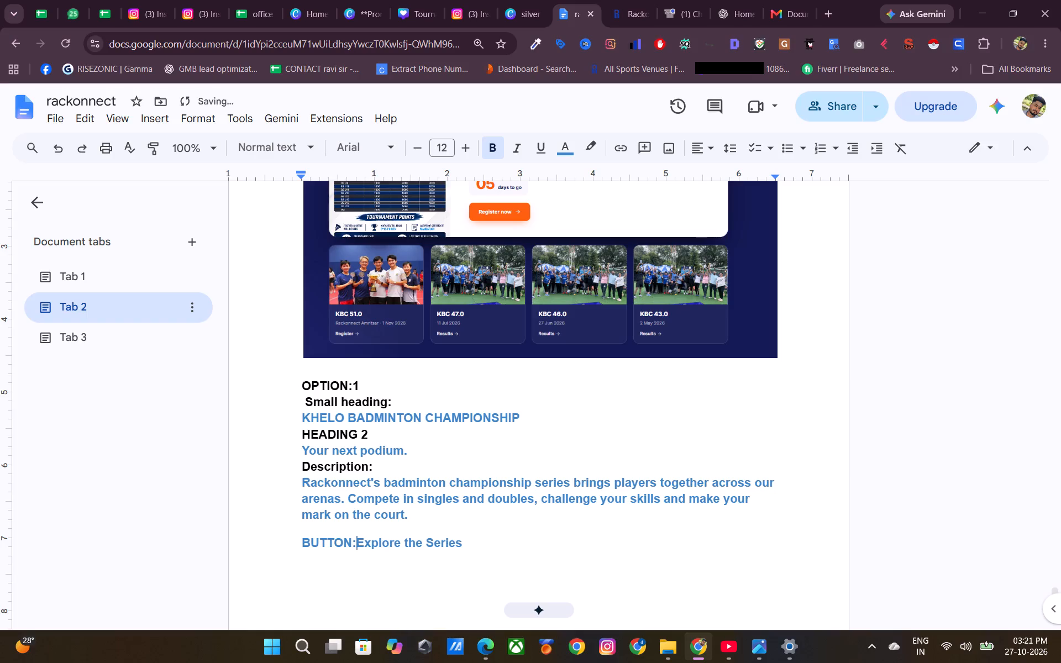
Set the text colour of the "BUTTON:" label to black.
key("shift+Left")
key("shift+Left")
key("shift+Left")
key("shift+Left")
key("shift+Left")
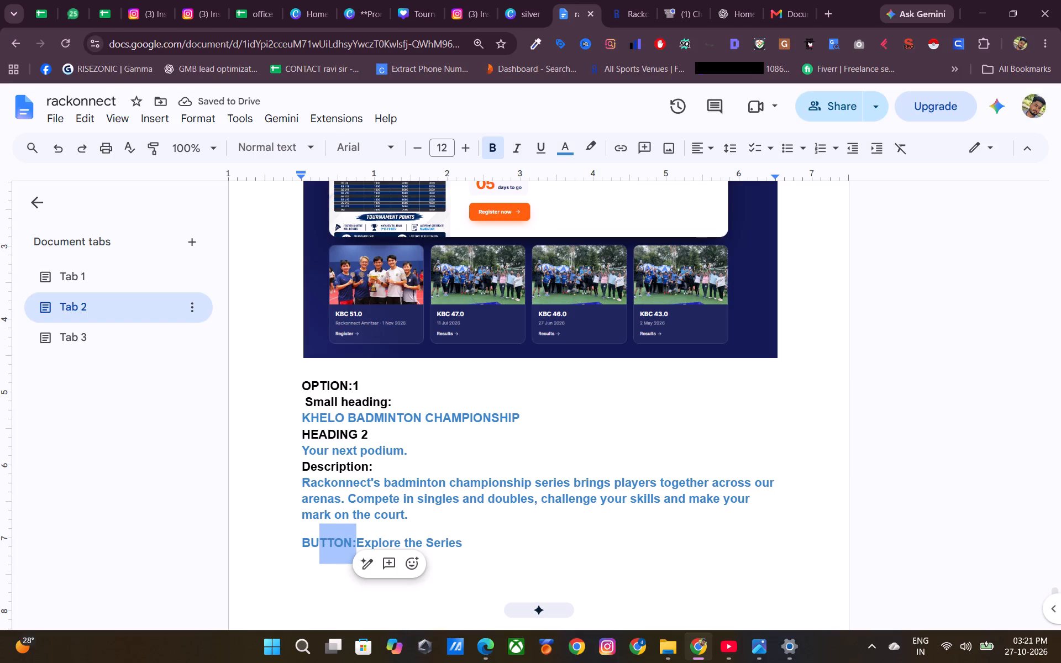
key("shift+Left")
key("shift+Left")
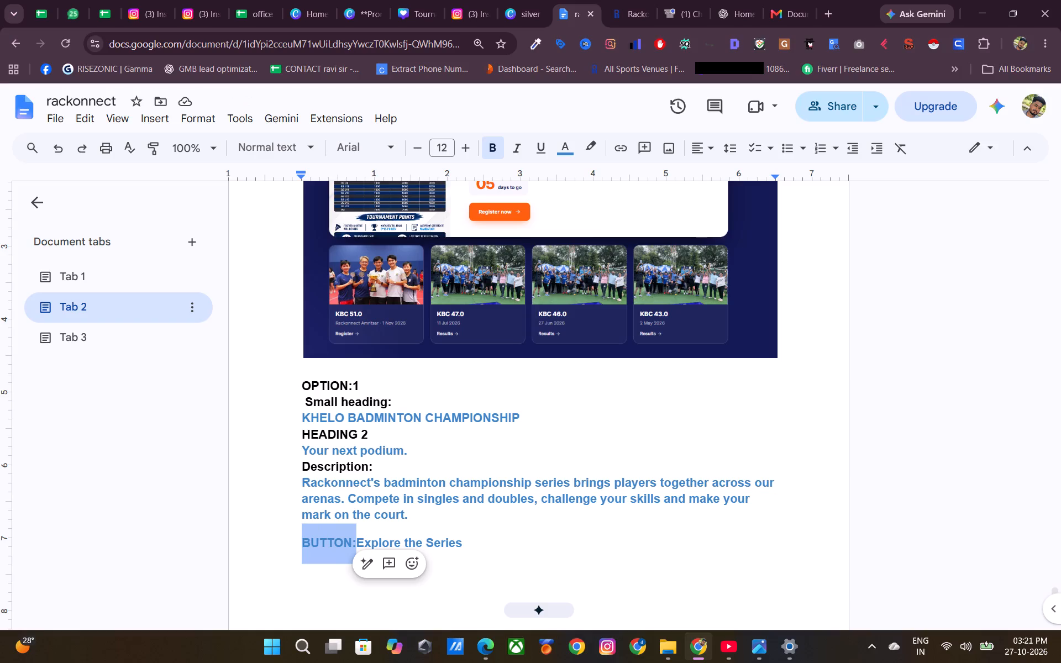
left_click(568, 156)
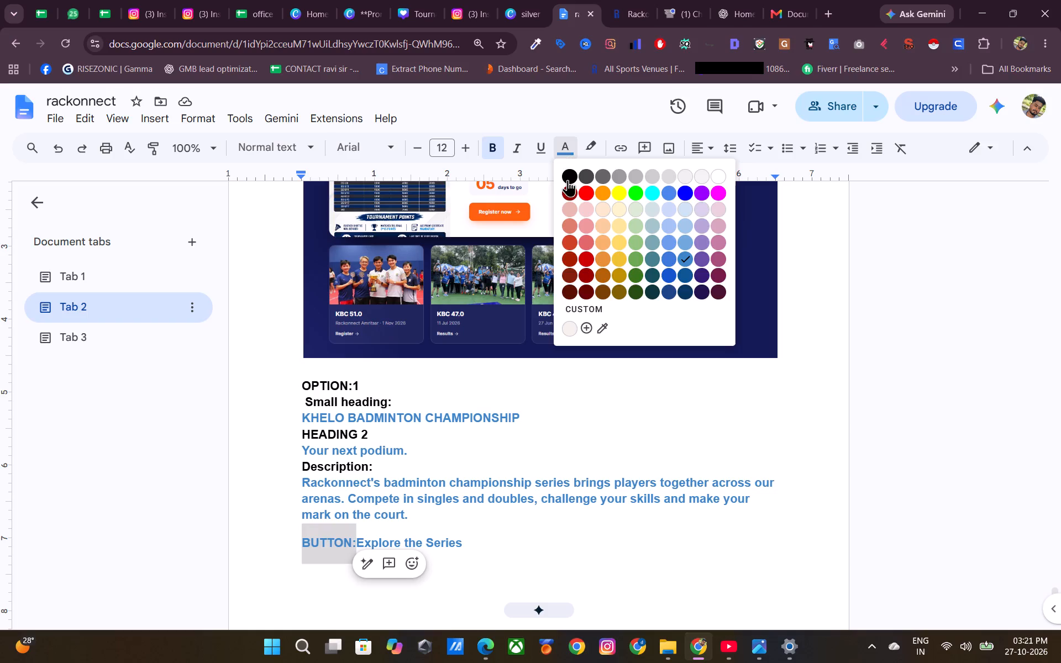
left_click(568, 180)
left_click(496, 546)
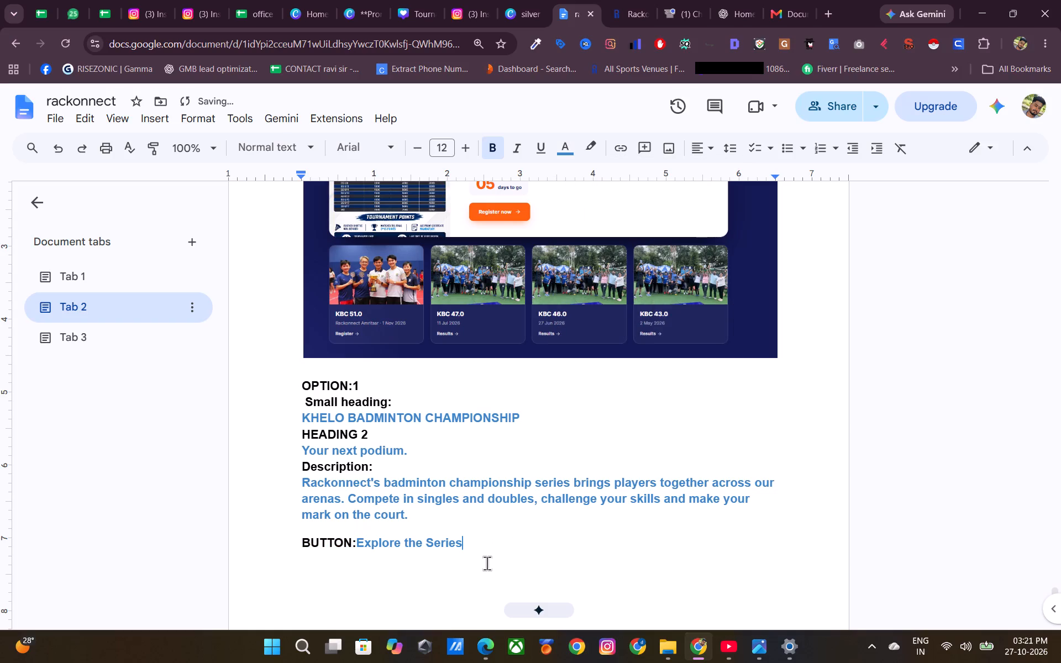
Start a new line directly below "BUTTON:Explore the Series" in the championship section.
key("space")
key("shift+Return")
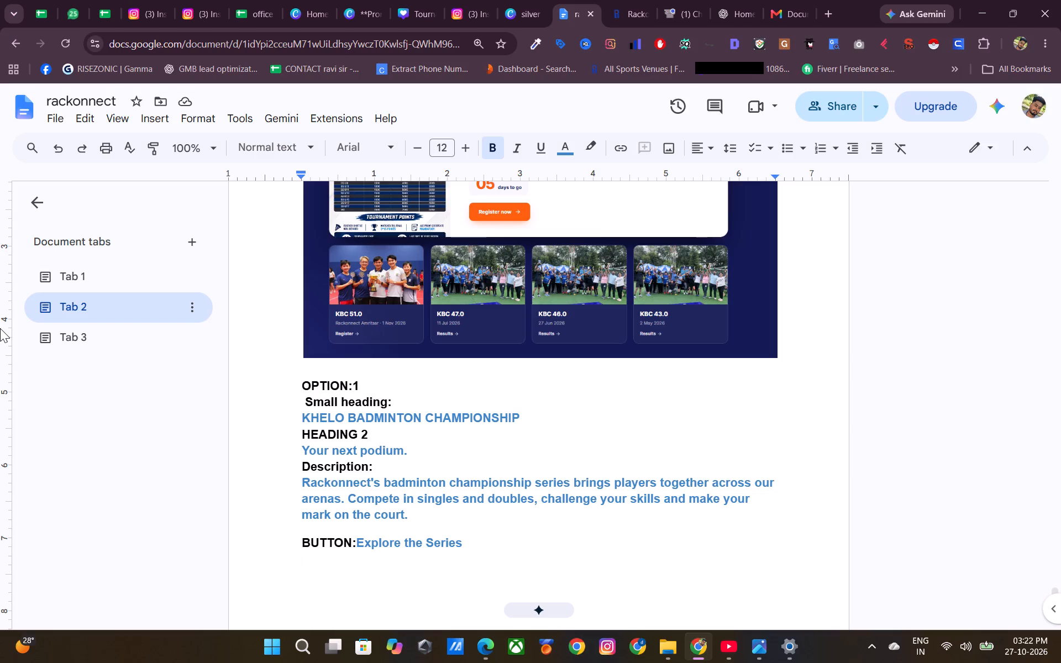
scroll(0, 324, "up", 3)
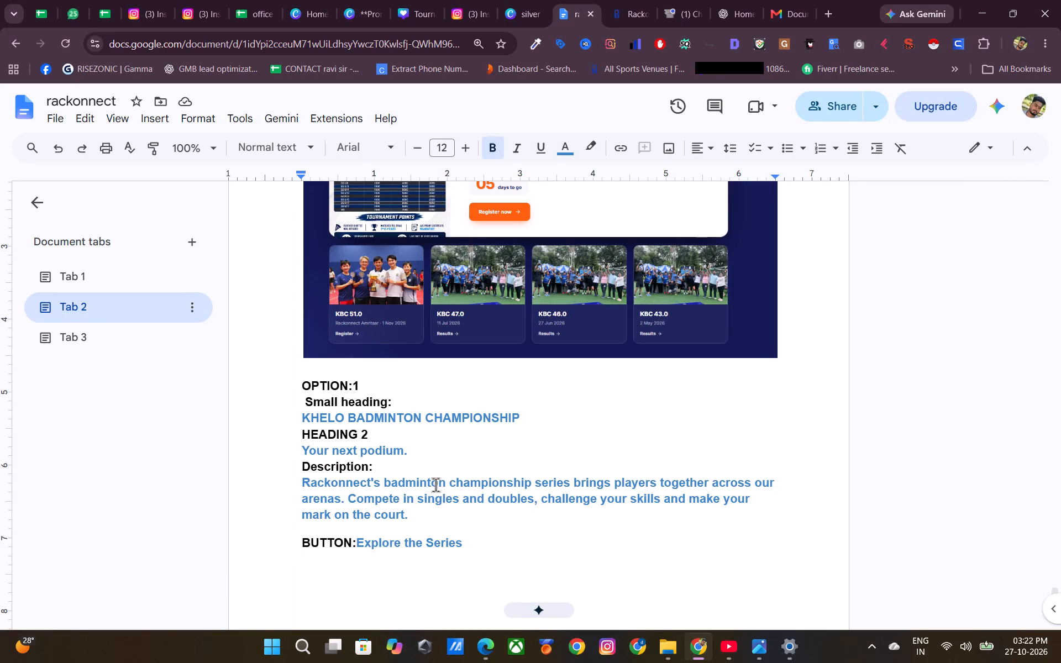
scroll(443, 499, "down", 1)
scroll(411, 479, "up", 1)
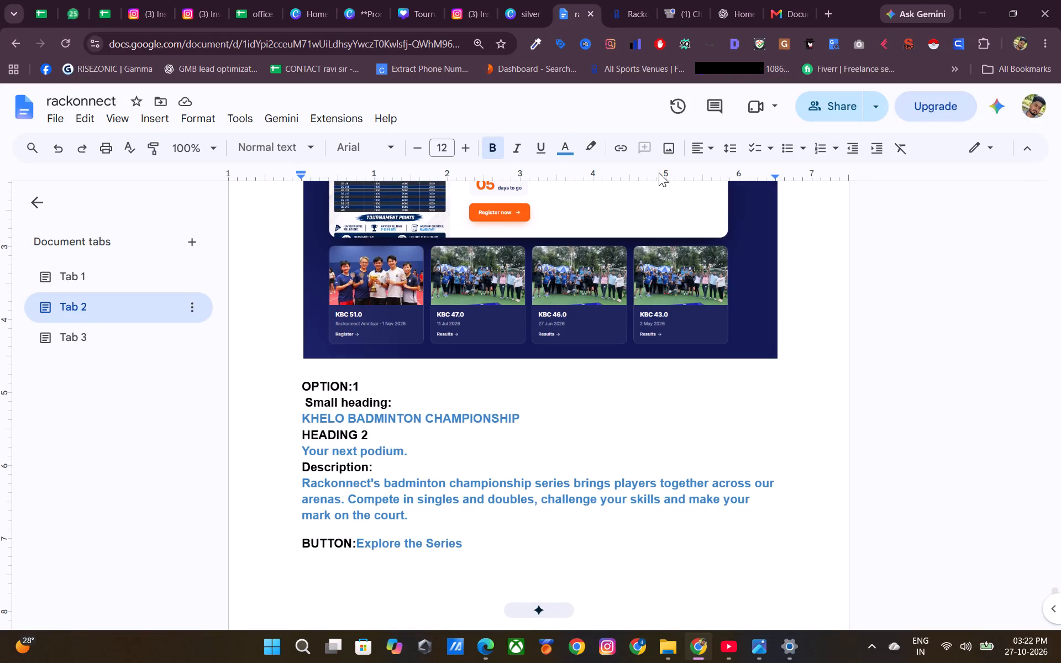
left_click(726, 11)
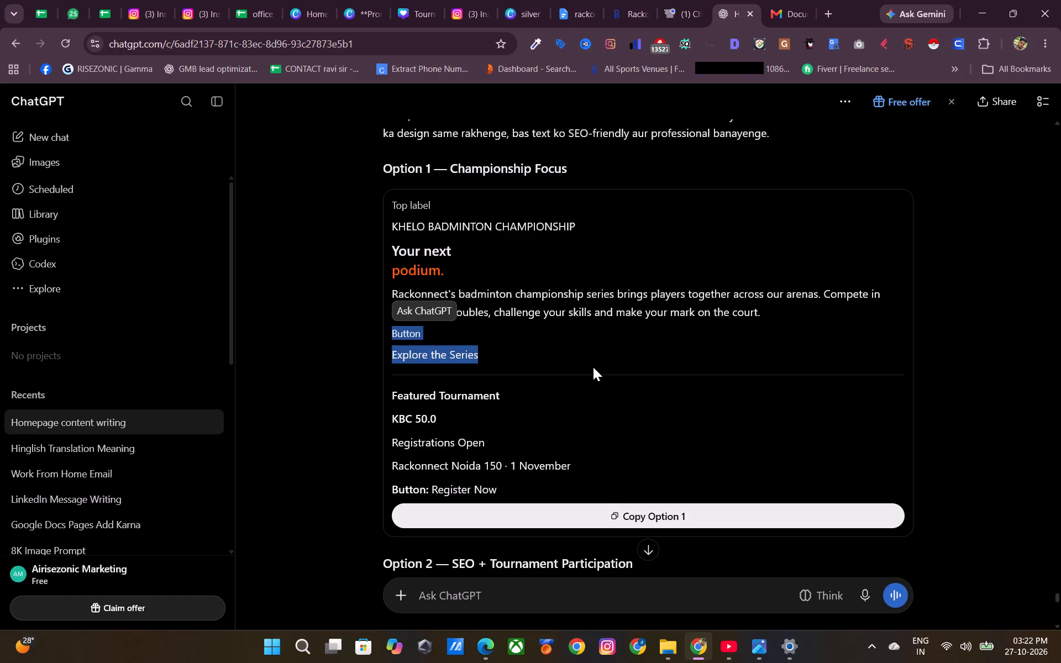
left_click(571, 367)
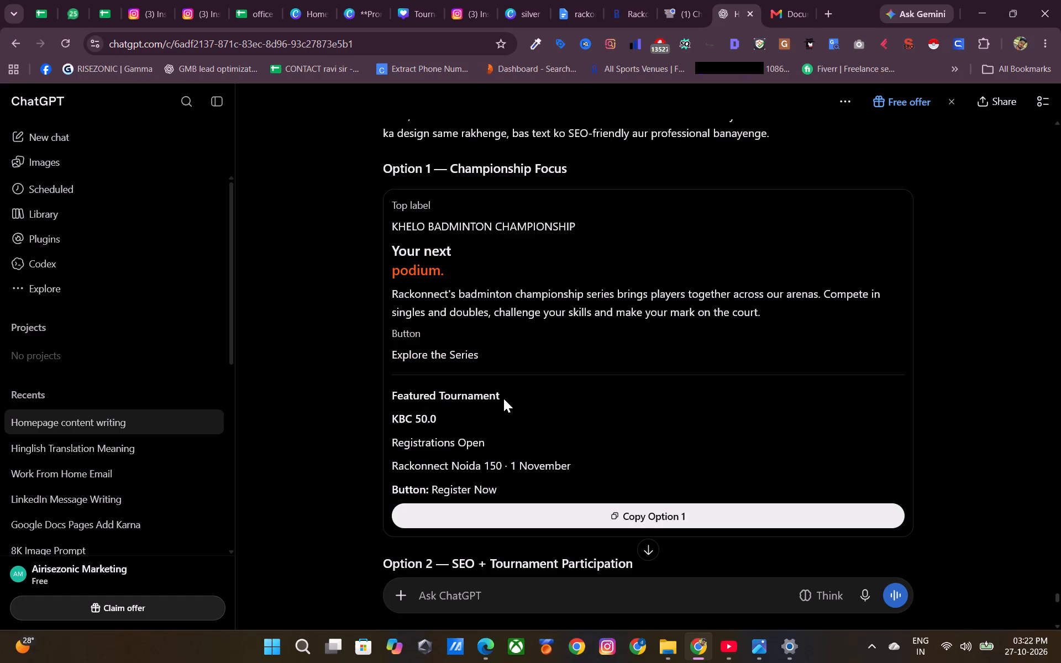
left_click(647, 8)
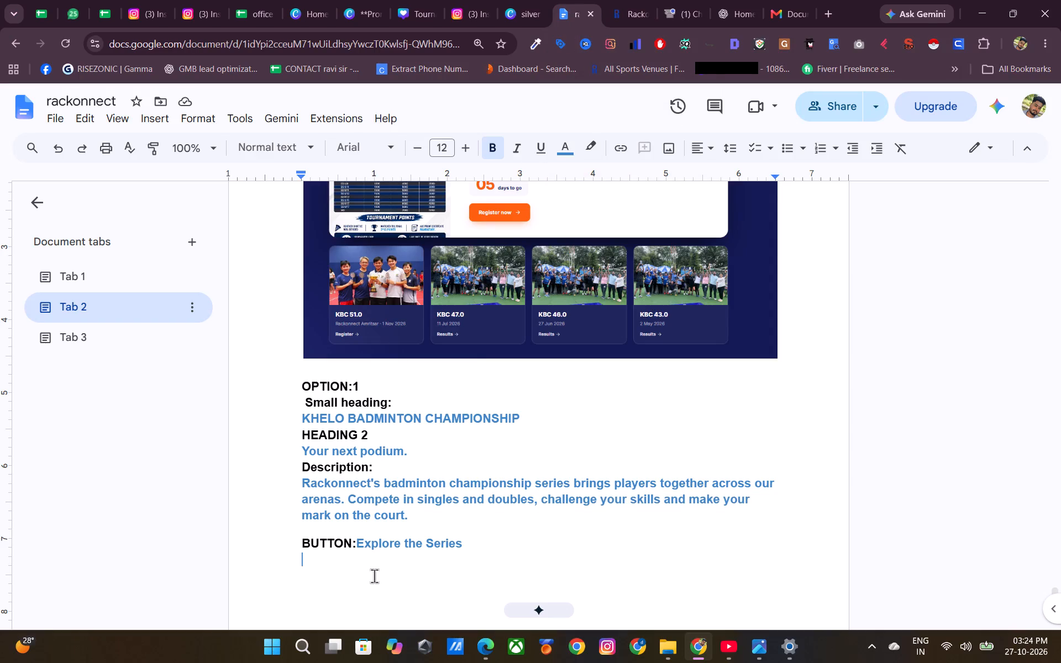
key("ctrl+v")
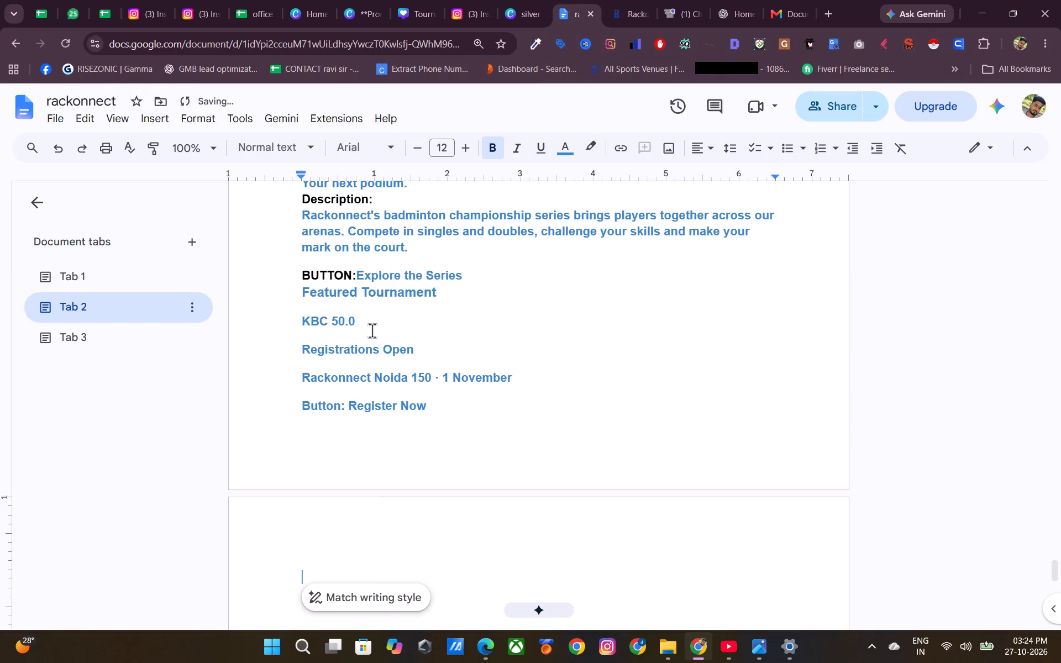
Insert a blank line above "Featured Tournament".
left_click(302, 289)
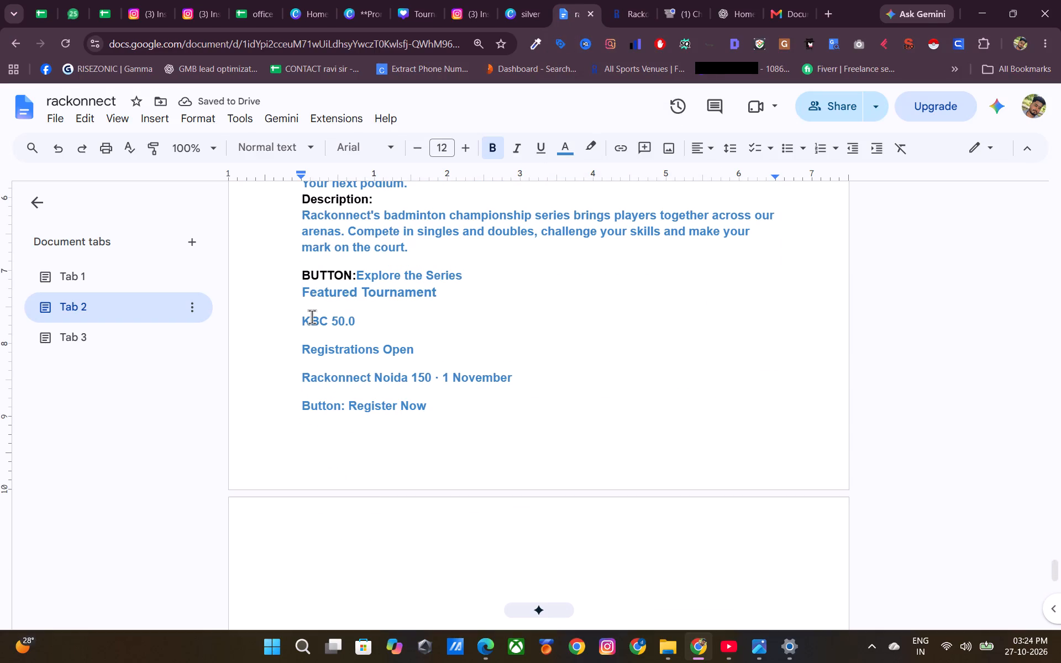
key("Return")
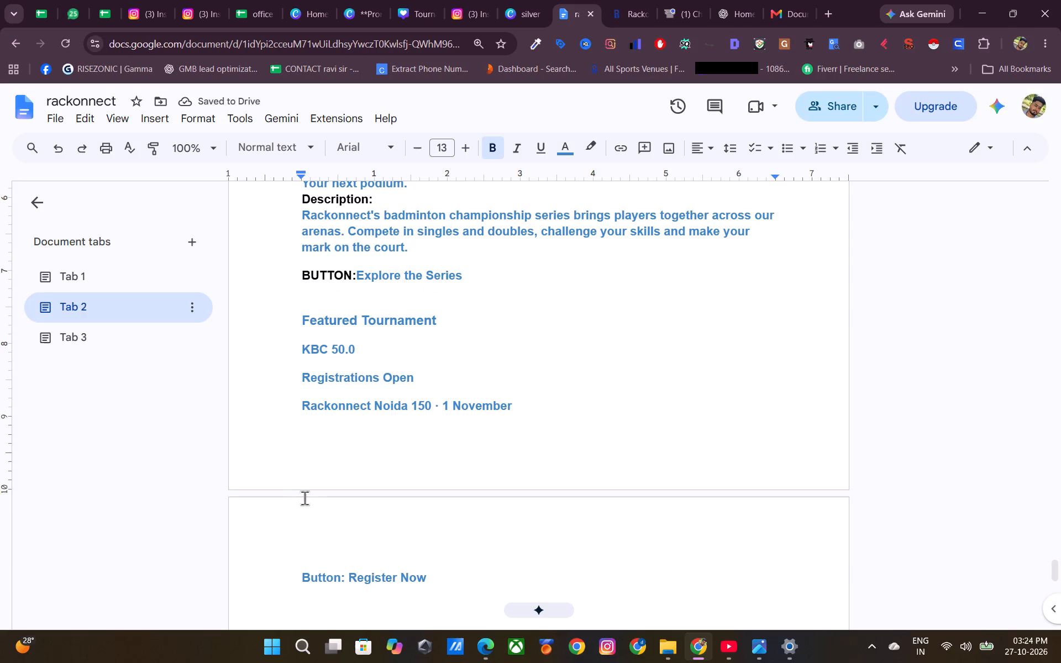
Copy "Button: Register Now" and try to open a line for it below "Rackonnect Noida 150 · 1 November".
left_click_drag(437, 577, 384, 577)
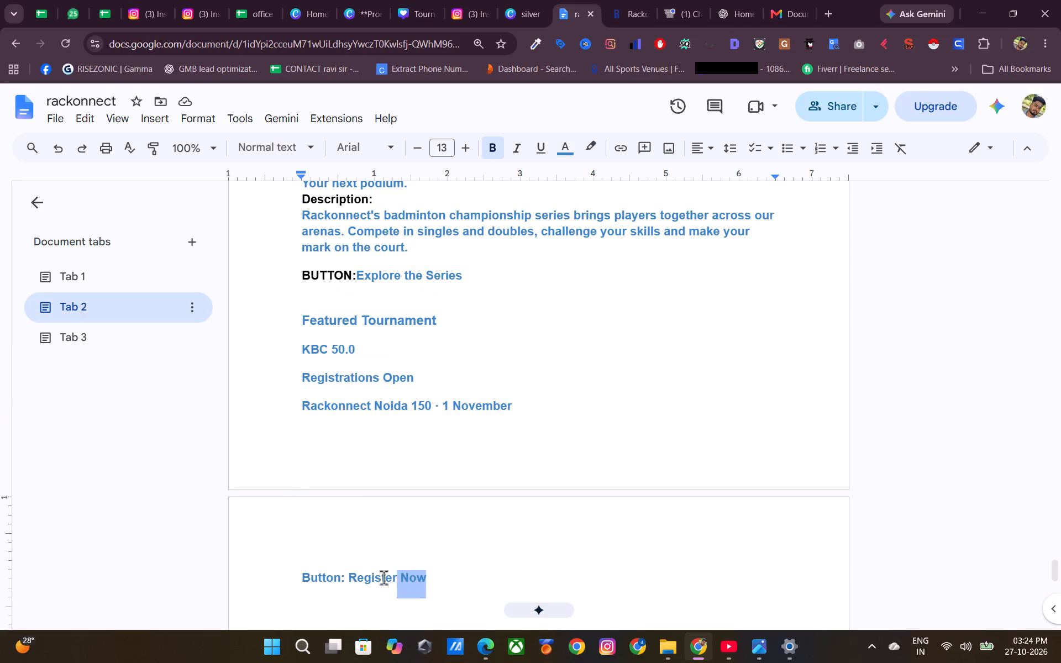
left_click_drag(384, 577, 300, 579)
key("ctrl+c")
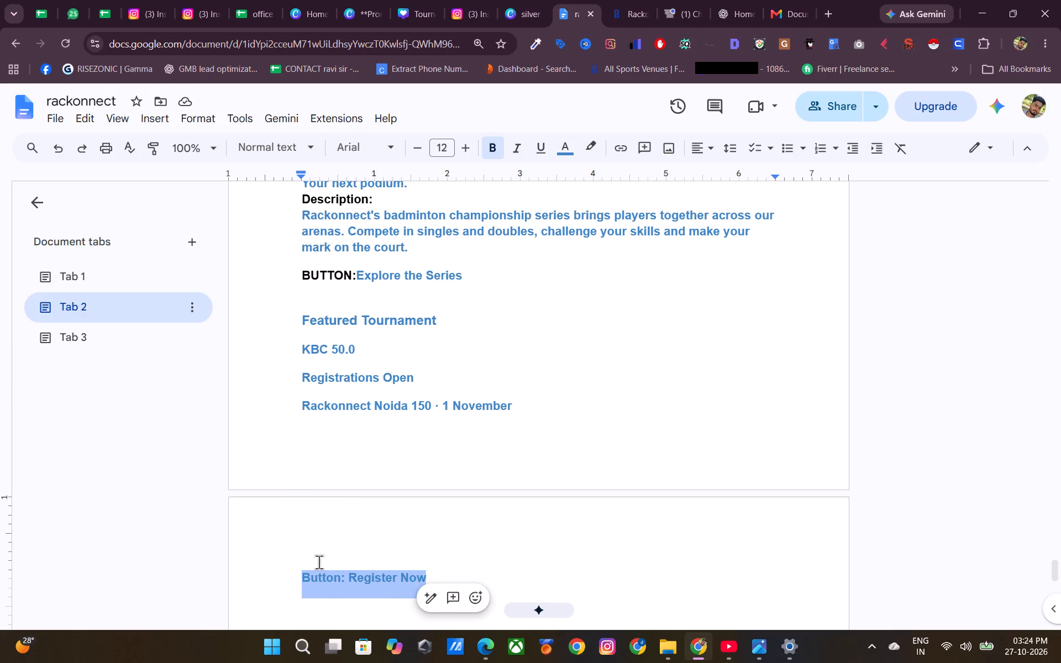
left_click(520, 407)
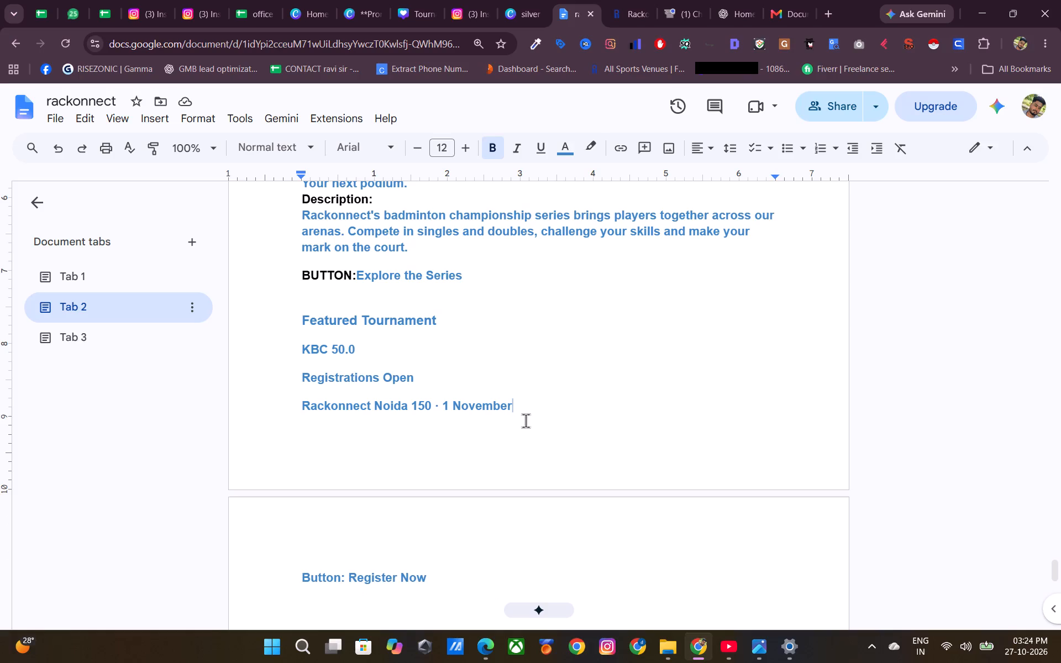
key("space")
key("Return")
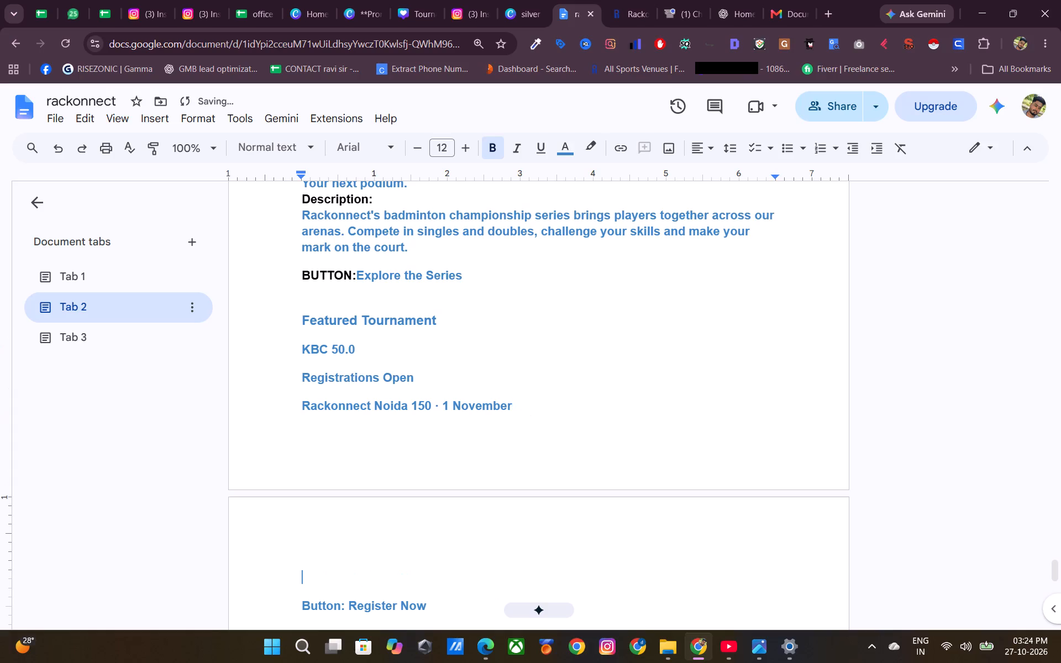
key("BackSpace")
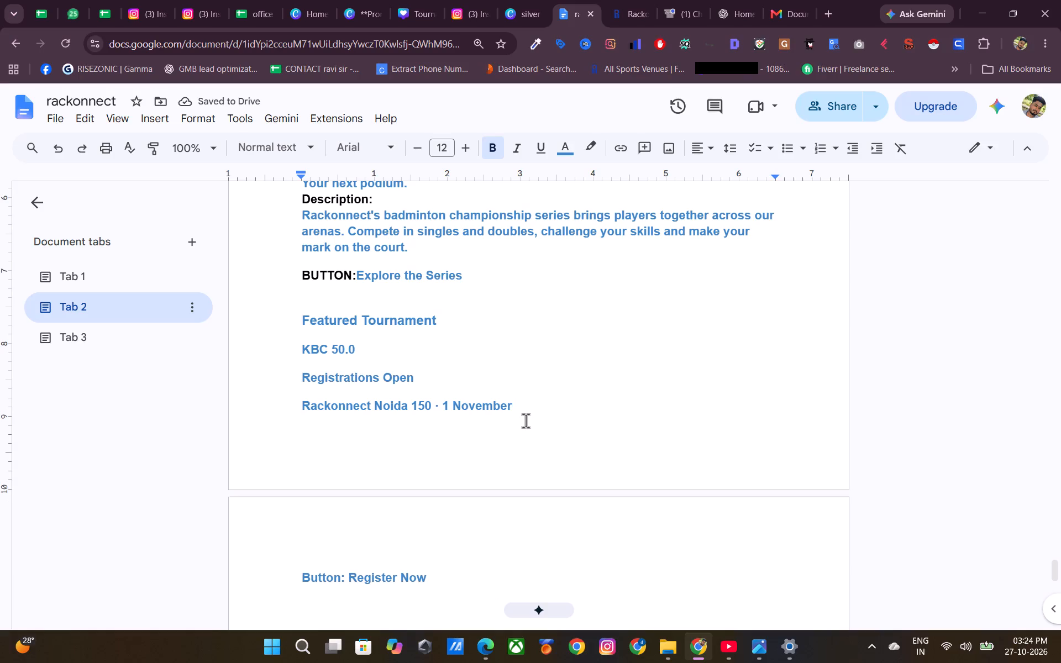
left_click(312, 432)
Reduce the font size by two points for the lines from "Featured Tournament" to "Rackonnect Noida 150 · 1 November".
left_click_drag(511, 412, 508, 412)
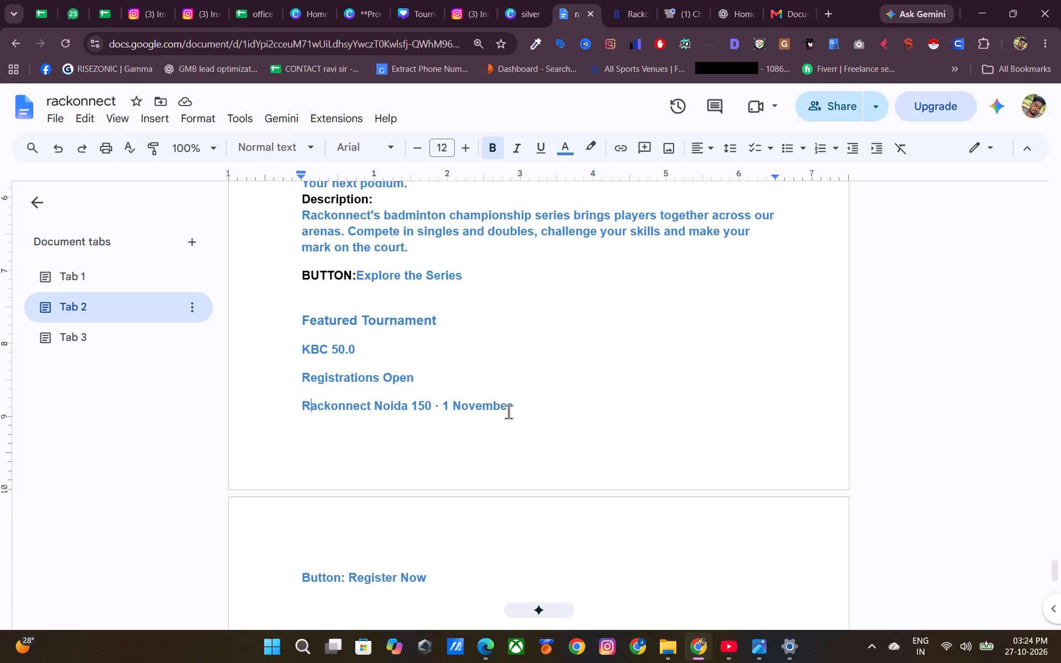
left_click_drag(508, 412, 279, 327)
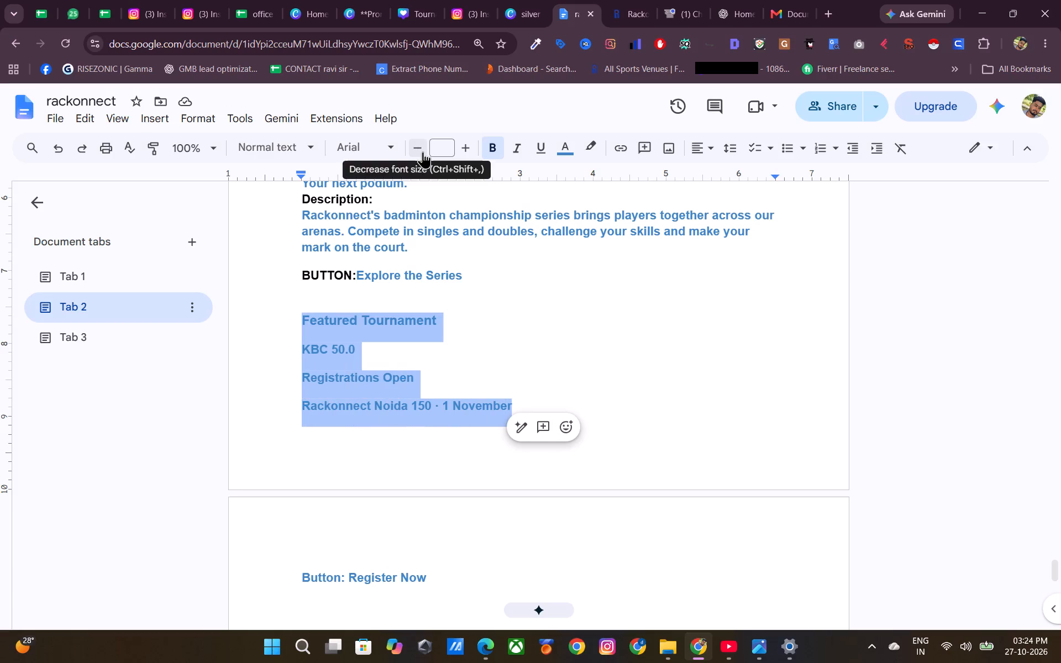
left_click(422, 151)
left_click(422, 151)
left_click(509, 349)
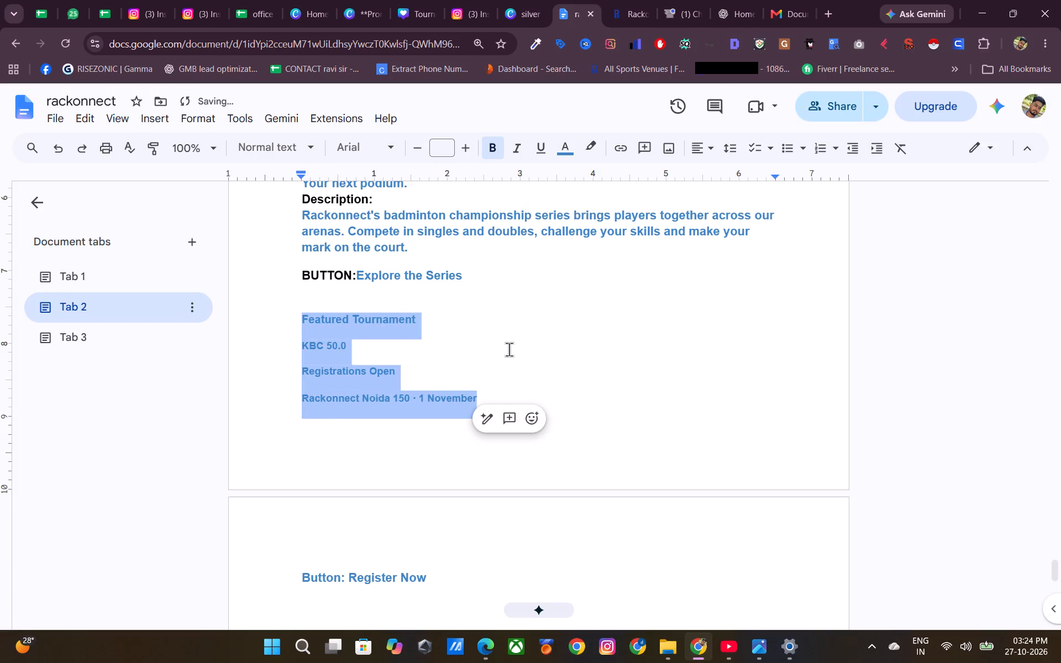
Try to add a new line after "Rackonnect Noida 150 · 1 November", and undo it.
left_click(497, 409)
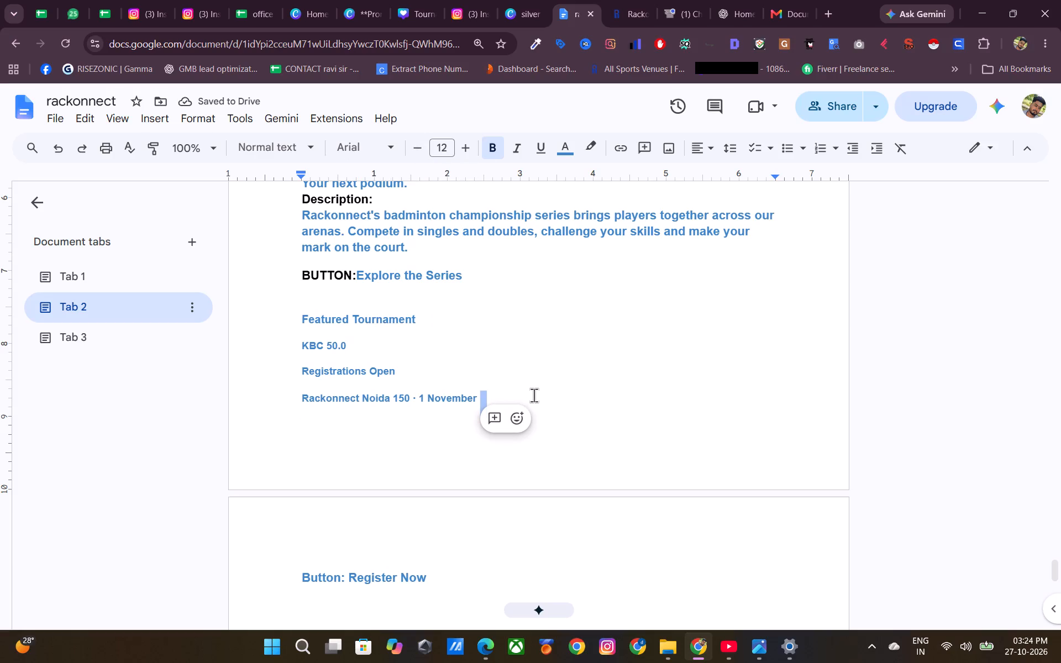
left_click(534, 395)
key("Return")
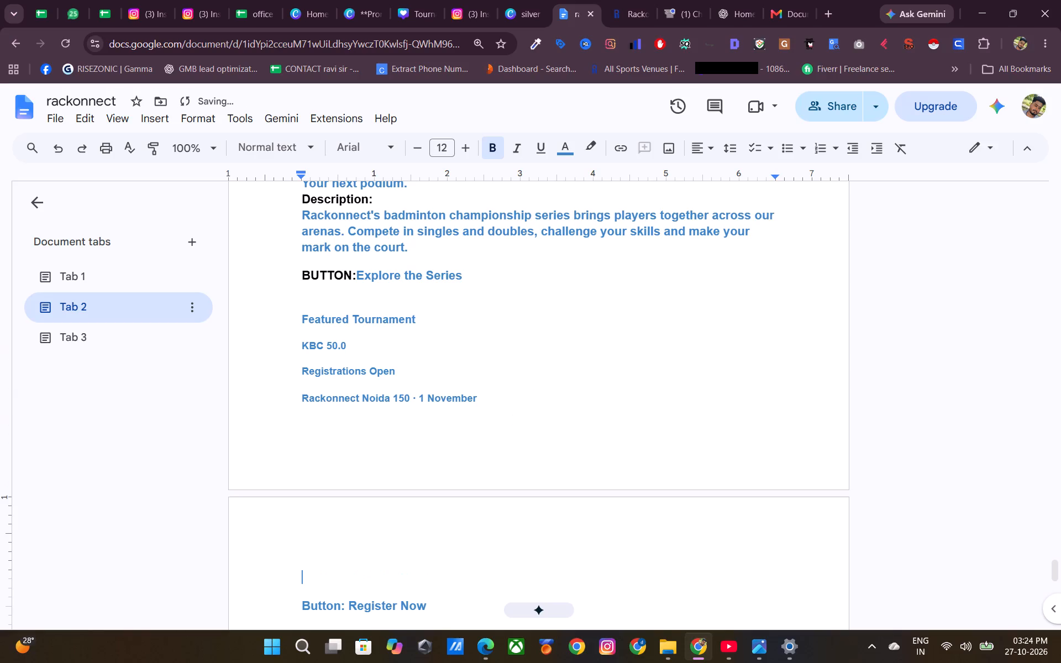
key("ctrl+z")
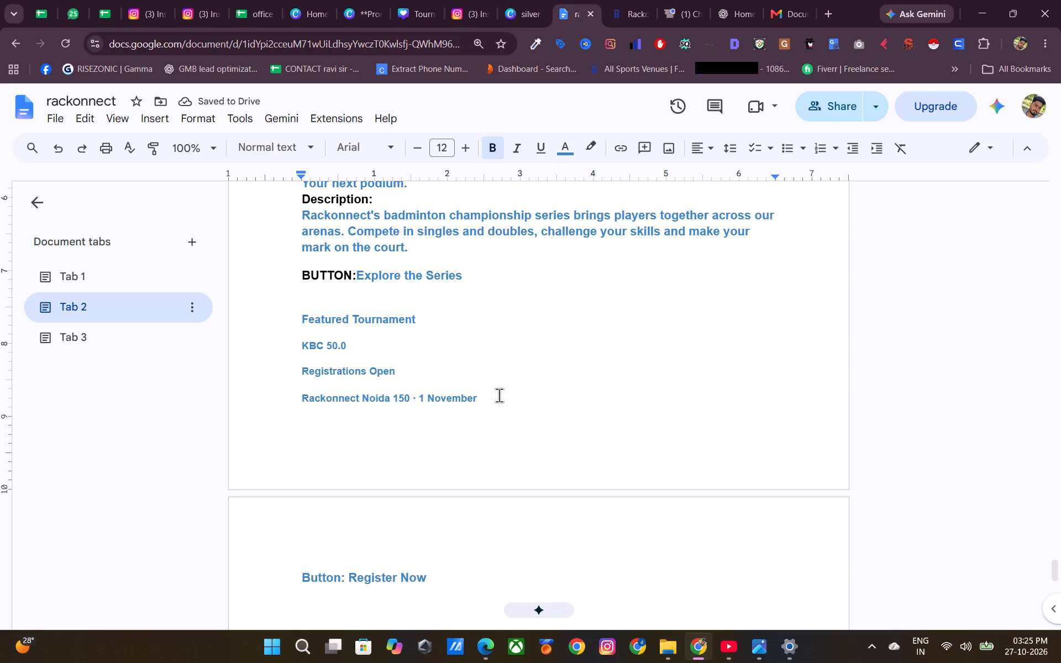
Paste the copied "Button: Register Now" at the end of the "Rackonnect Noida 150 · 1 November" line.
key("ctrl+v")
left_click(482, 397)
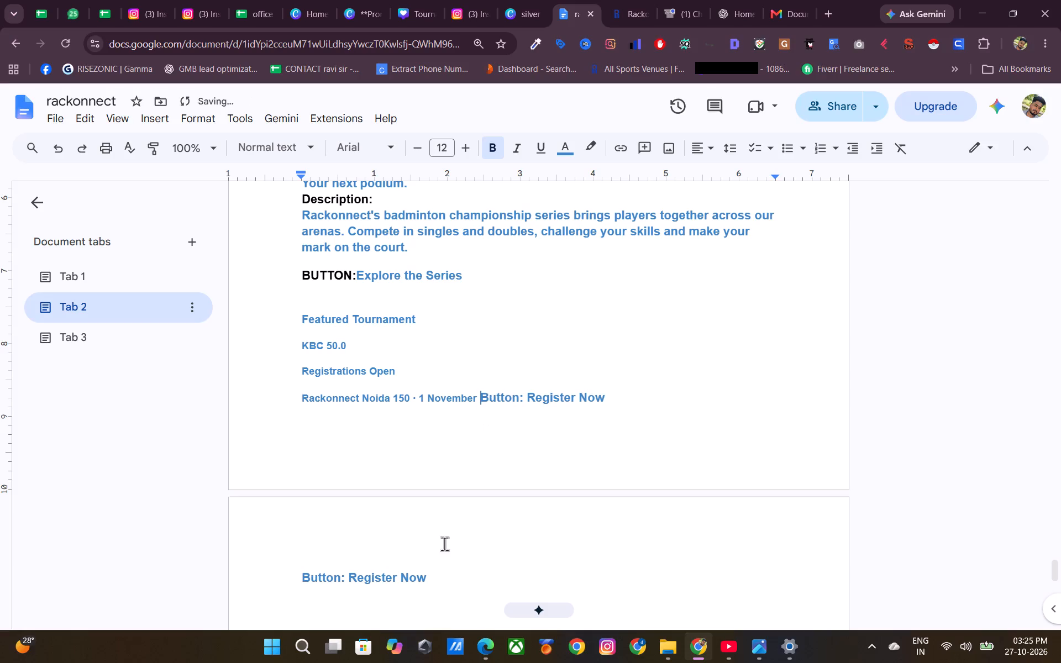
Delete the duplicate "Button: Register Now" line on the following page.
left_click_drag(442, 578, 251, 583)
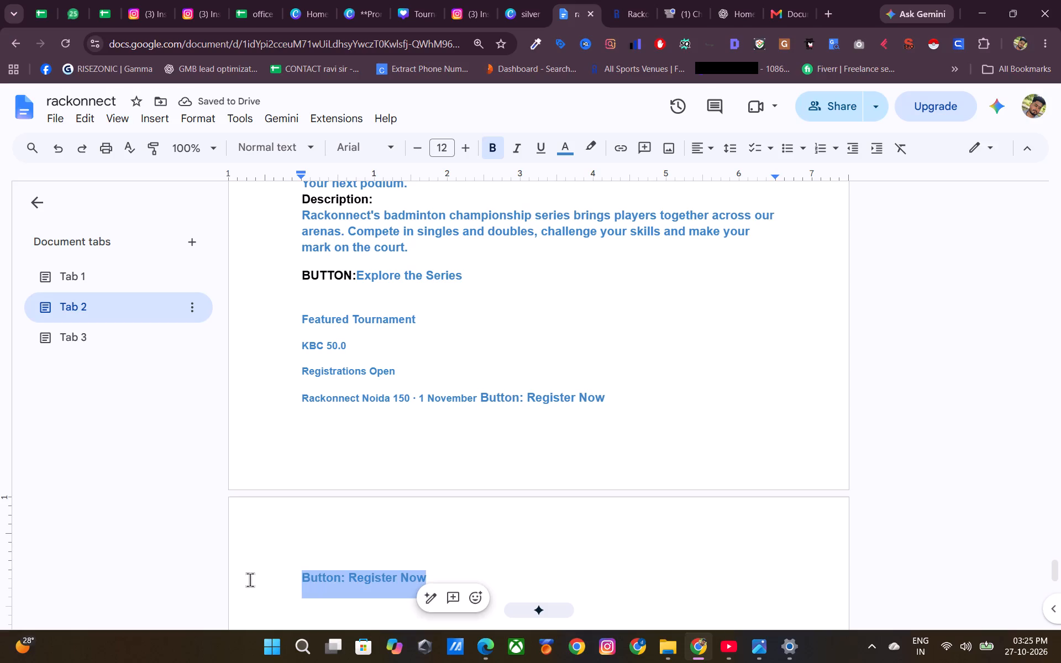
key("BackSpace")
key("BackSpace")
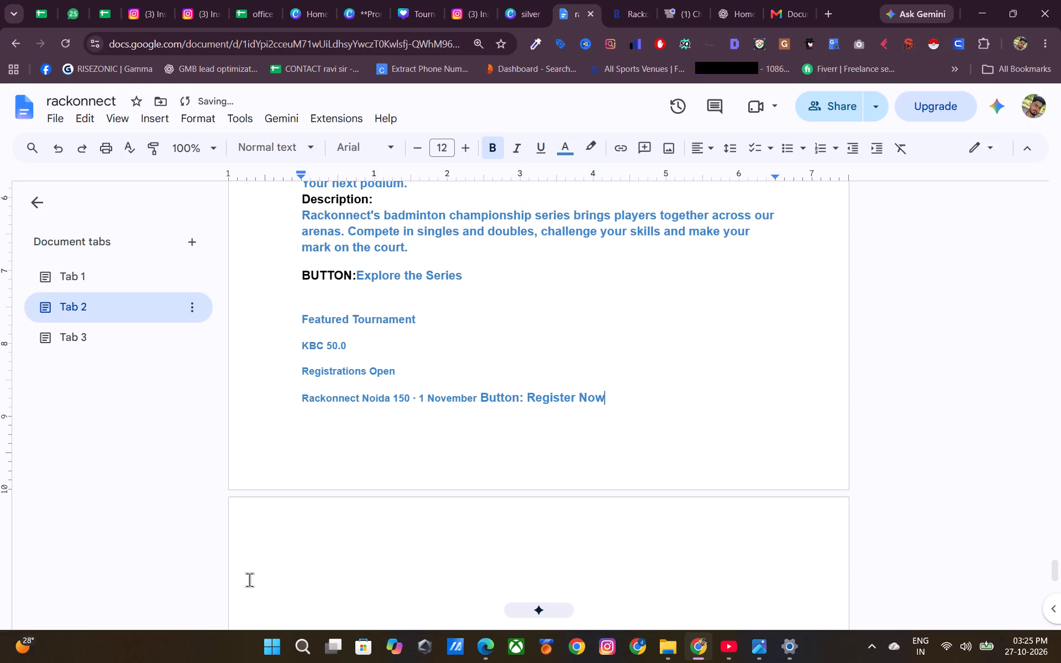
Remove the blank line between "BUTTON:Explore the Series" and "Featured Tournament".
left_click(299, 319)
key("BackSpace")
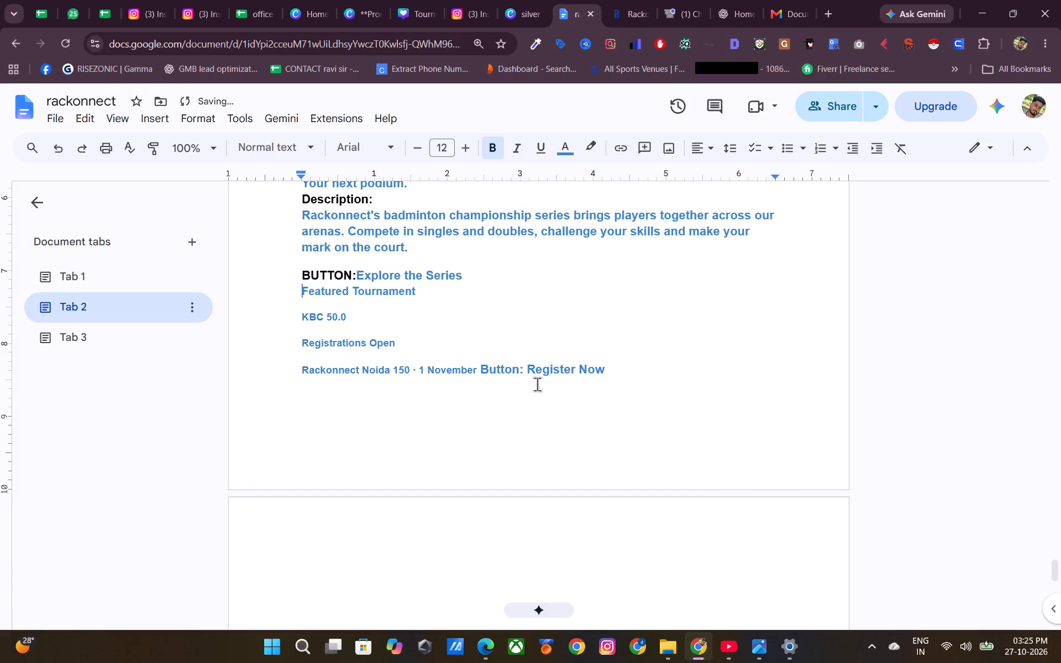
Move "Button: Register Now" onto its own line below "Rackonnect Noida 150 · 1 November".
left_click(483, 366)
key("Return")
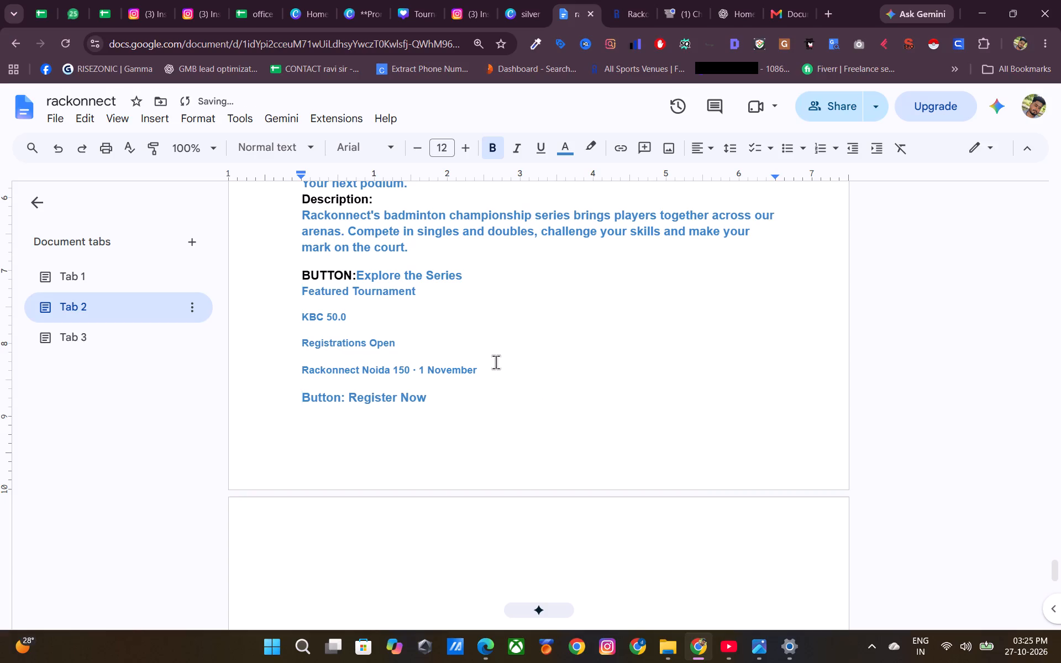
scroll(514, 402, "up", 1)
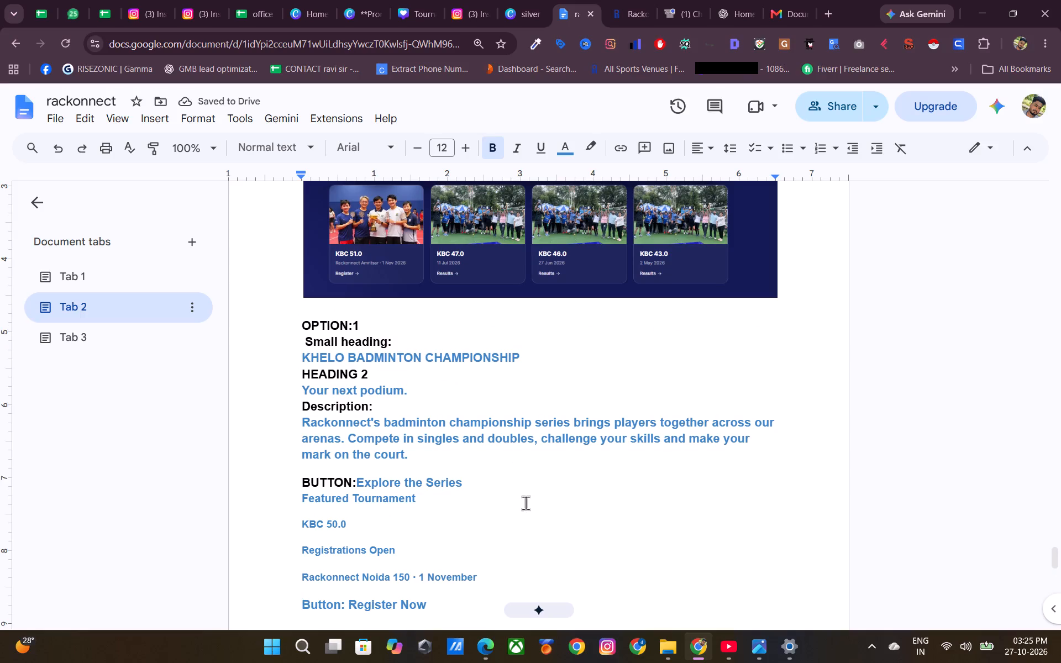
scroll(517, 514, "down", 1)
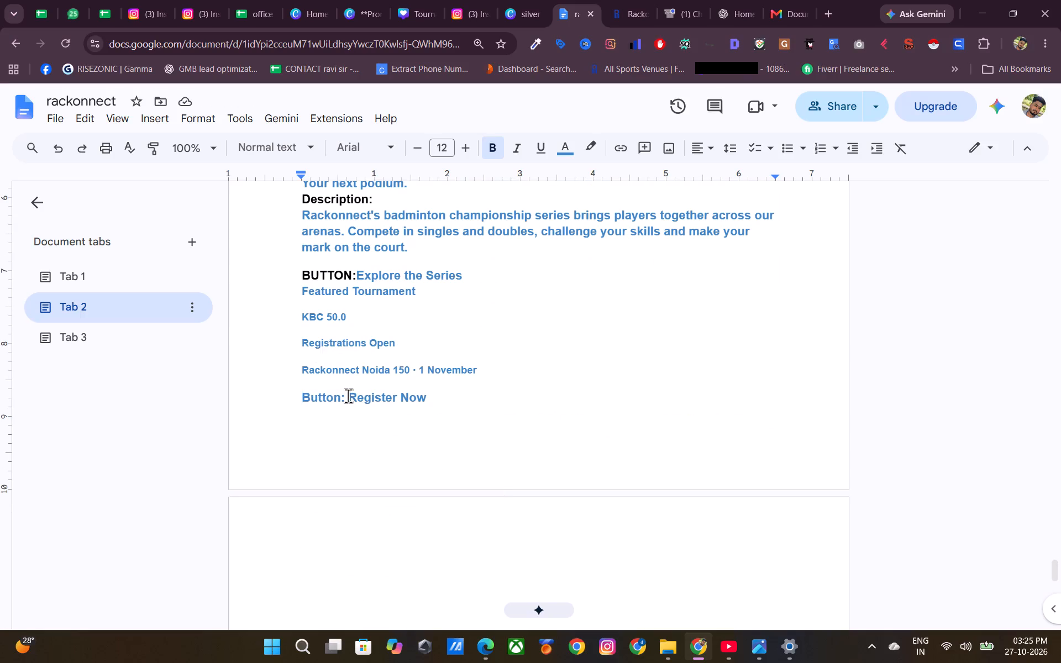
Insert a space between "BUTTON:" and "Explore the Series".
left_click_drag(348, 396, 297, 397)
left_click(414, 306)
left_click(358, 271)
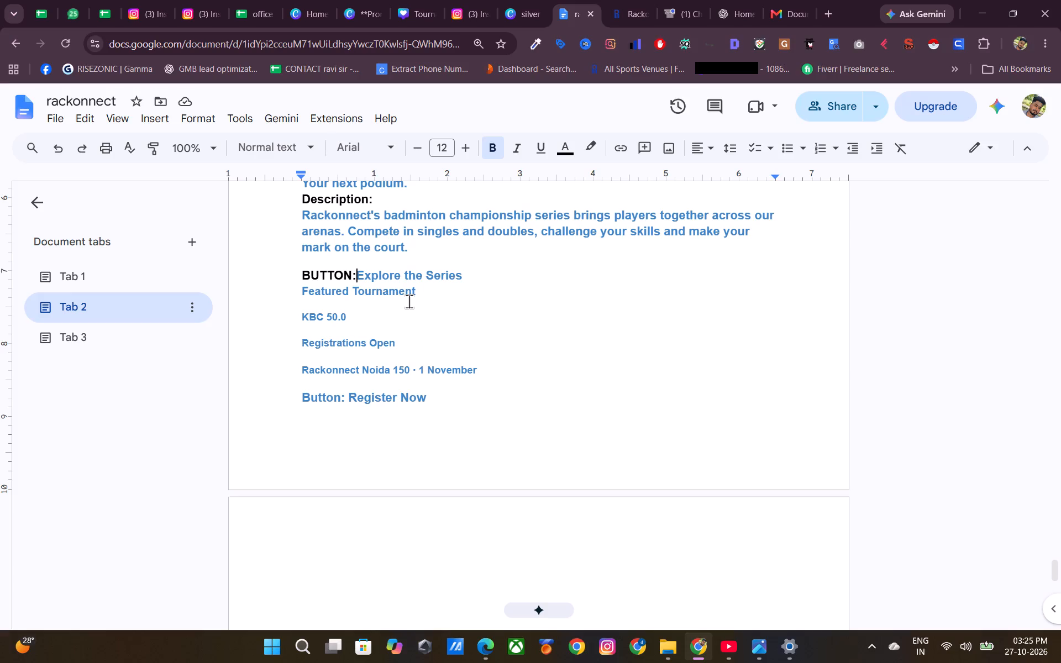
key("space")
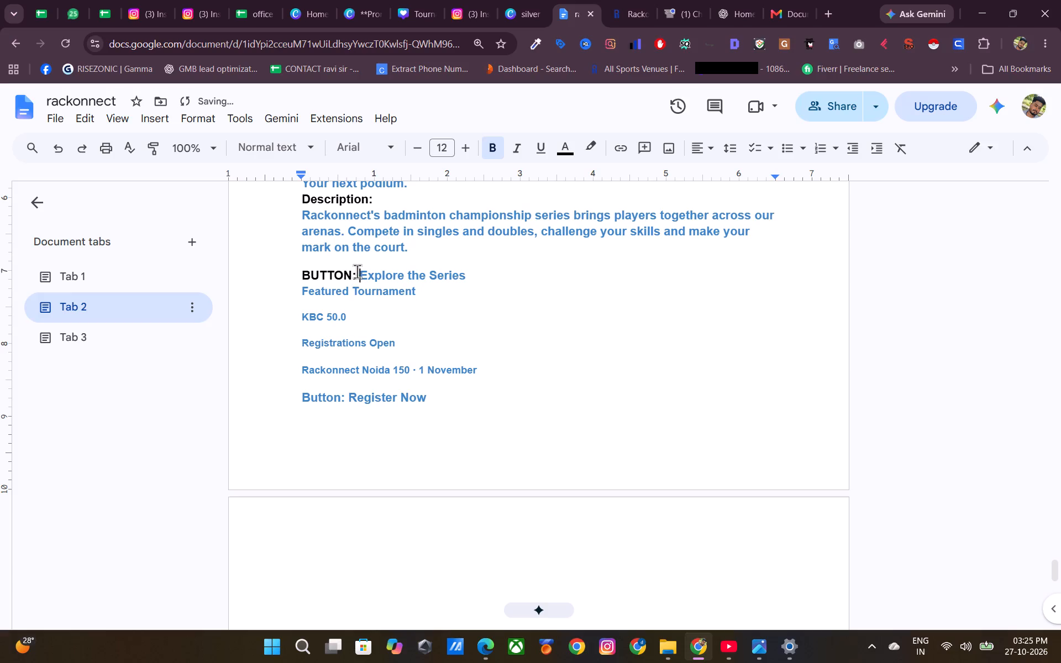
Copy the black formatting of the "BUTTON:" label onto the word "Button" before "Register Now".
left_click_drag(357, 271, 306, 280)
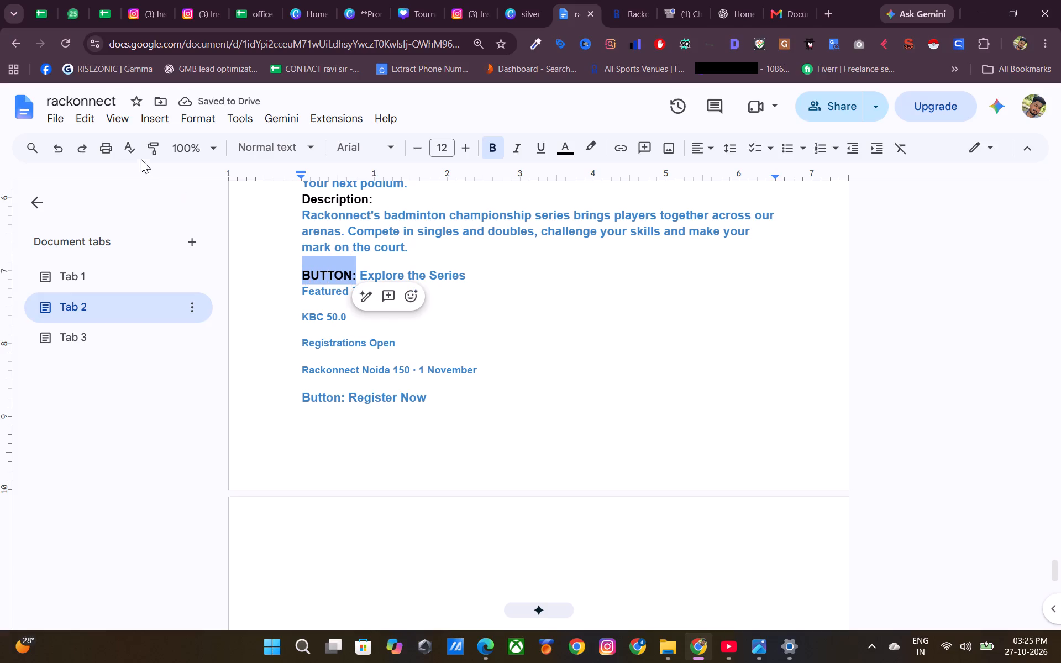
left_click(152, 136)
left_click(149, 144)
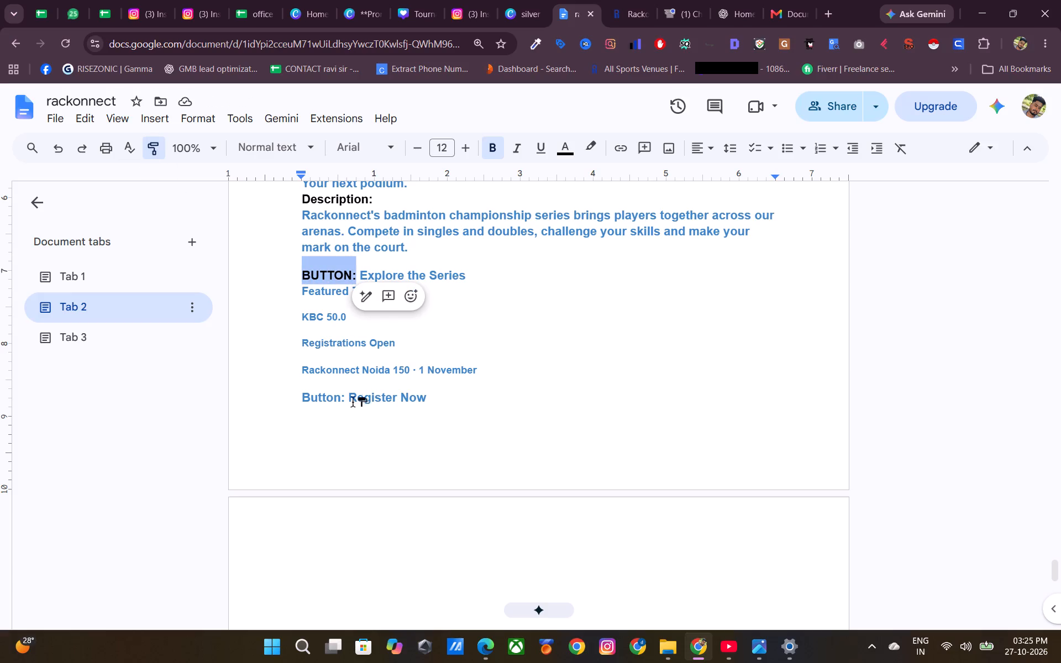
left_click_drag(343, 396, 297, 393)
left_click(486, 412)
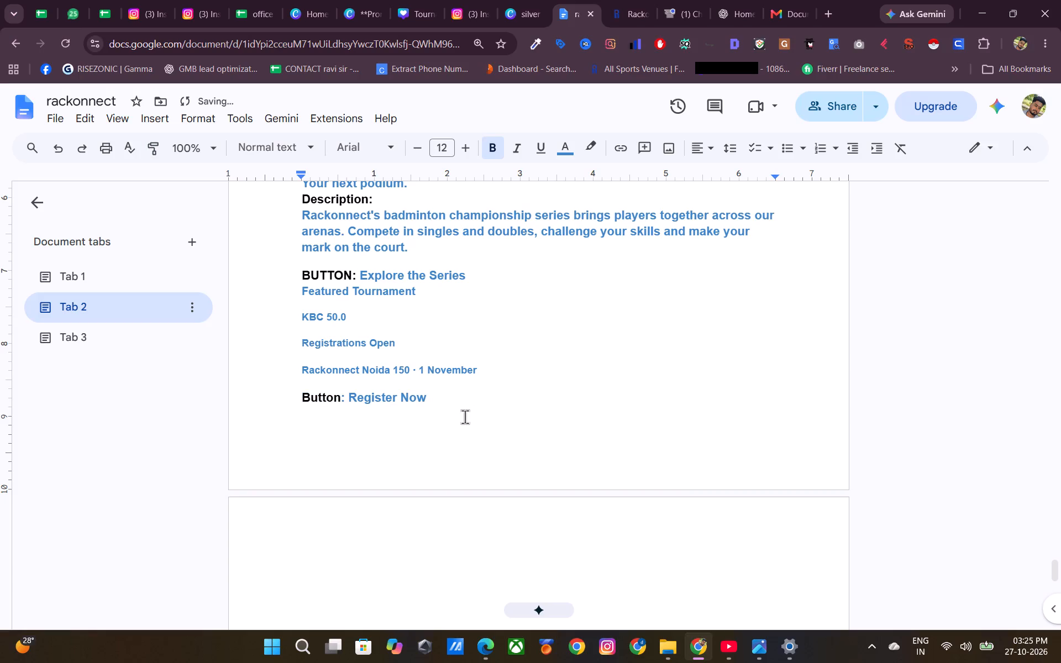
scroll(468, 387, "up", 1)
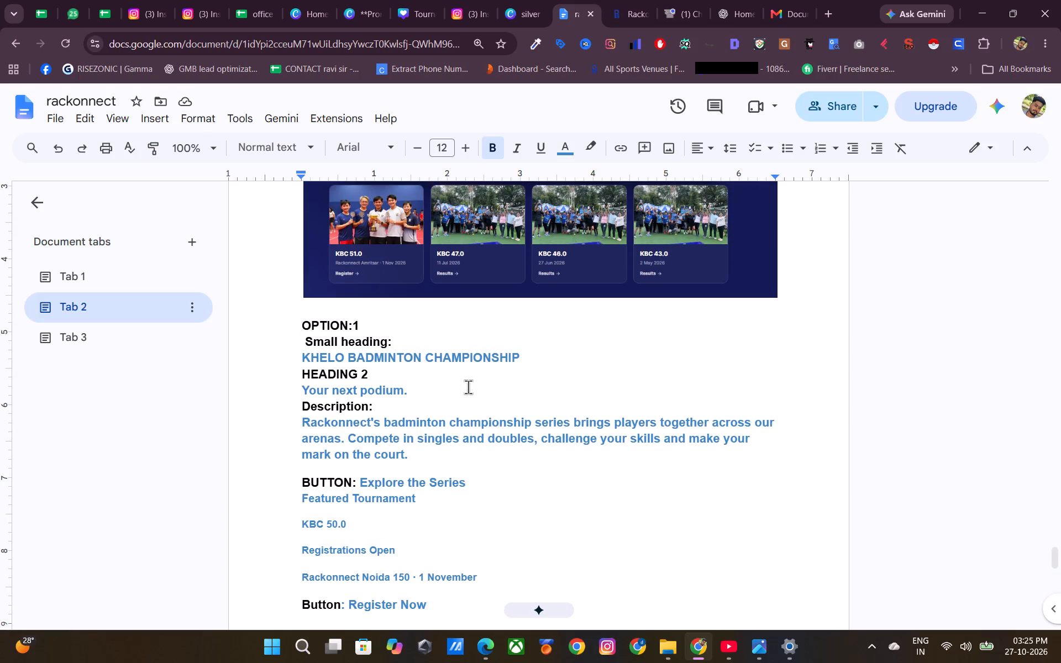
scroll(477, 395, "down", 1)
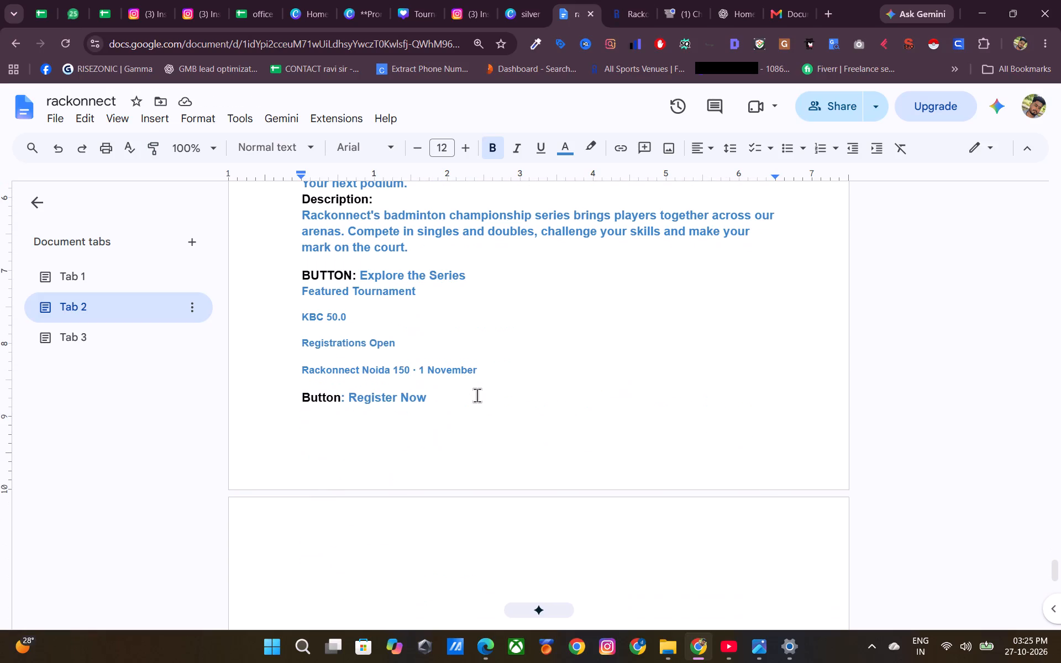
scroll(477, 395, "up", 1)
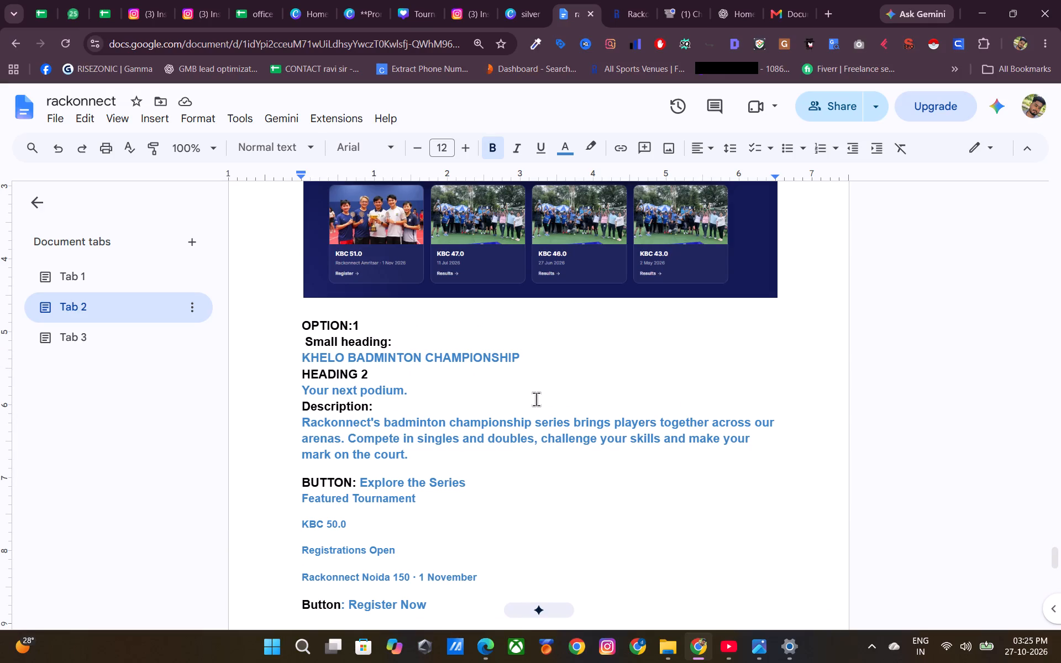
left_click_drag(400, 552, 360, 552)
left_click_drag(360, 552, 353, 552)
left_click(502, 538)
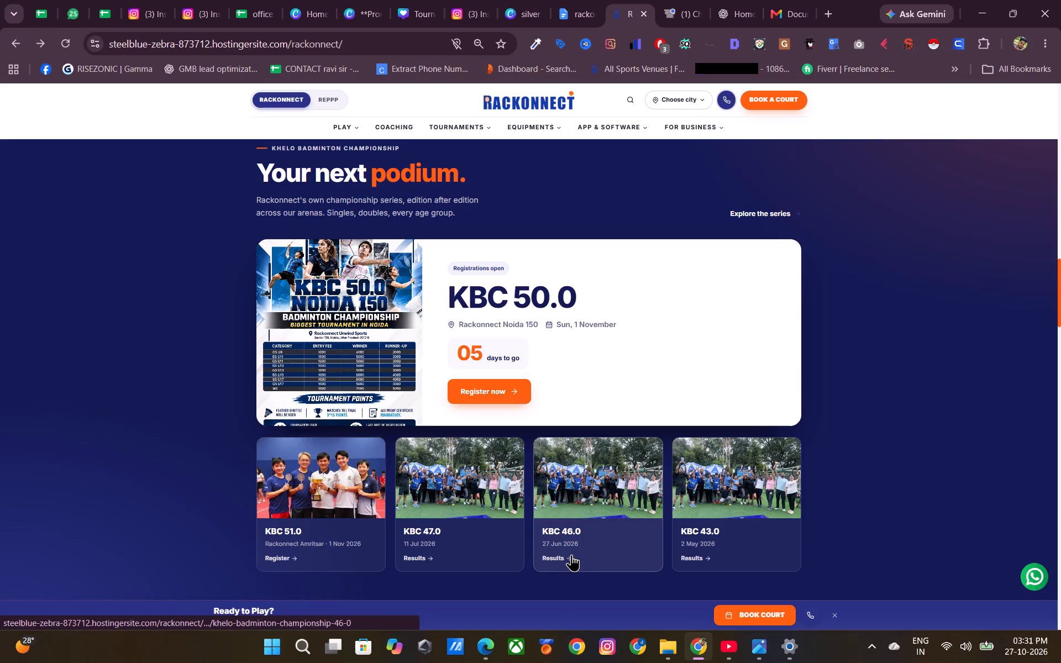
left_click(570, 554)
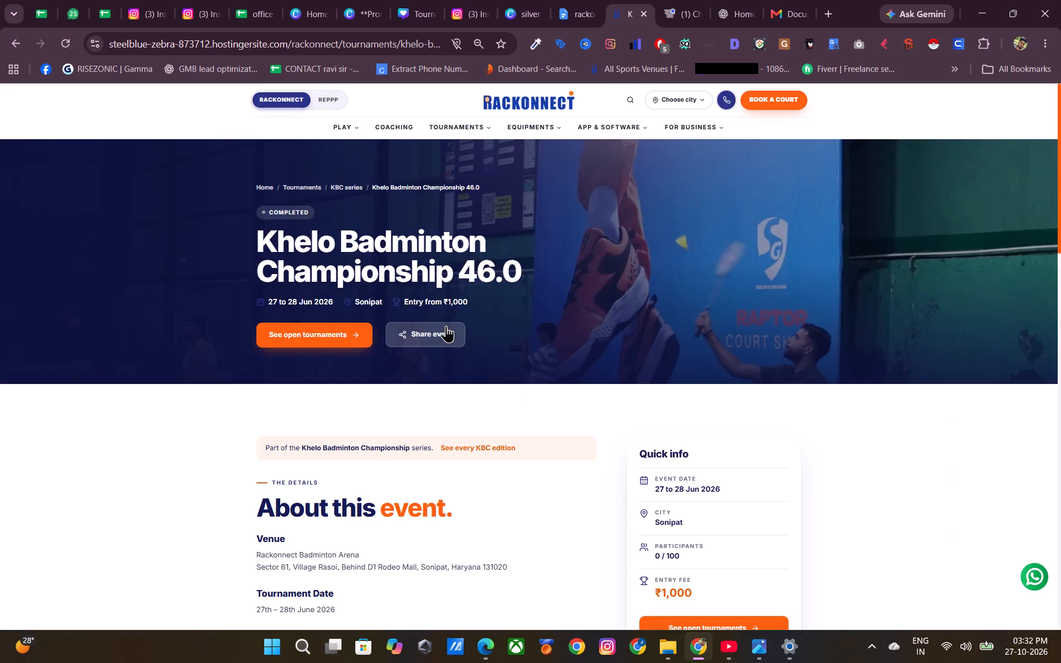
scroll(359, 347, "down", 2)
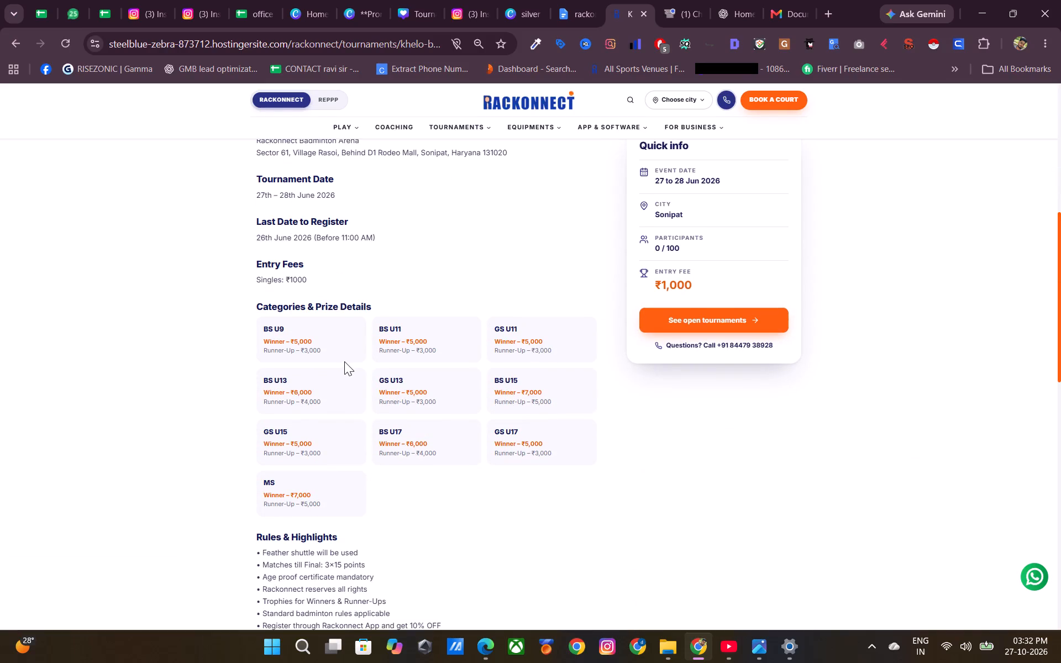
scroll(358, 362, "down", 3)
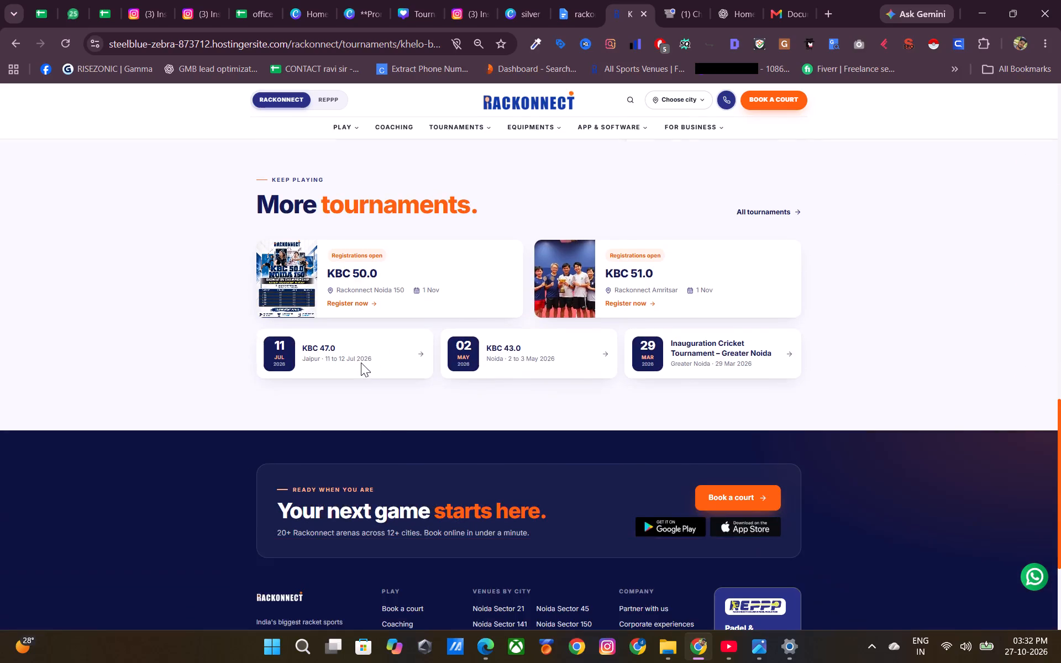
scroll(361, 361, "down", 1)
scroll(363, 361, "up", 1)
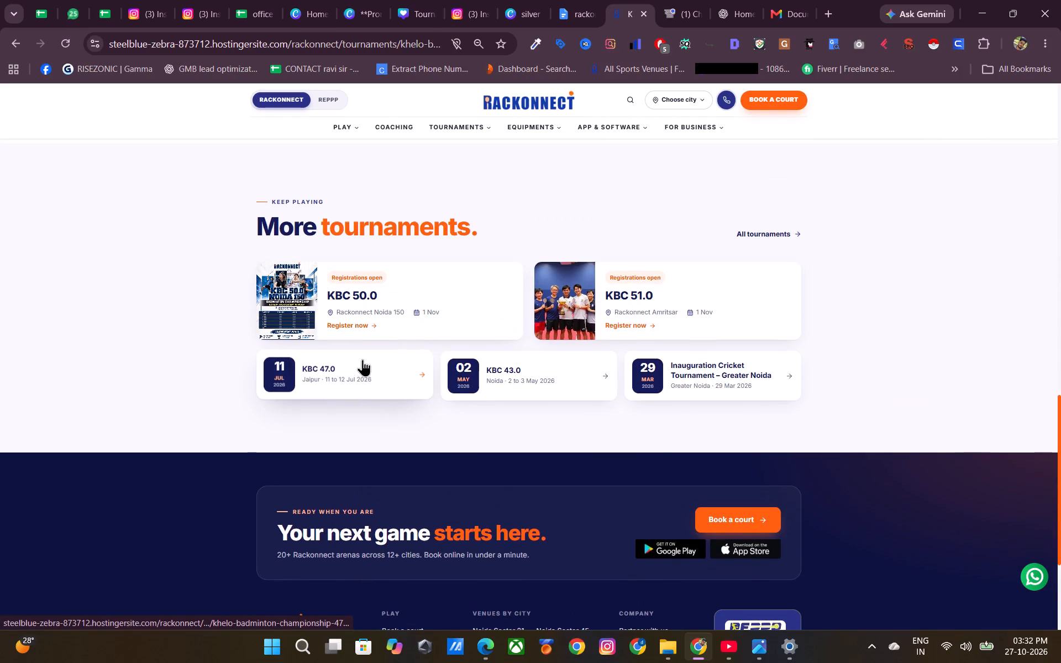
scroll(363, 359, "down", 2)
scroll(363, 357, "up", 1)
scroll(364, 354, "down", 2)
scroll(364, 354, "up", 1)
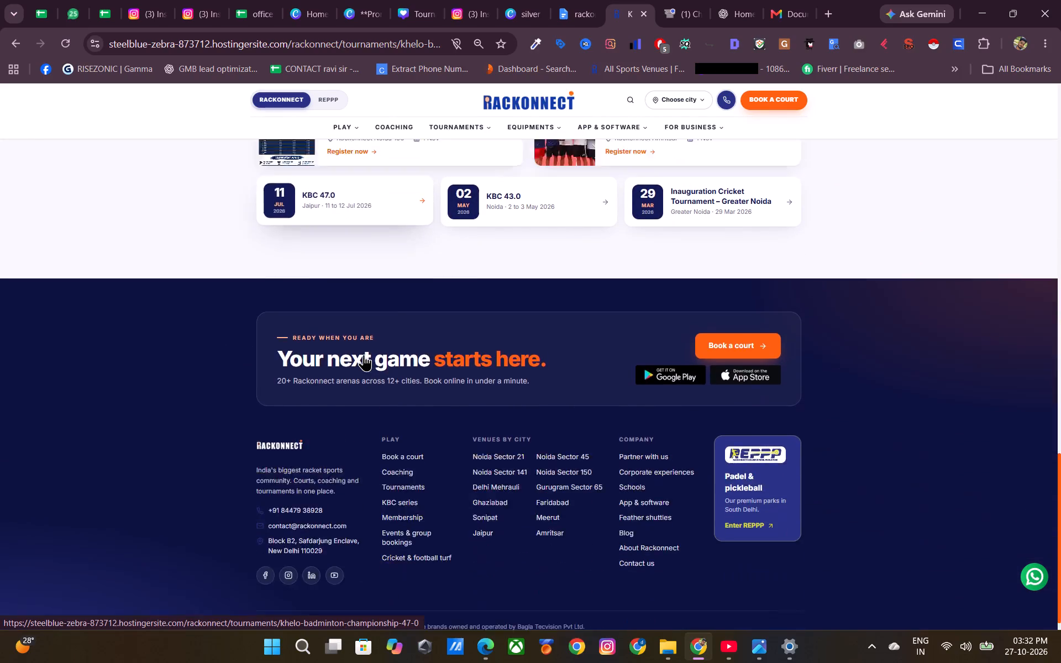
scroll(364, 354, "down", 1)
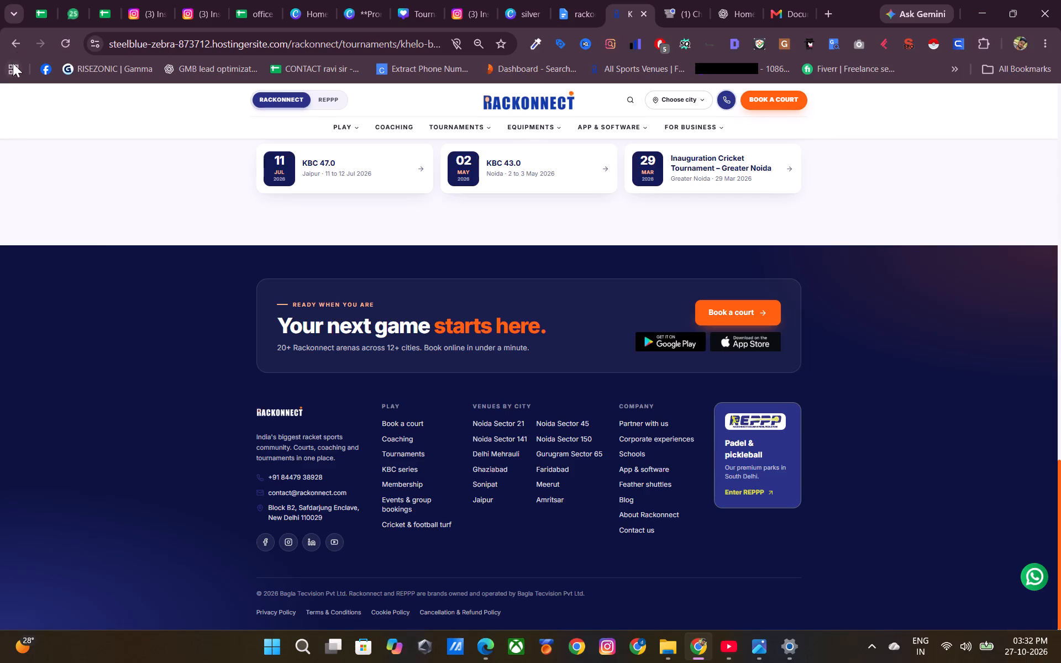
left_click(20, 44)
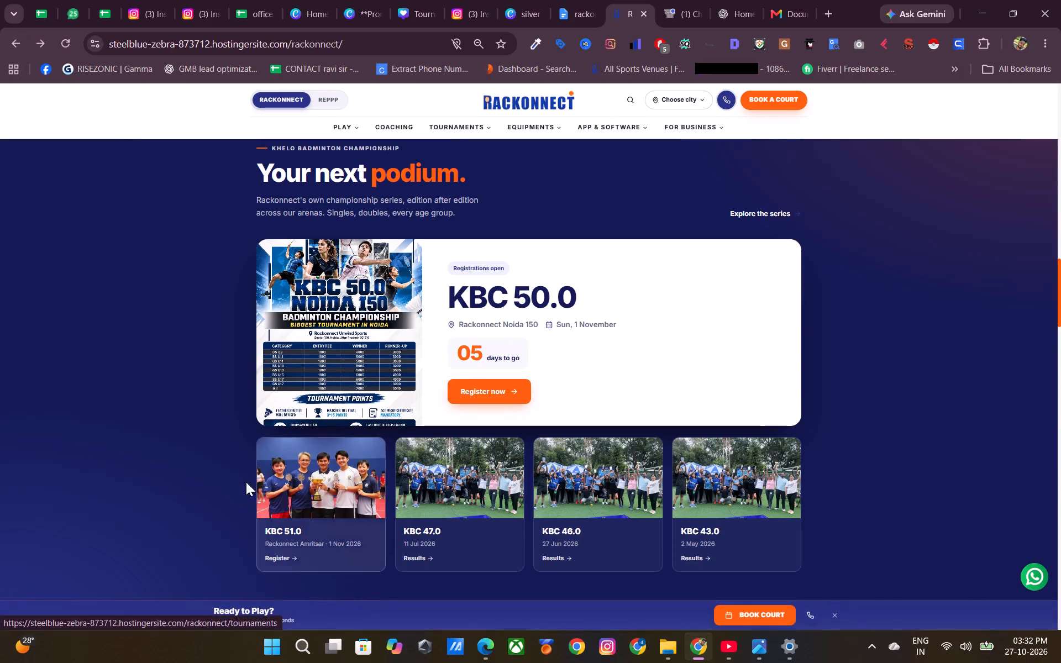